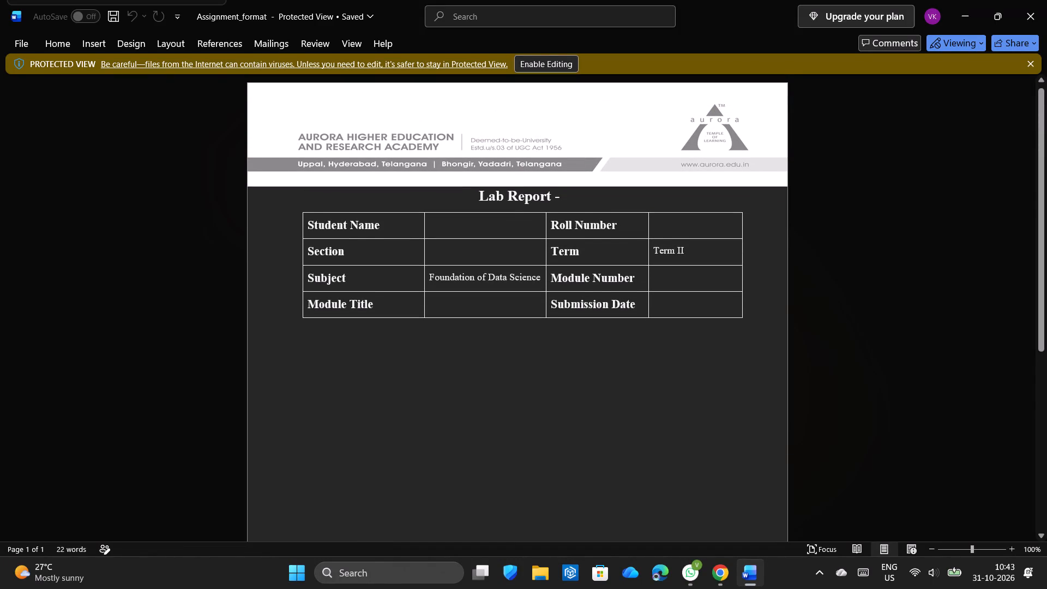
Enable editing for the protected Assignment_format lab report document.
{"action": "scroll", "coordinate": [653, 265], "scroll_direction": "down", "scroll_amount": 5}
{"action": "scroll", "coordinate": [653, 265], "scroll_direction": "up", "scroll_amount": 1}
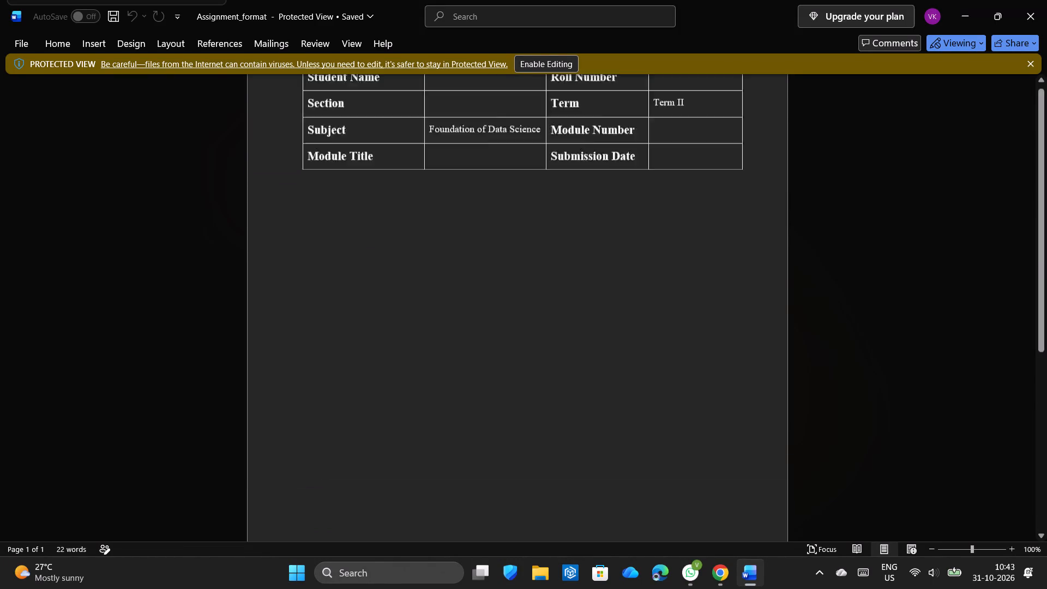
{"action": "scroll", "coordinate": [653, 265], "scroll_direction": "up", "scroll_amount": 2}
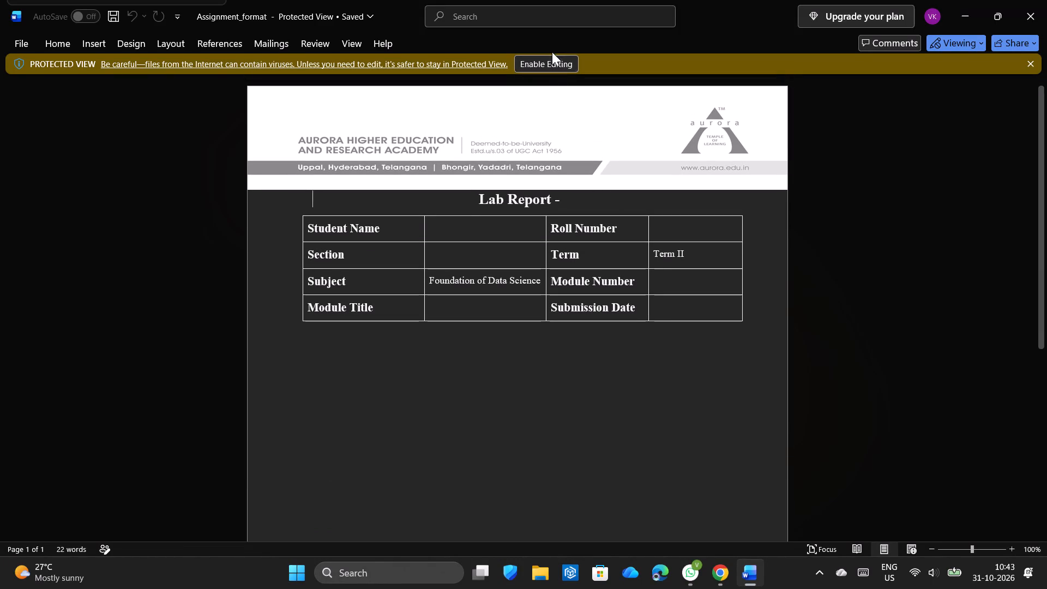
{"action": "left_click", "coordinate": [561, 63]}
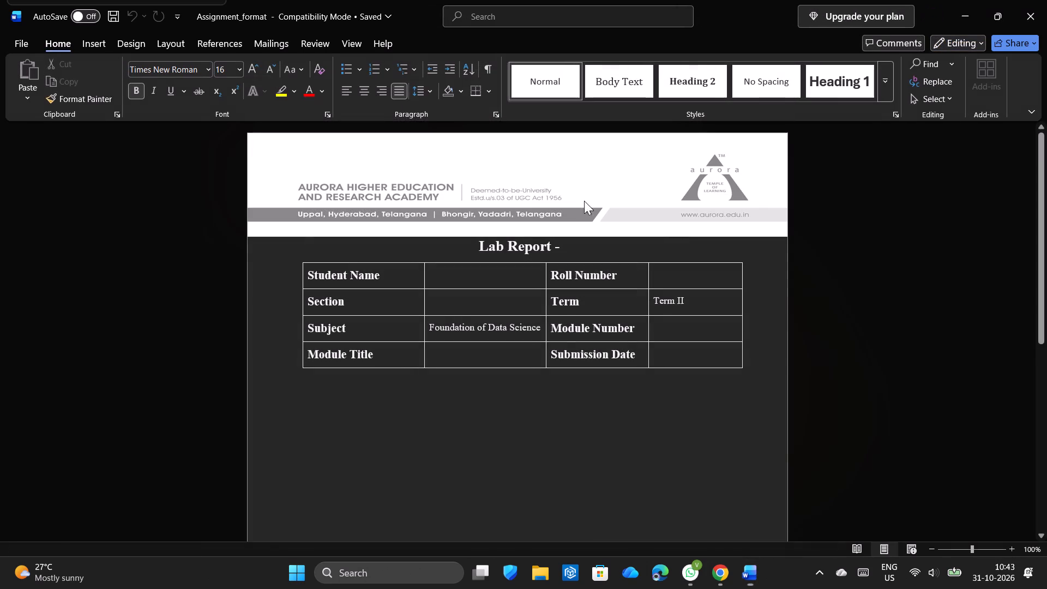
Number the Lab Report heading as 1.
{"action": "left_click", "coordinate": [579, 245]}
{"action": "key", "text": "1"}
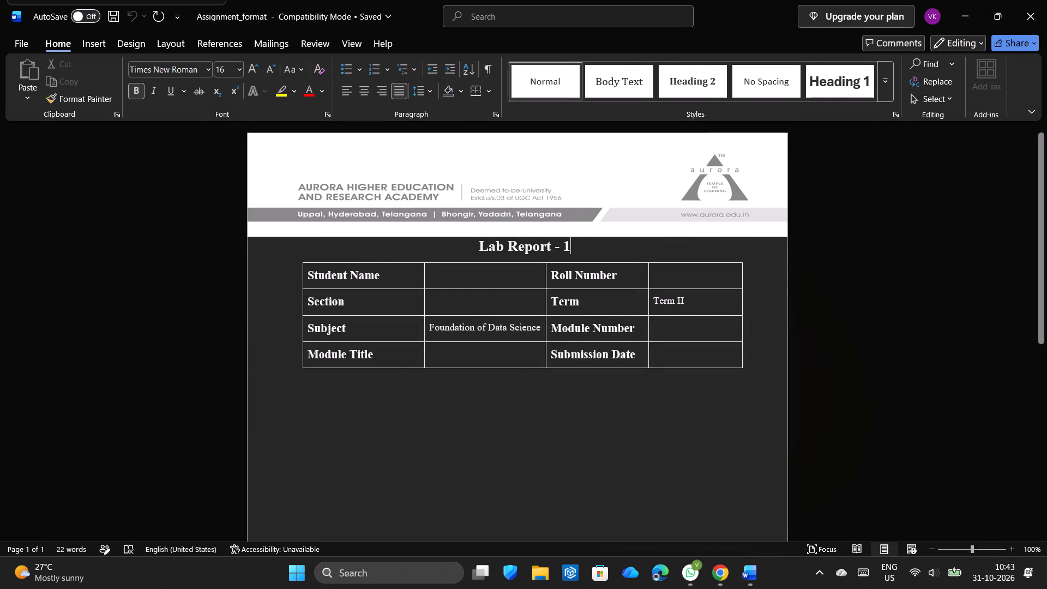
Enter the student's full name in capitals in the cell beside Student Name.
{"action": "left_click", "coordinate": [512, 278]}
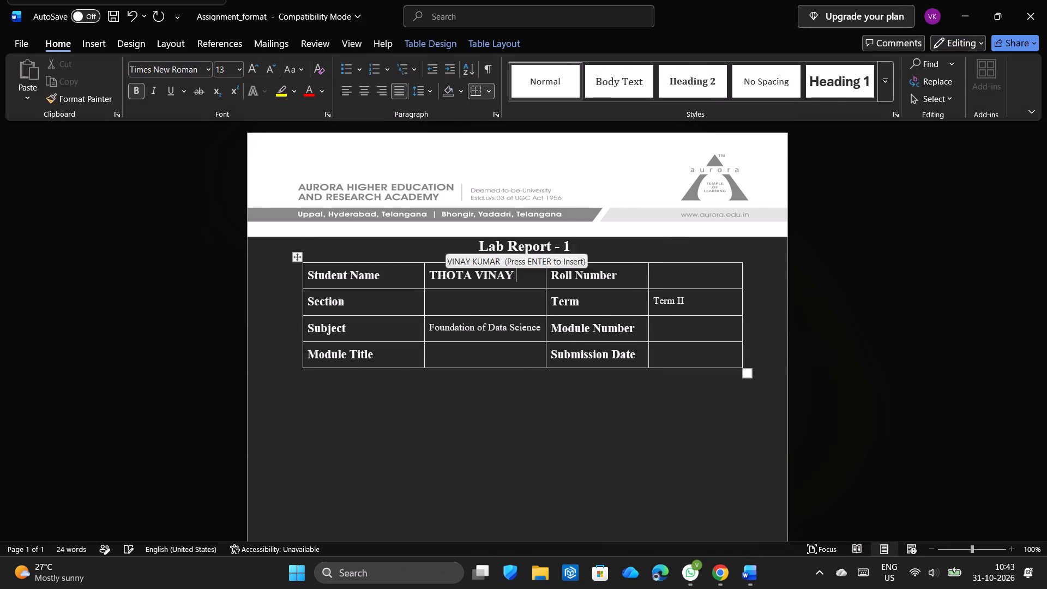
{"action": "key", "text": "Return"}
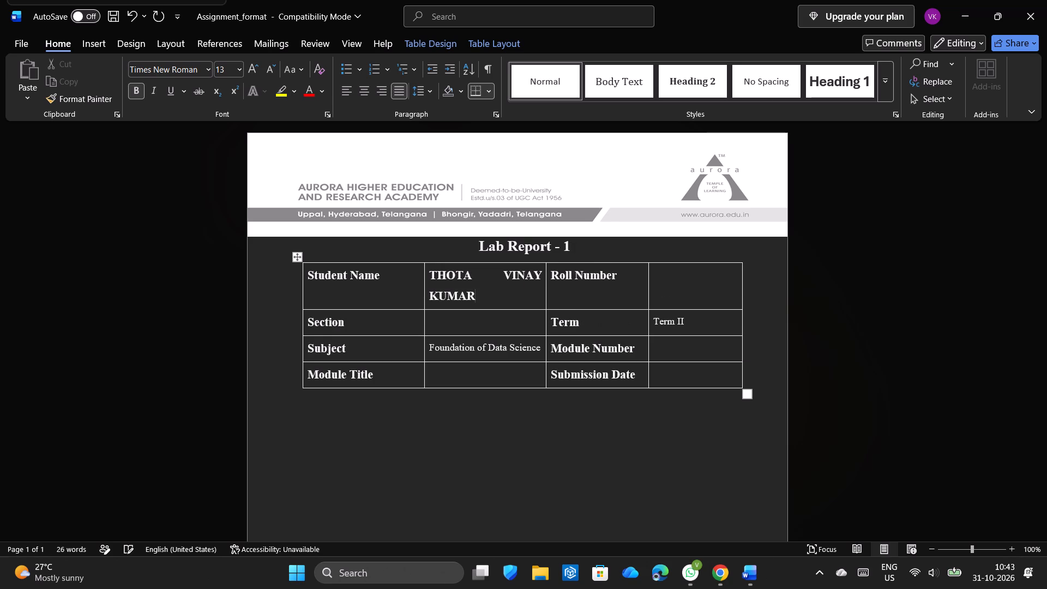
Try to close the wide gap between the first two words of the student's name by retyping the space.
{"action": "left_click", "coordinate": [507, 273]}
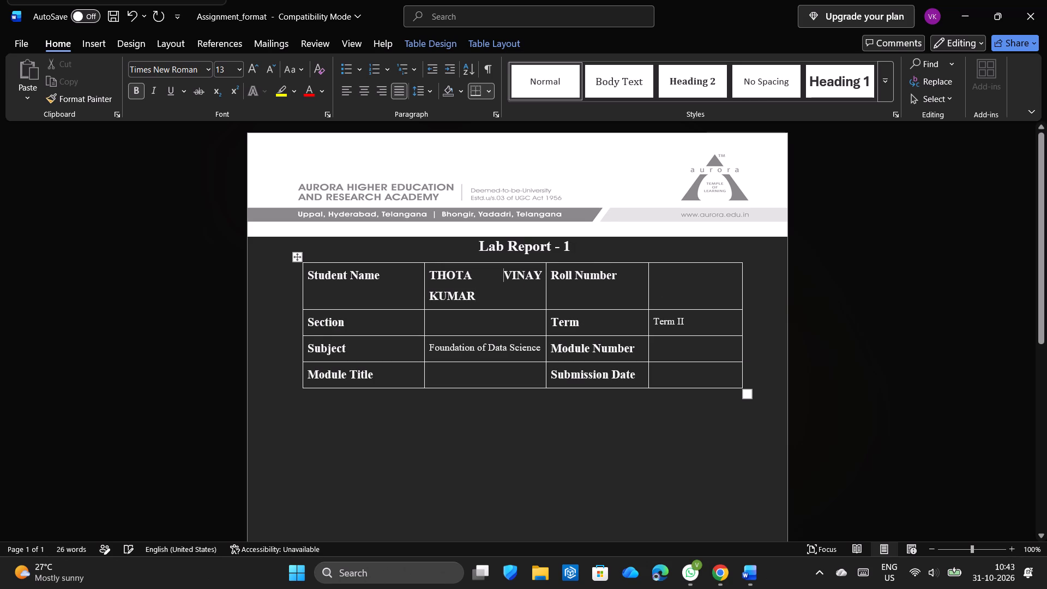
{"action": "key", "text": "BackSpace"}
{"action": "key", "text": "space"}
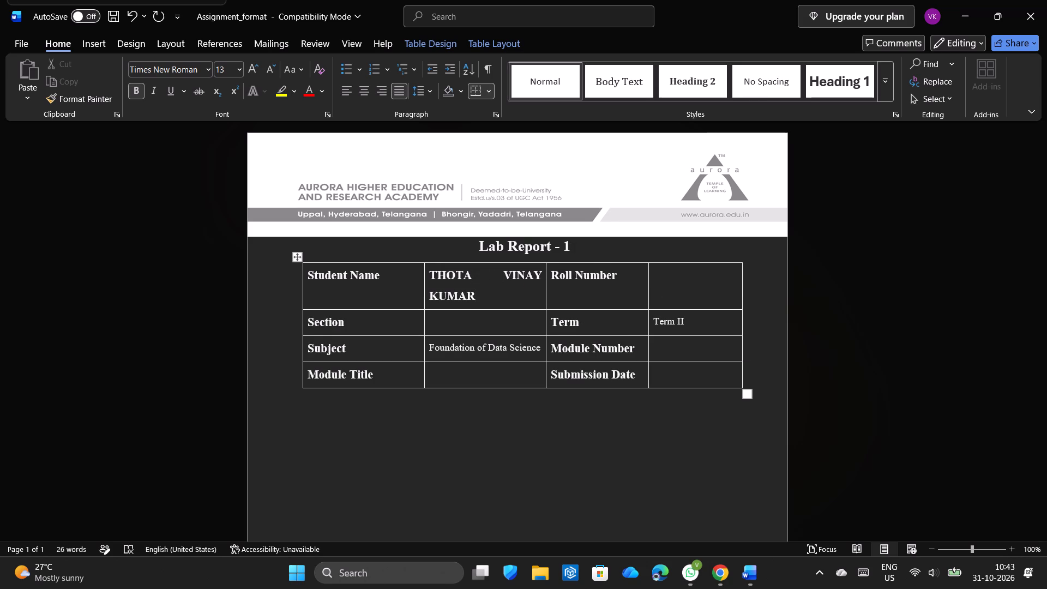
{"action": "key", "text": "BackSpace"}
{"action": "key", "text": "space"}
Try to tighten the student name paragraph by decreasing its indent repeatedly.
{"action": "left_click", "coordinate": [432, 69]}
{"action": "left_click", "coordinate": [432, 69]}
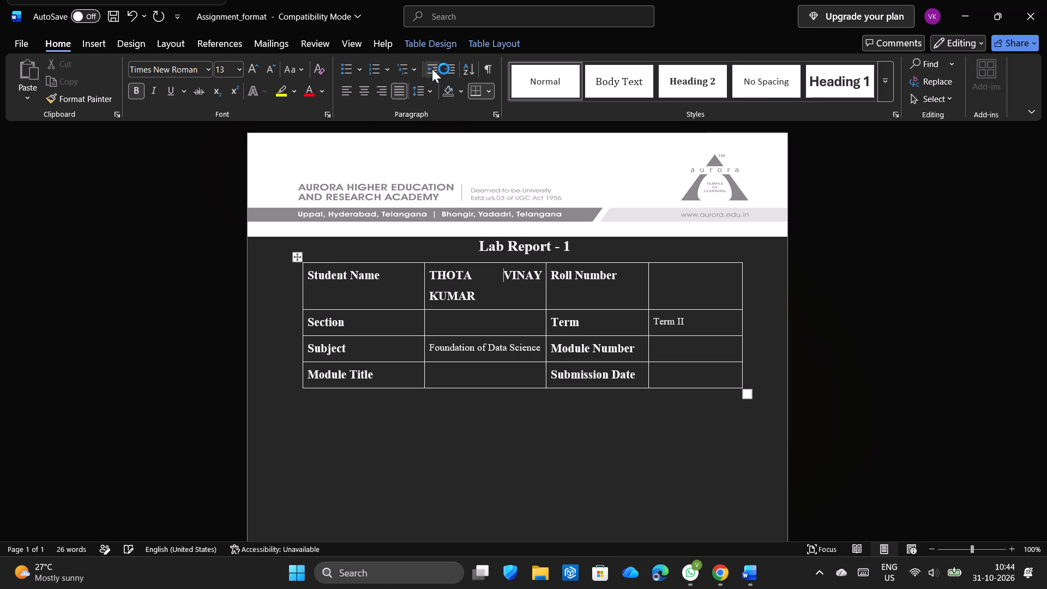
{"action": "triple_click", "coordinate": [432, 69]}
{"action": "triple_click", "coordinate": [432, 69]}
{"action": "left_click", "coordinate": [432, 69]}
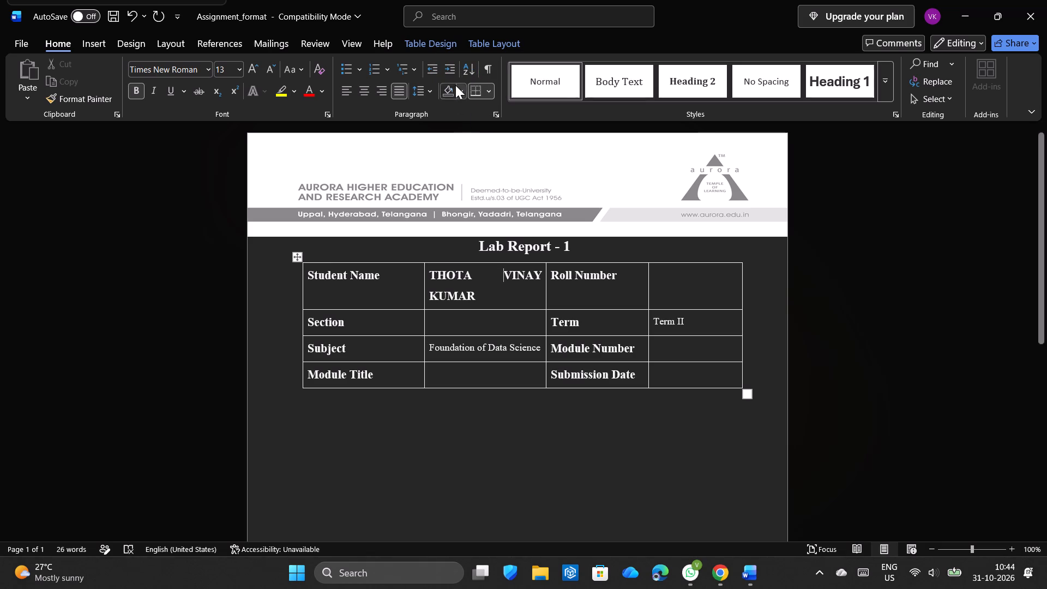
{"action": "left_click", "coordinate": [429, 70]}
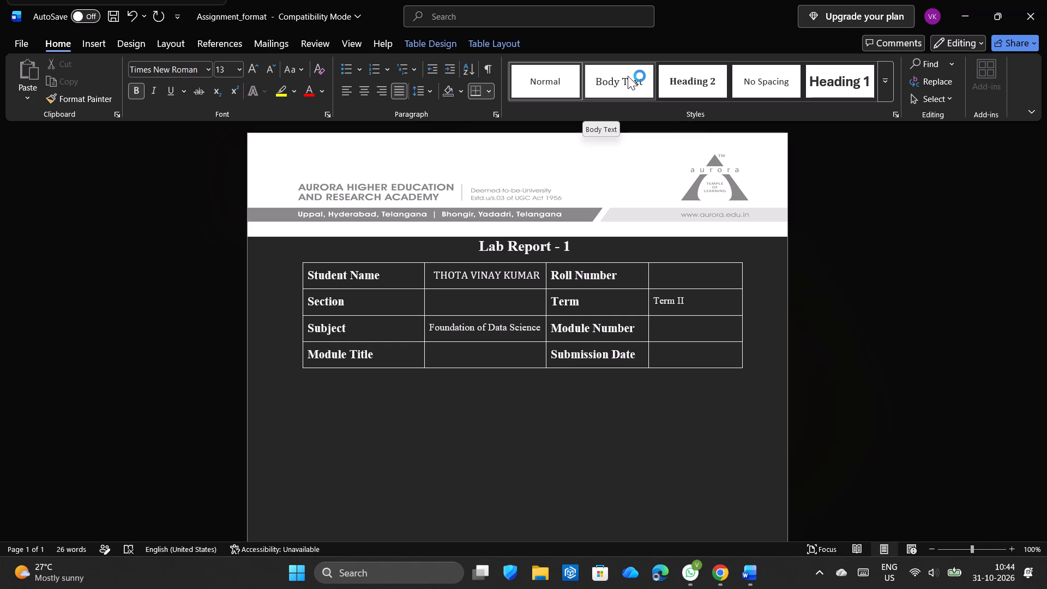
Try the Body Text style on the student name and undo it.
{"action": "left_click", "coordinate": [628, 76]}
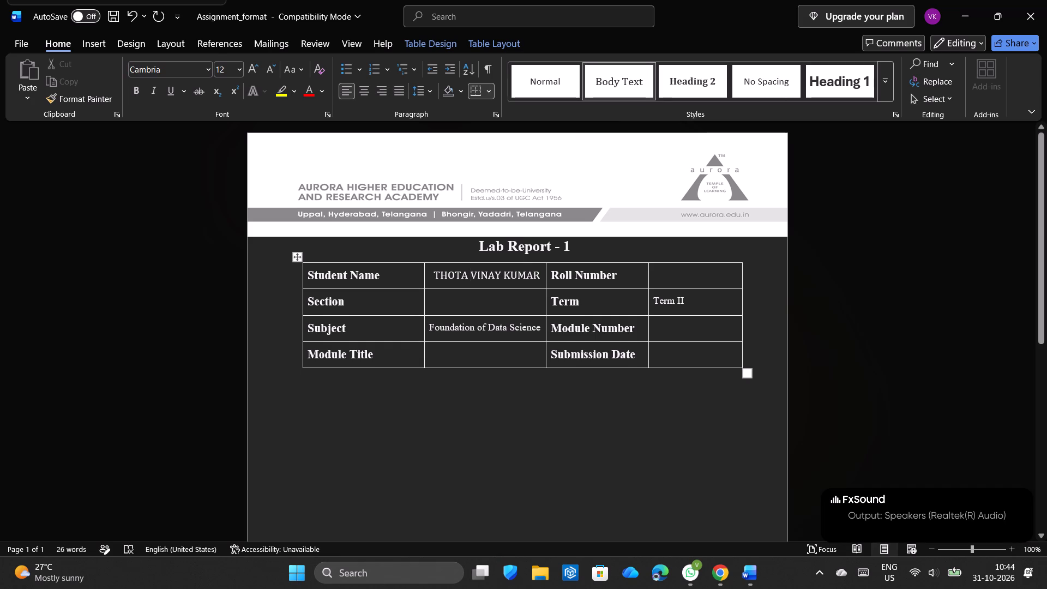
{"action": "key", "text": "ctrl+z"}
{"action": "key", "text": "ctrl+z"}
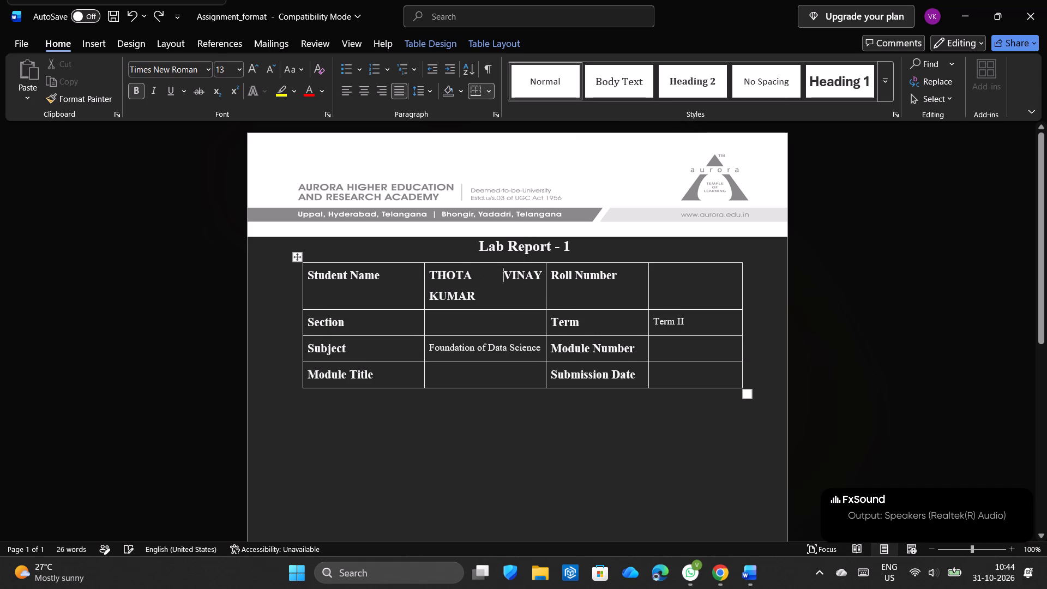
Remove bold from the student's name and reduce its font size to 11.
{"action": "left_click_drag", "start_coordinate": [491, 296], "coordinate": [486, 295]}
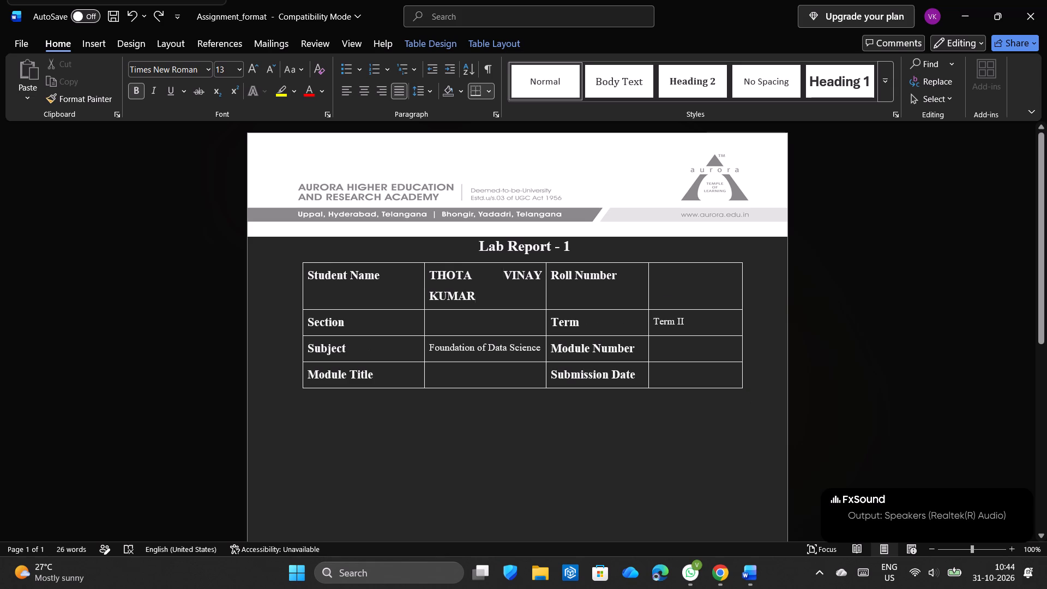
{"action": "left_click_drag", "start_coordinate": [486, 295], "coordinate": [446, 276]}
{"action": "left_click", "coordinate": [458, 321]}
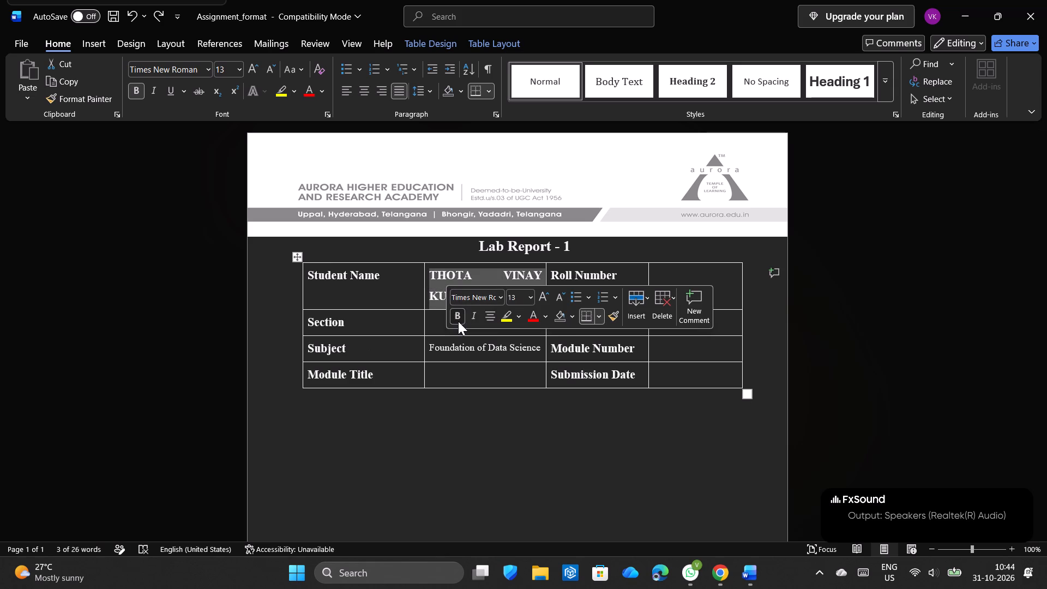
{"action": "left_click", "coordinate": [553, 296]}
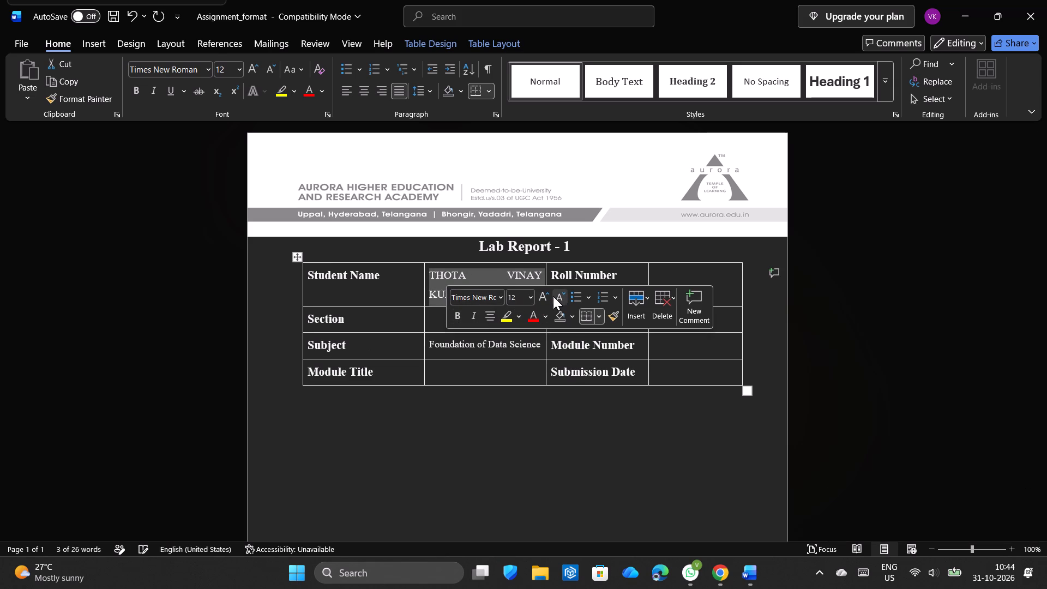
{"action": "left_click", "coordinate": [553, 296]}
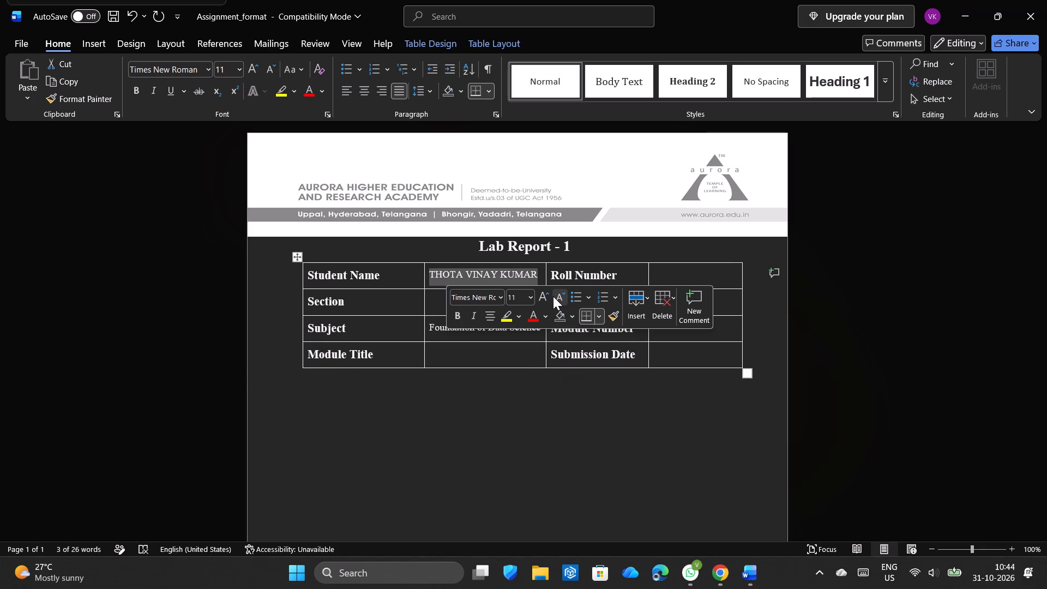
{"action": "left_click", "coordinate": [553, 296]}
{"action": "triple_click", "coordinate": [549, 296]}
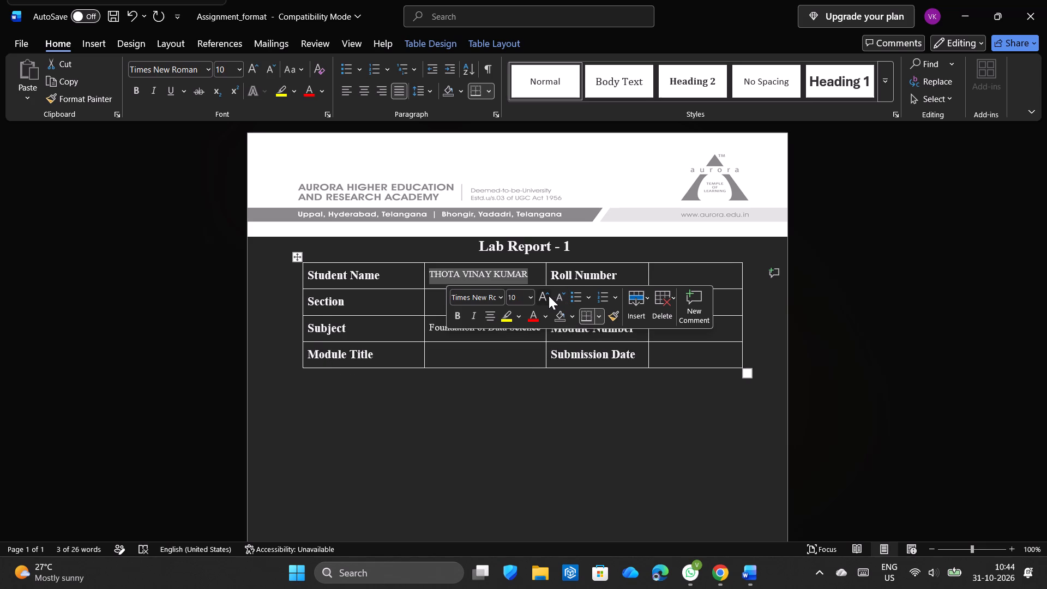
{"action": "left_click", "coordinate": [549, 296]}
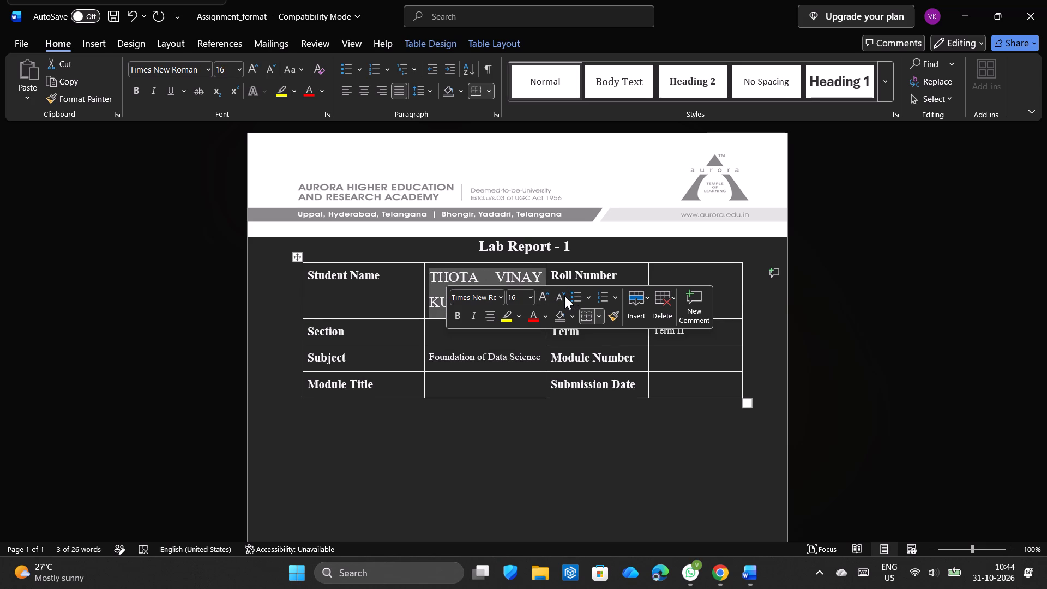
{"action": "triple_click", "coordinate": [564, 296]}
{"action": "left_click", "coordinate": [564, 296]}
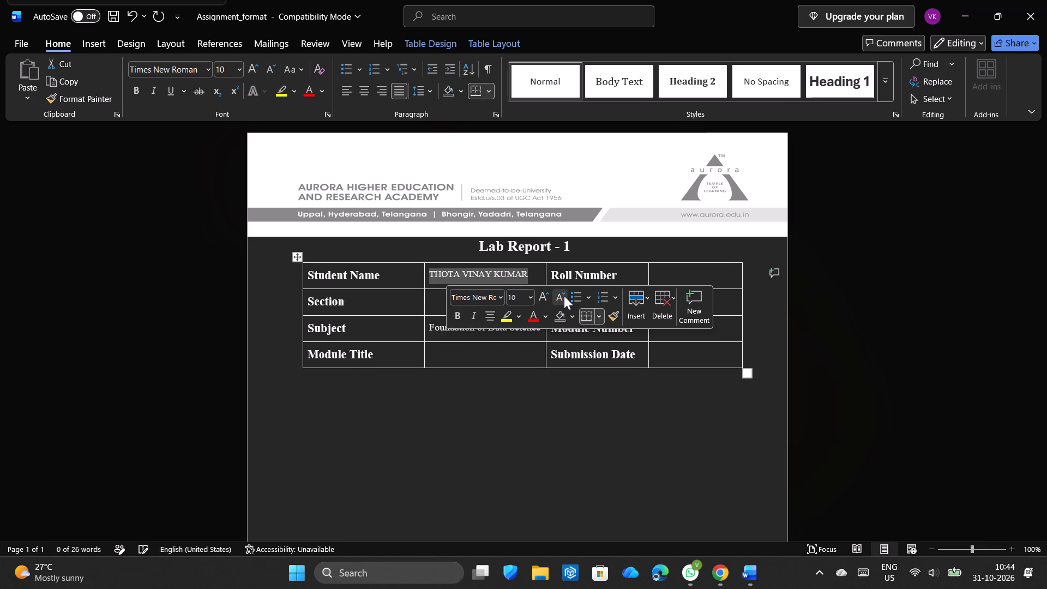
{"action": "left_click", "coordinate": [548, 296]}
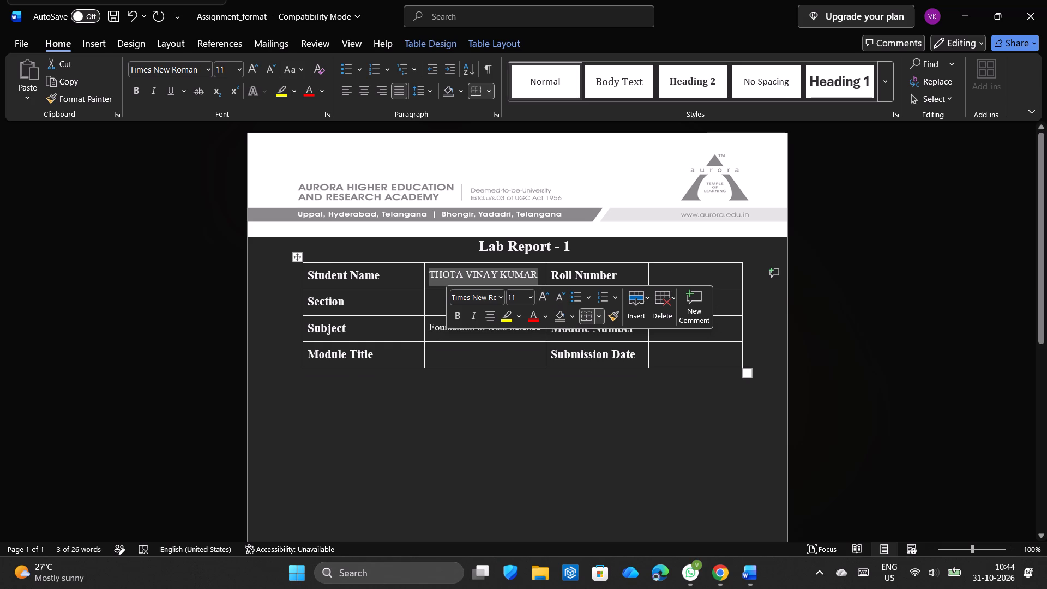
Enter the student's roll number in the cell beside Roll Number.
{"action": "left_click", "coordinate": [667, 273]}
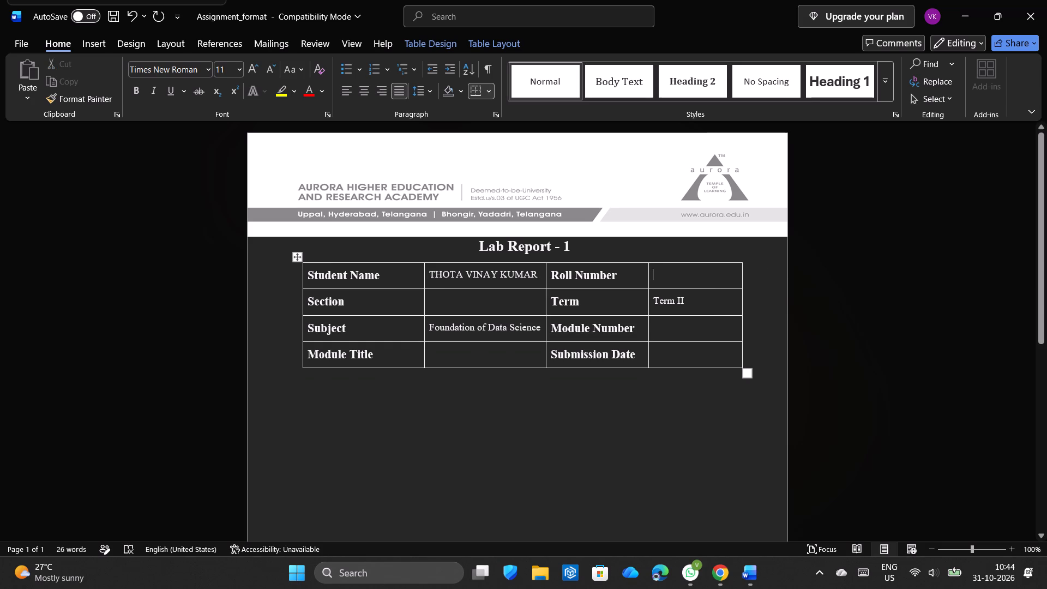
{"action": "left_click", "coordinate": [674, 277]}
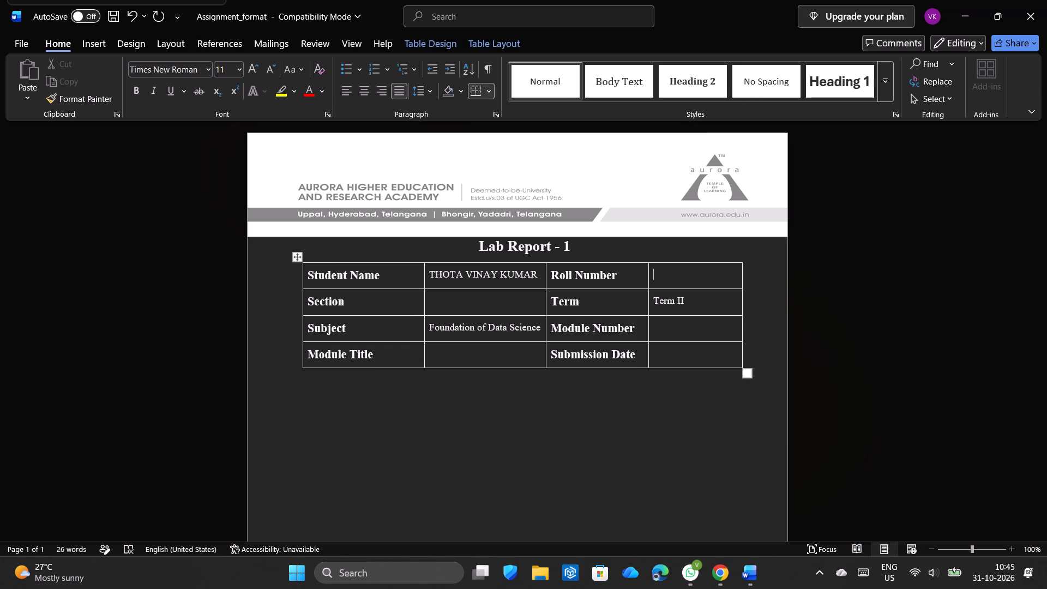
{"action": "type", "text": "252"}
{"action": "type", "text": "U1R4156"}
Enter AIAGAI-2C & 08 in the cell beside Section.
{"action": "left_click", "coordinate": [492, 301]}
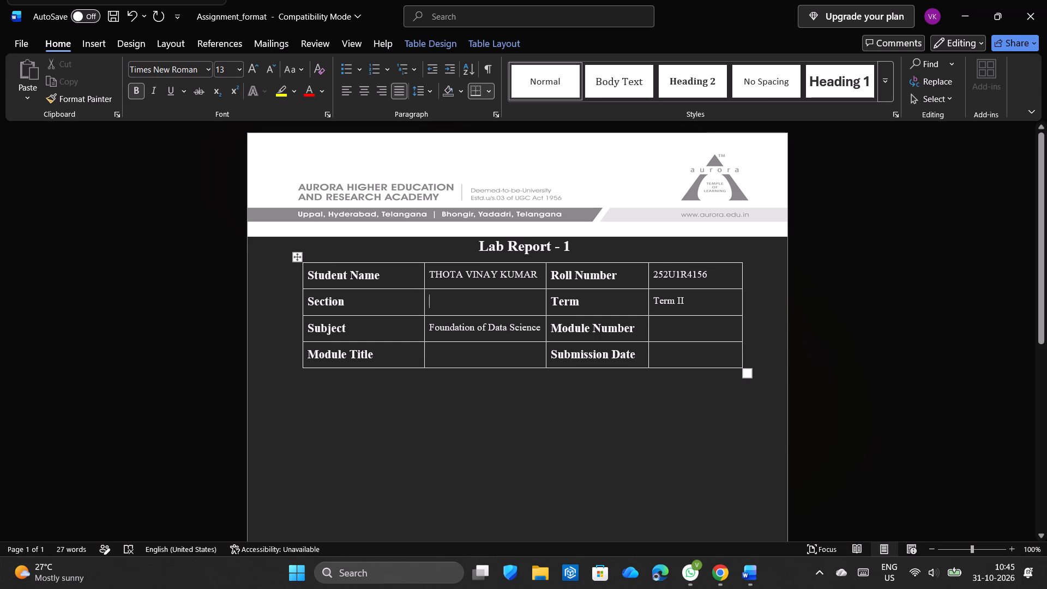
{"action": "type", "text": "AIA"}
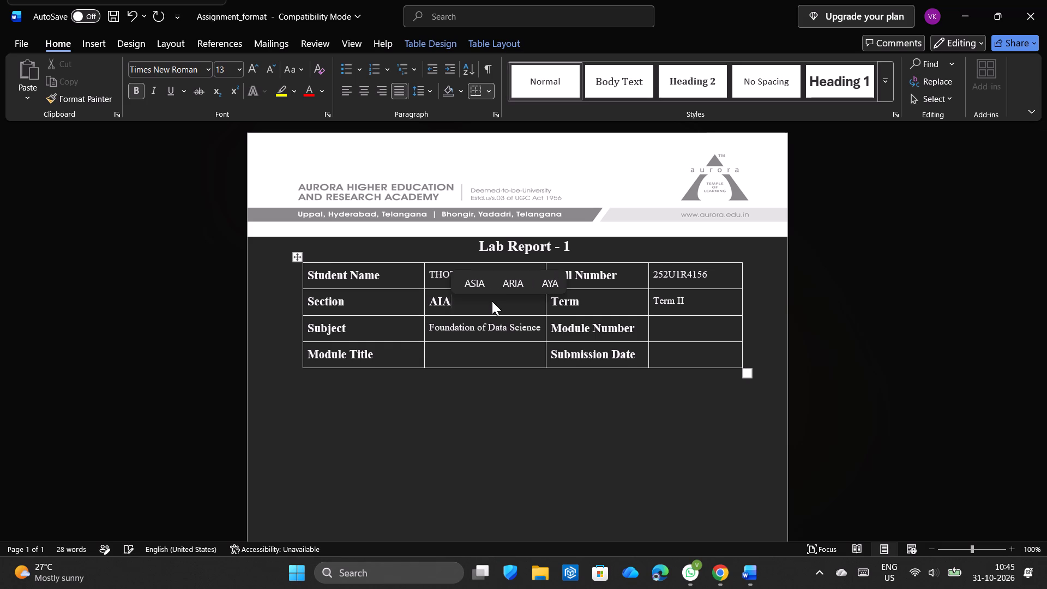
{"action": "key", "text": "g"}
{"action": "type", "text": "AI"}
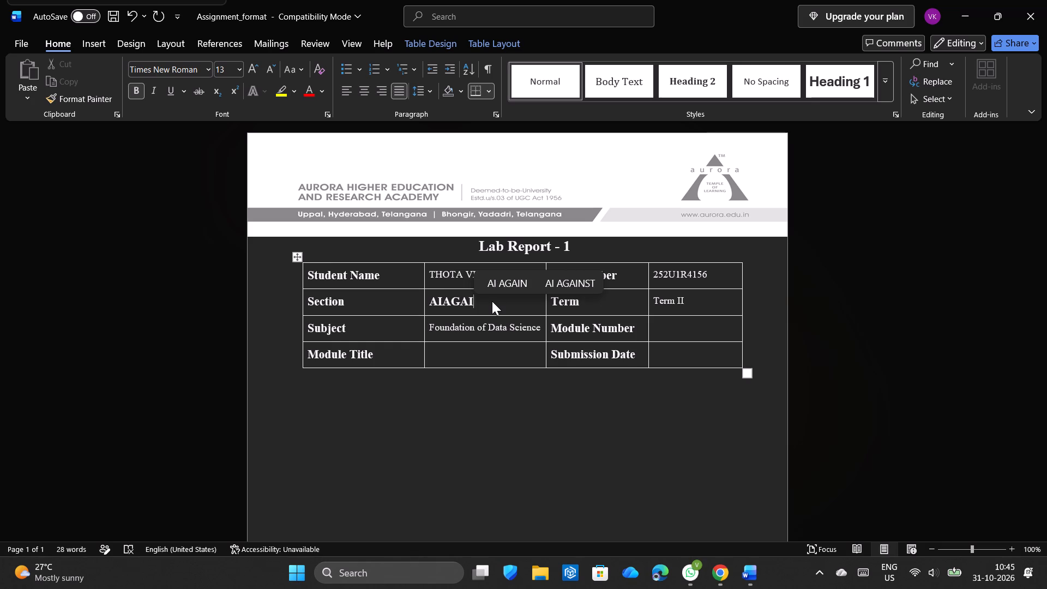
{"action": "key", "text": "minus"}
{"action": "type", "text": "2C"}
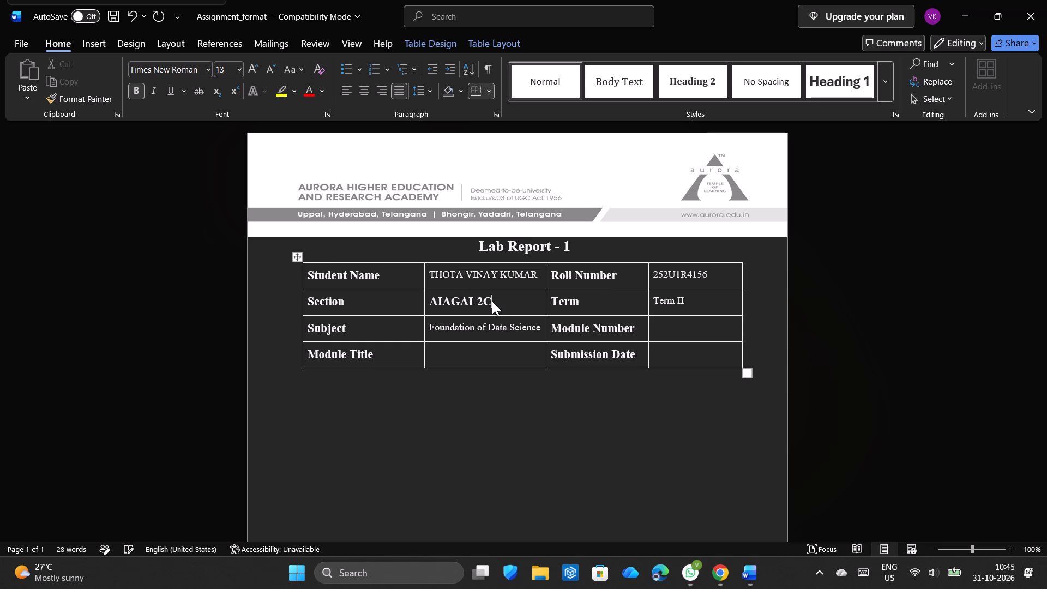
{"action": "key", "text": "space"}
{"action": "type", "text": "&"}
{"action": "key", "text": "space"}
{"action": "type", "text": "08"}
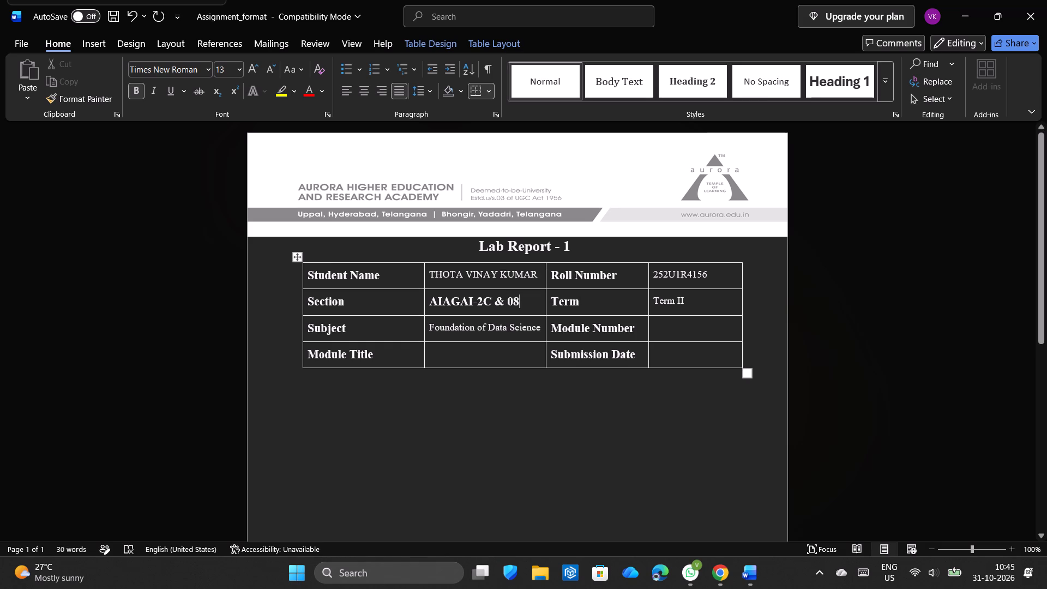
Remove bold from the section text AIAGAI-2C & 08.
{"action": "left_click_drag", "start_coordinate": [523, 298], "coordinate": [451, 302]}
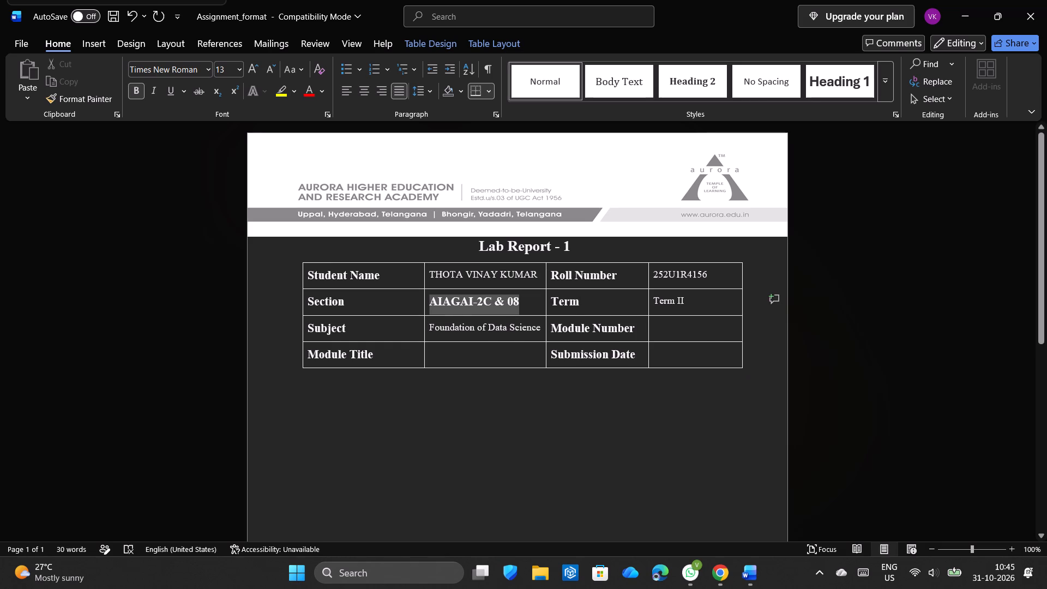
{"action": "left_click_drag", "start_coordinate": [451, 302], "coordinate": [449, 300]}
{"action": "left_click", "coordinate": [459, 339]}
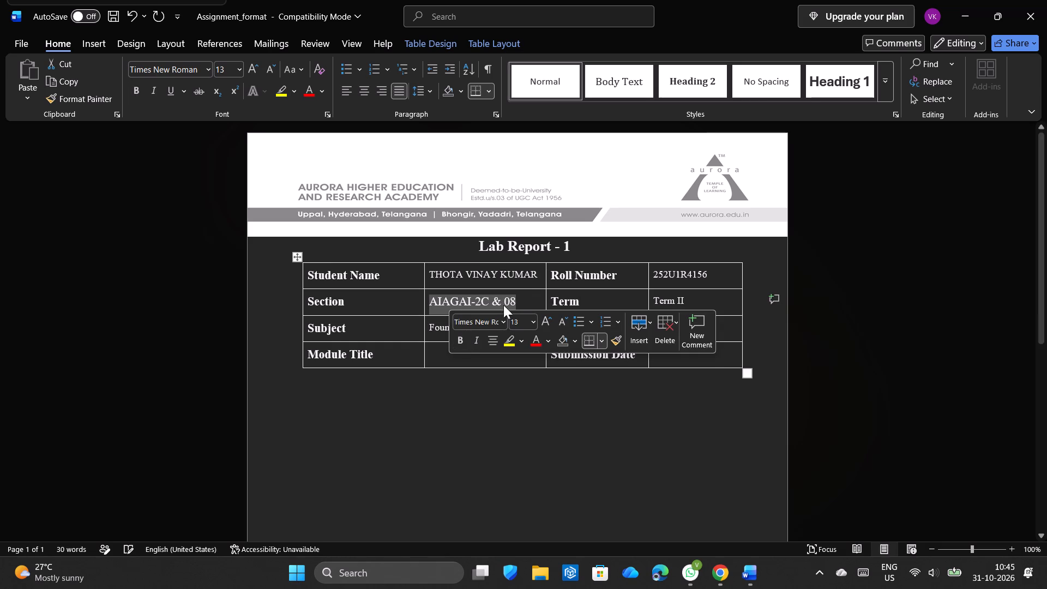
{"action": "left_click", "coordinate": [531, 301]}
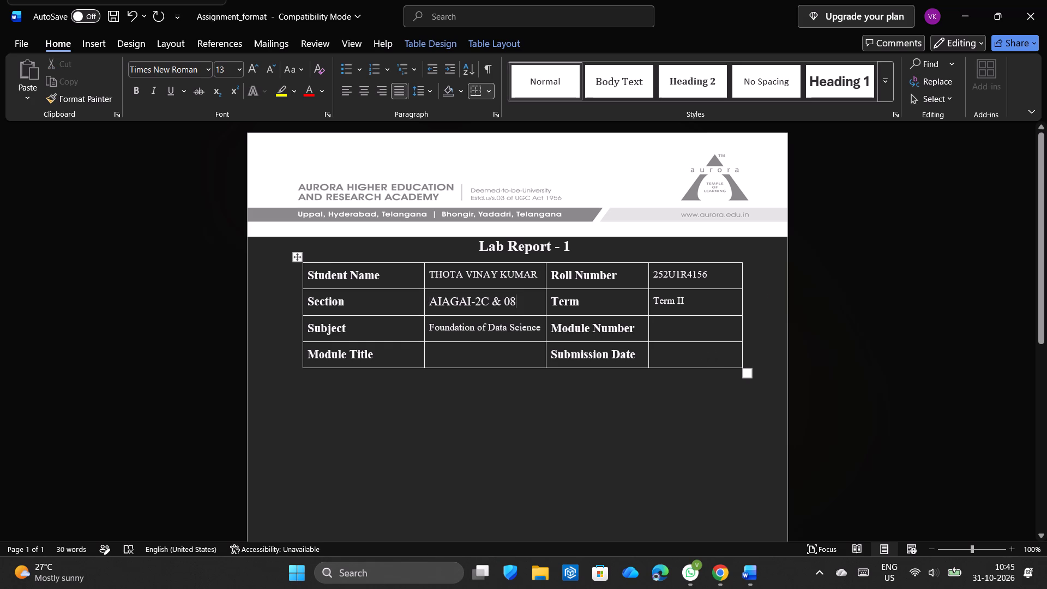
Enter 1 in the cell beside Module Number.
{"action": "left_click", "coordinate": [681, 335]}
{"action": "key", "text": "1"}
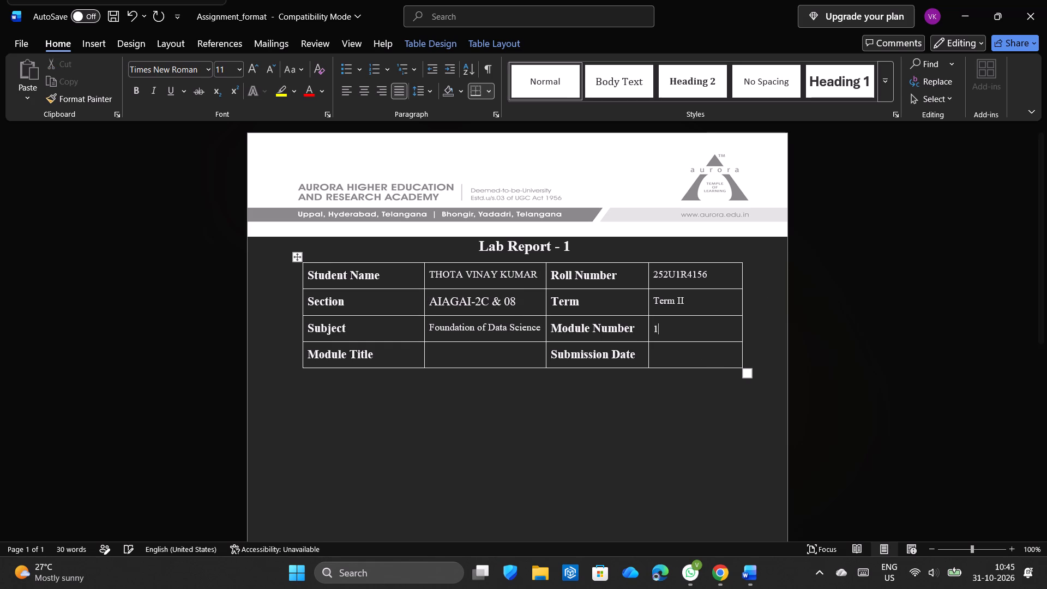
Place the text cursor in the empty cell beside Module Title.
{"action": "left_click", "coordinate": [474, 351]}
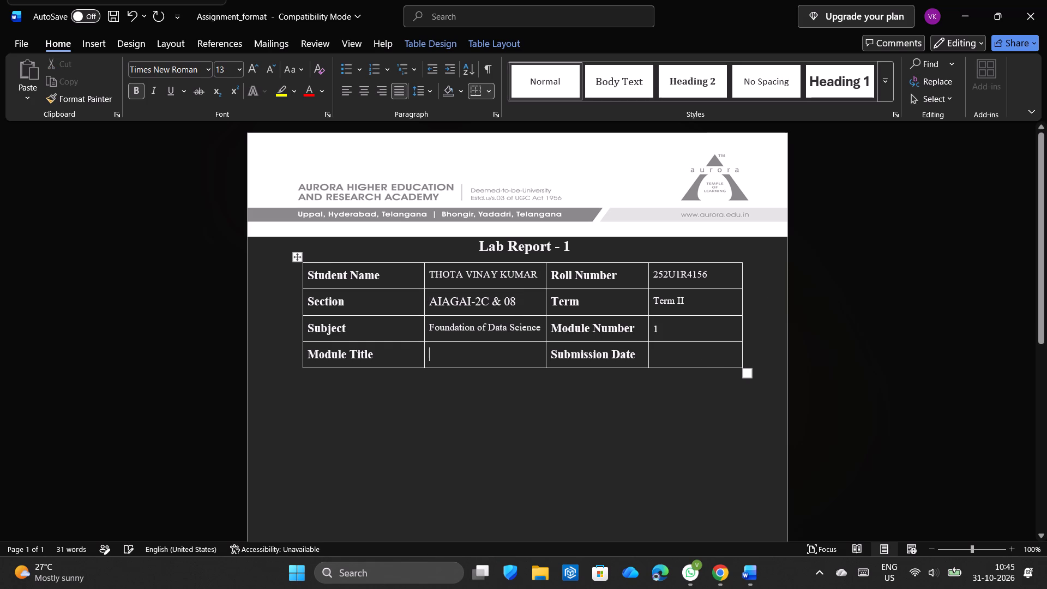
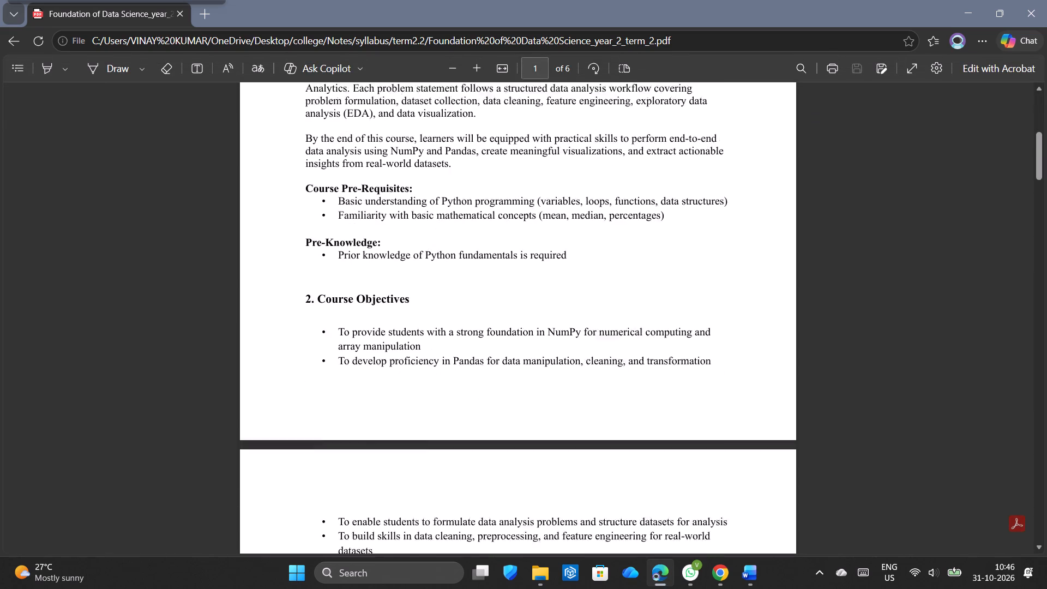
Find the course syllabus section in the PDF and select the Module - I title text, Basics of Data Science.
{"action": "scroll", "coordinate": [559, 359], "scroll_direction": "down", "scroll_amount": 4}
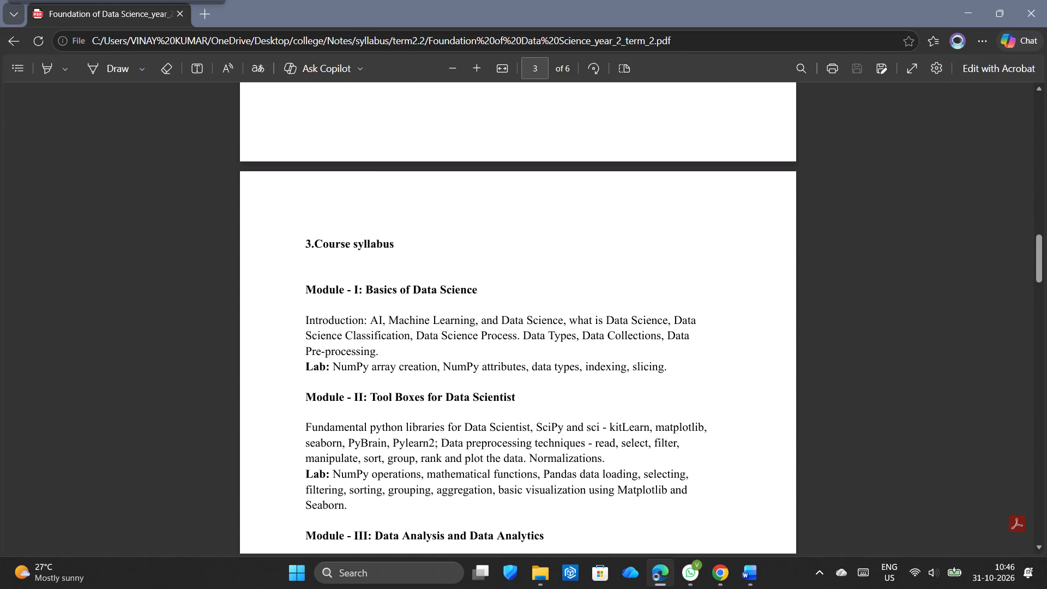
{"action": "scroll", "coordinate": [559, 359], "scroll_direction": "down", "scroll_amount": 2}
{"action": "scroll", "coordinate": [559, 359], "scroll_direction": "up", "scroll_amount": 1}
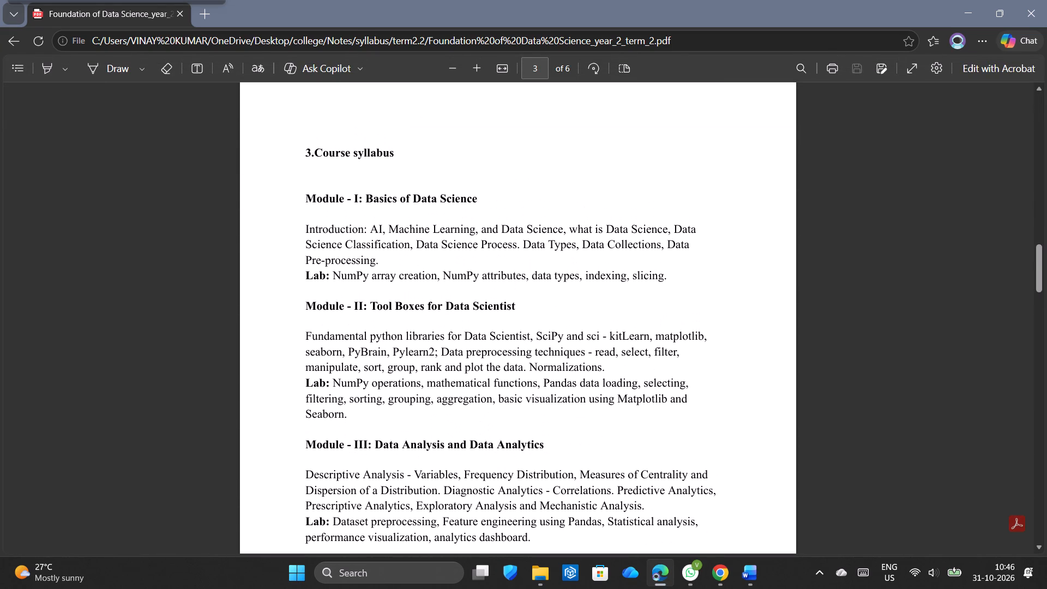
{"action": "left_click_drag", "start_coordinate": [479, 196], "coordinate": [369, 198]}
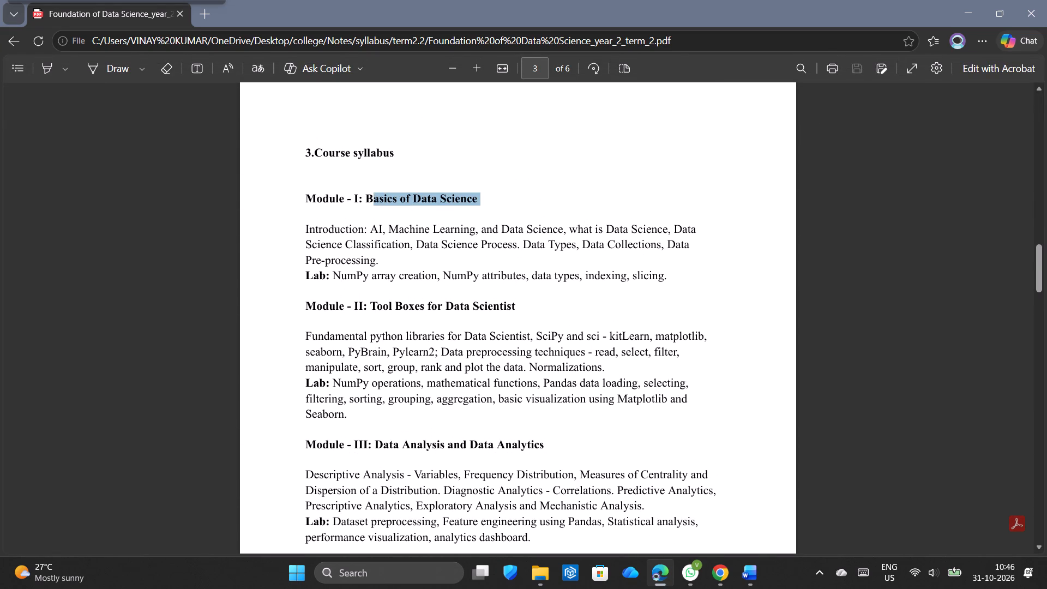
{"action": "left_click_drag", "start_coordinate": [369, 198], "coordinate": [364, 200]}
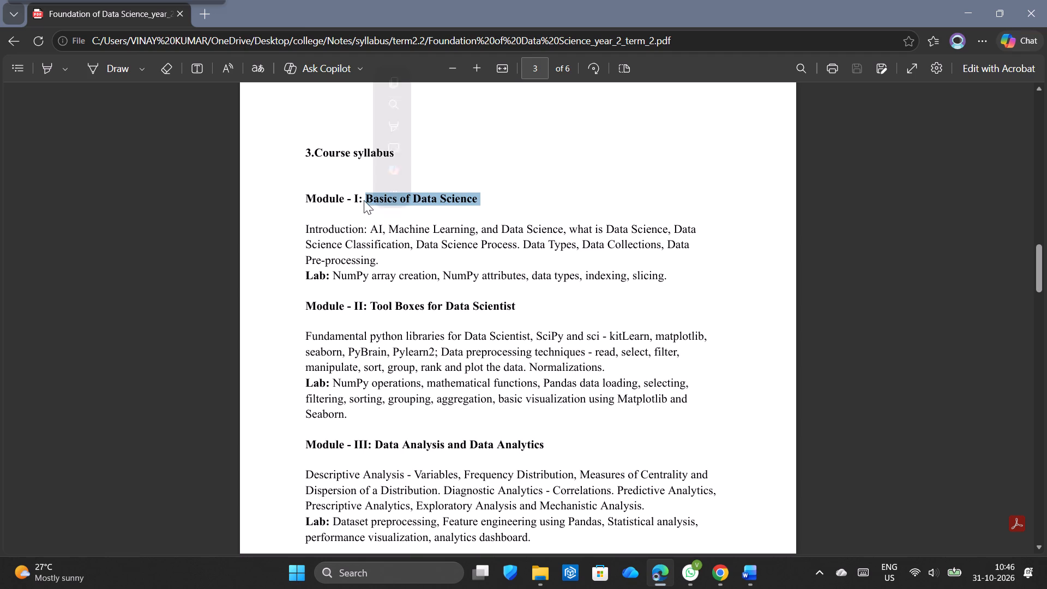
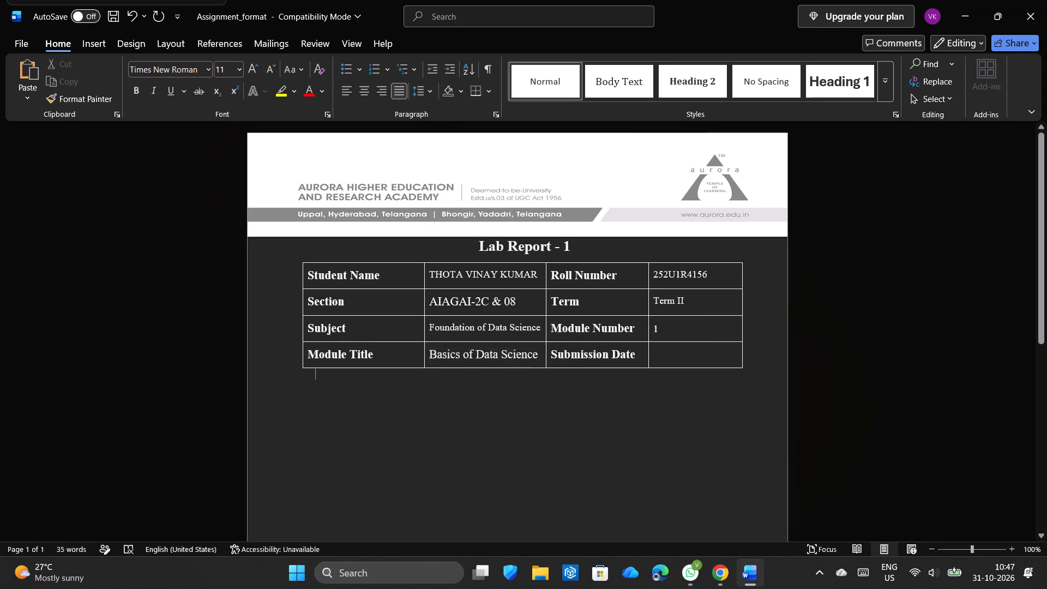
Enter 31-10-2026 as the Submission Date in the last row of the Lab Report - 1 header table.
{"action": "left_click", "coordinate": [681, 353]}
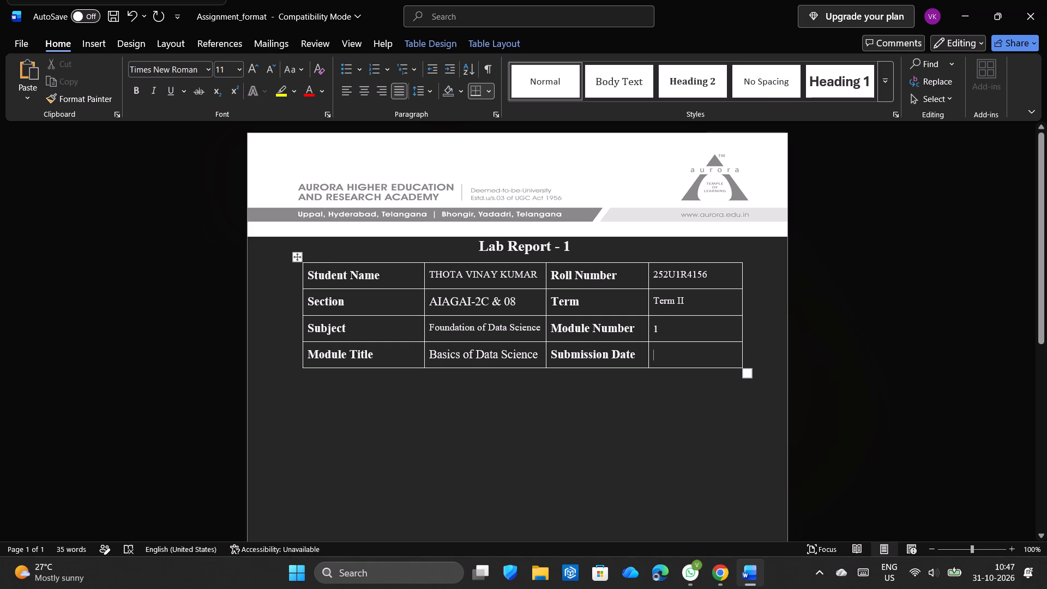
{"action": "type", "text": "31"}
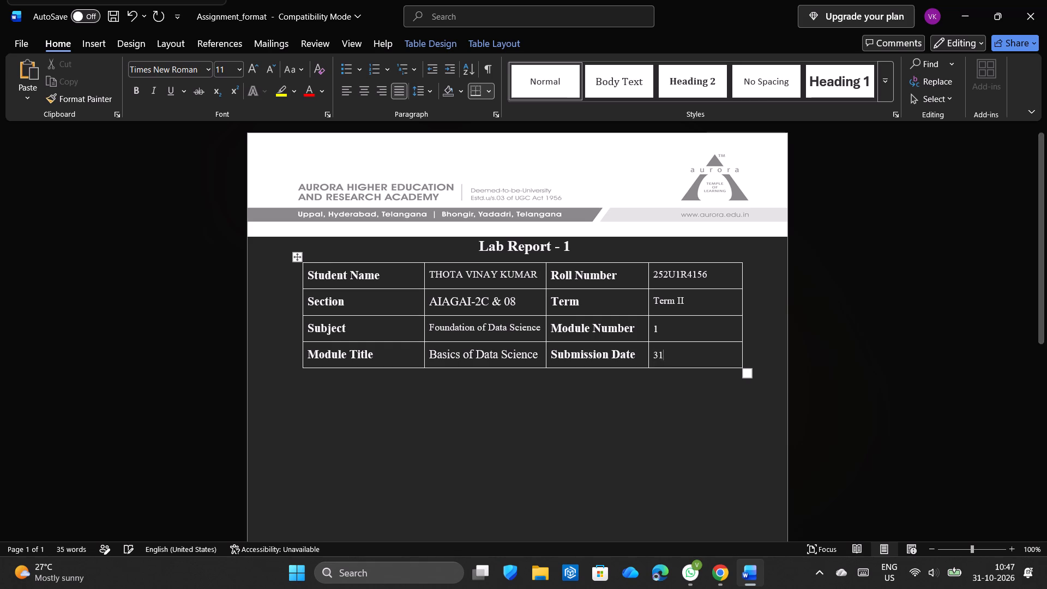
{"action": "type", "text": "-0"}
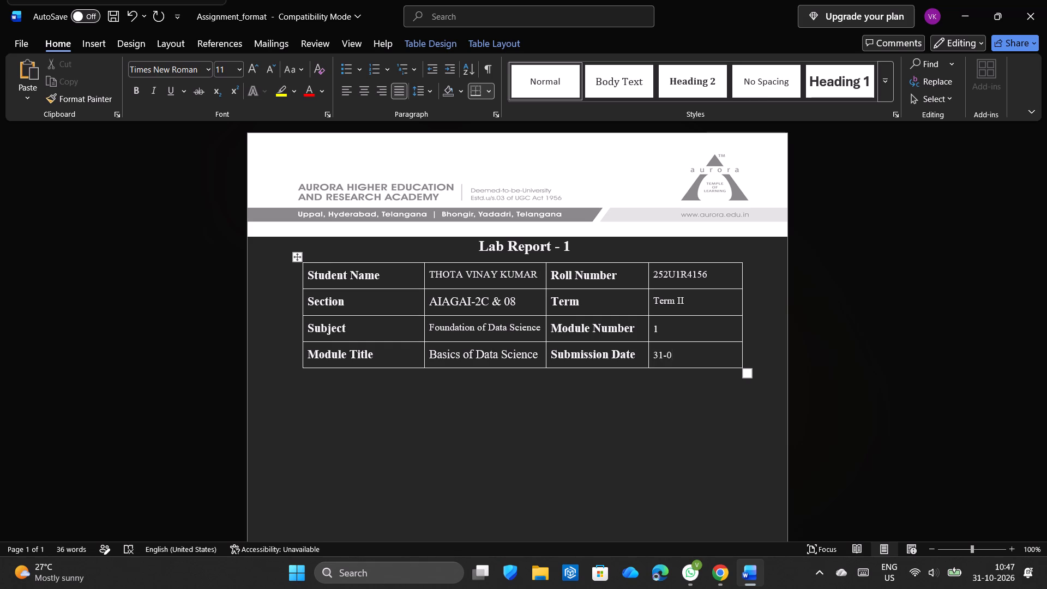
{"action": "key", "text": "BackSpace"}
{"action": "type", "text": "10"}
{"action": "key", "text": "minus"}
{"action": "type", "text": "2026"}
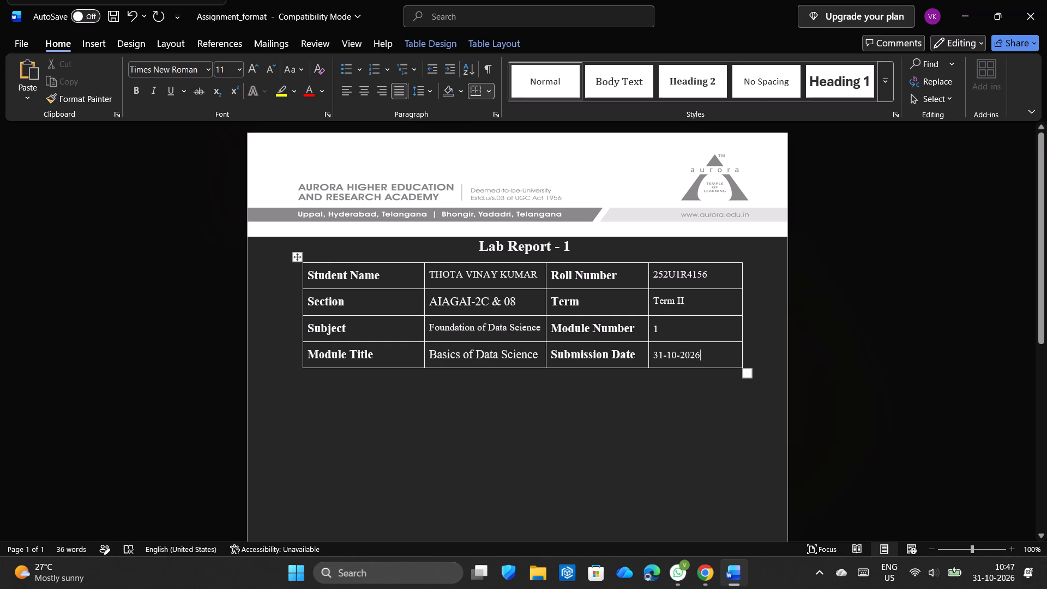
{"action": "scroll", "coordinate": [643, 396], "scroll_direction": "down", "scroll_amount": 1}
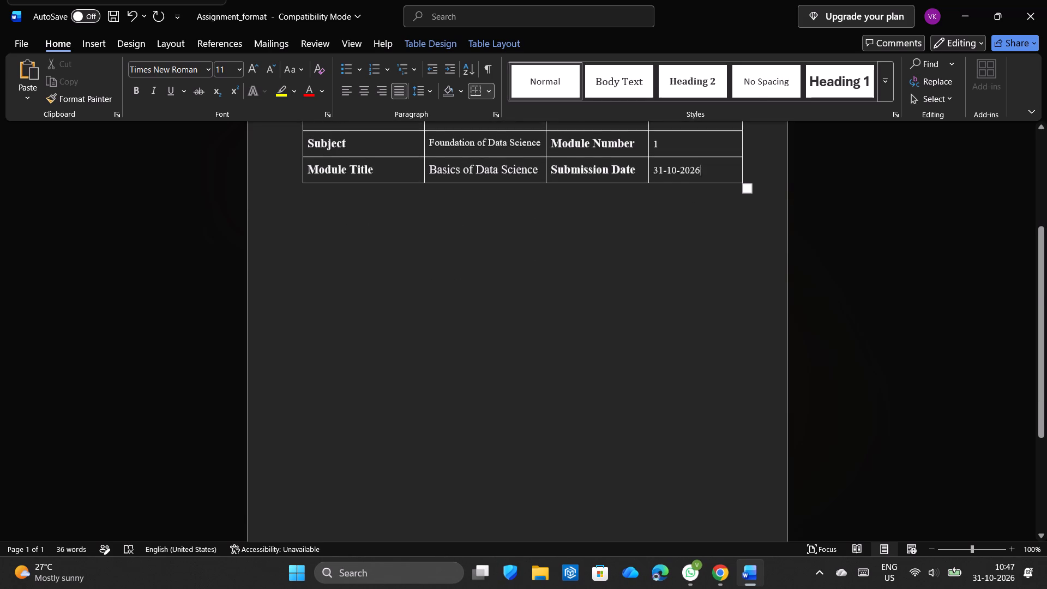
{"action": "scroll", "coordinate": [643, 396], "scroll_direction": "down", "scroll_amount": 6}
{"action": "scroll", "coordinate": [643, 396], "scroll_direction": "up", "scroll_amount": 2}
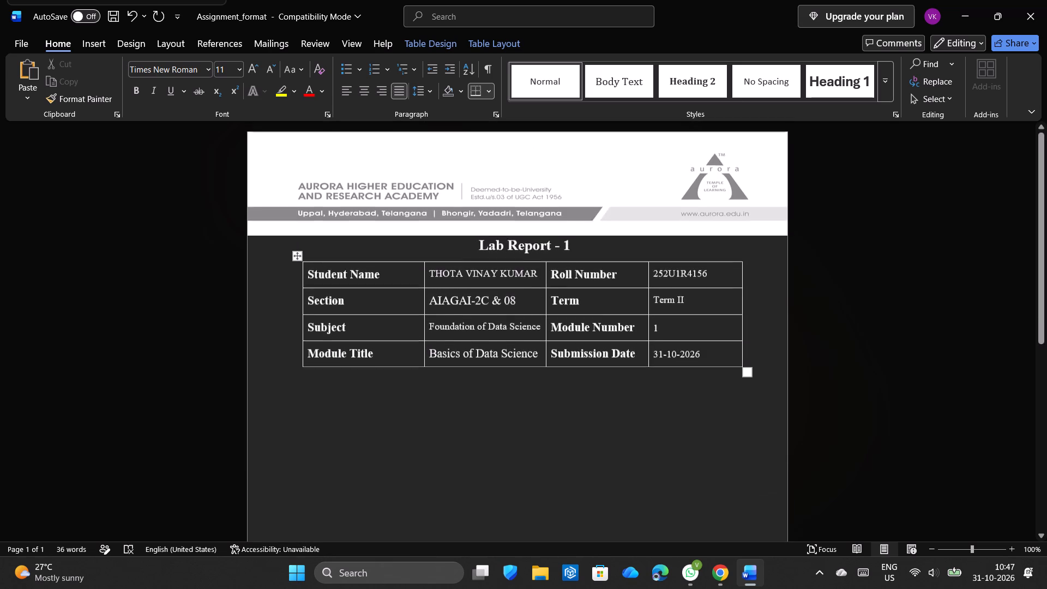
Place the text cursor in the empty body area just below the Lab Report - 1 header table.
{"action": "scroll", "coordinate": [643, 396], "scroll_direction": "down", "scroll_amount": 5}
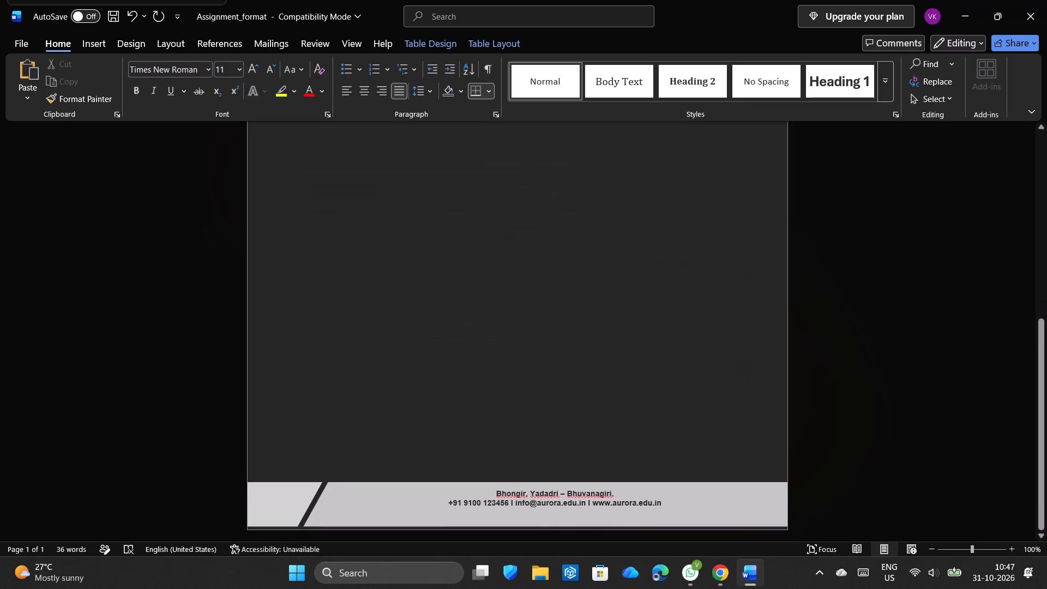
{"action": "scroll", "coordinate": [656, 360], "scroll_direction": "up", "scroll_amount": 2}
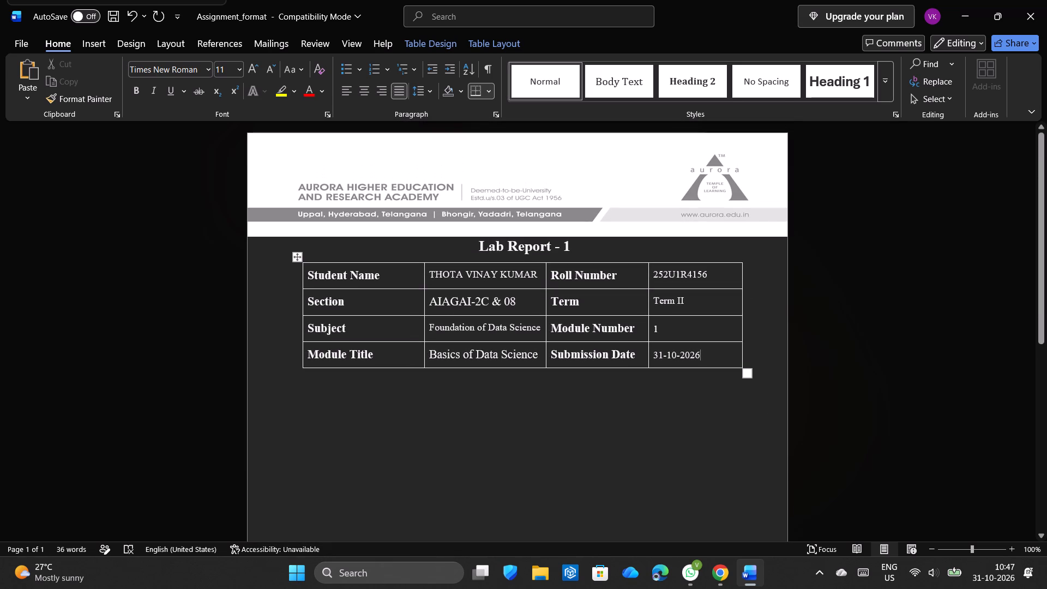
{"action": "left_click", "coordinate": [514, 477]}
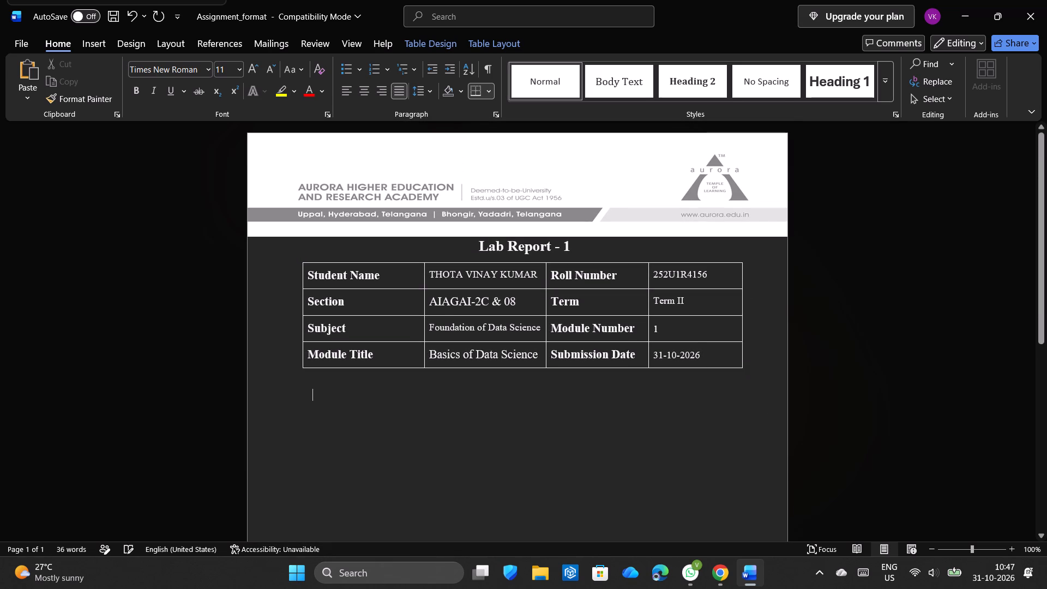
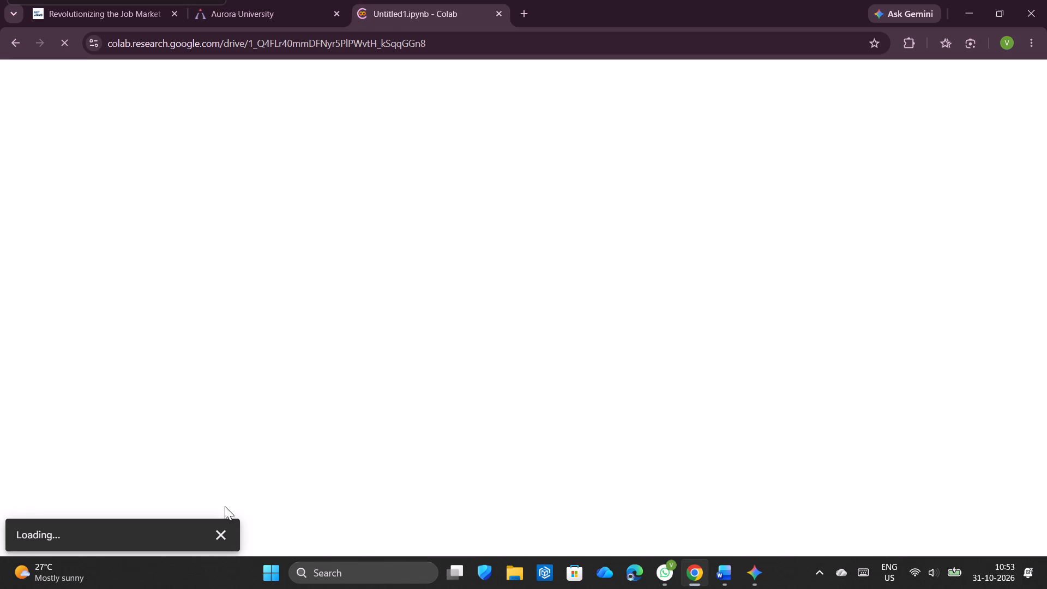
{"action": "left_click", "coordinate": [220, 531]}
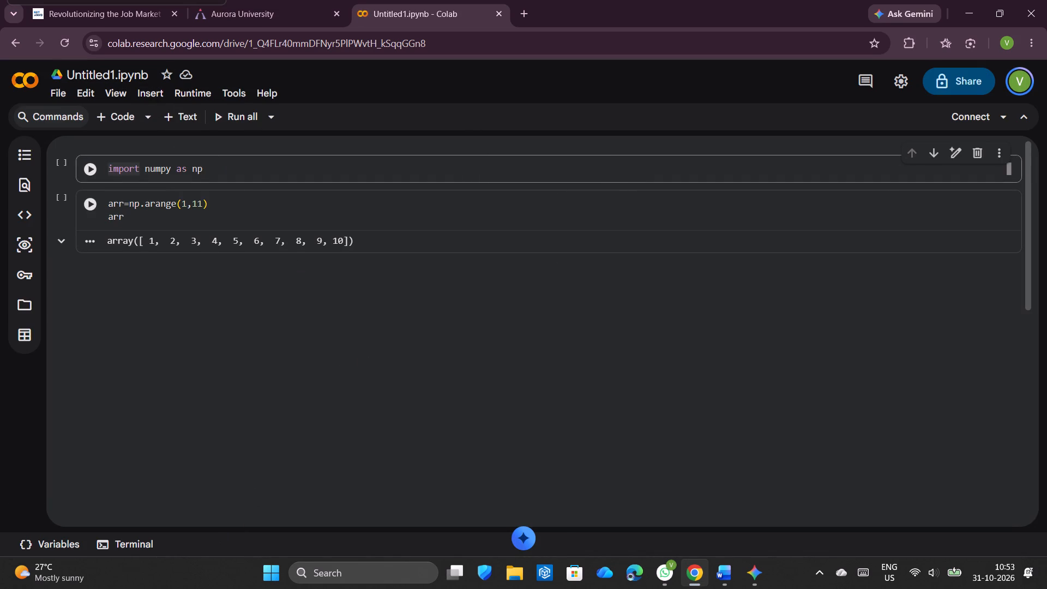
Delete both existing code cells, the NumPy import and the arange array, from the notebook.
{"action": "left_click", "coordinate": [983, 152]}
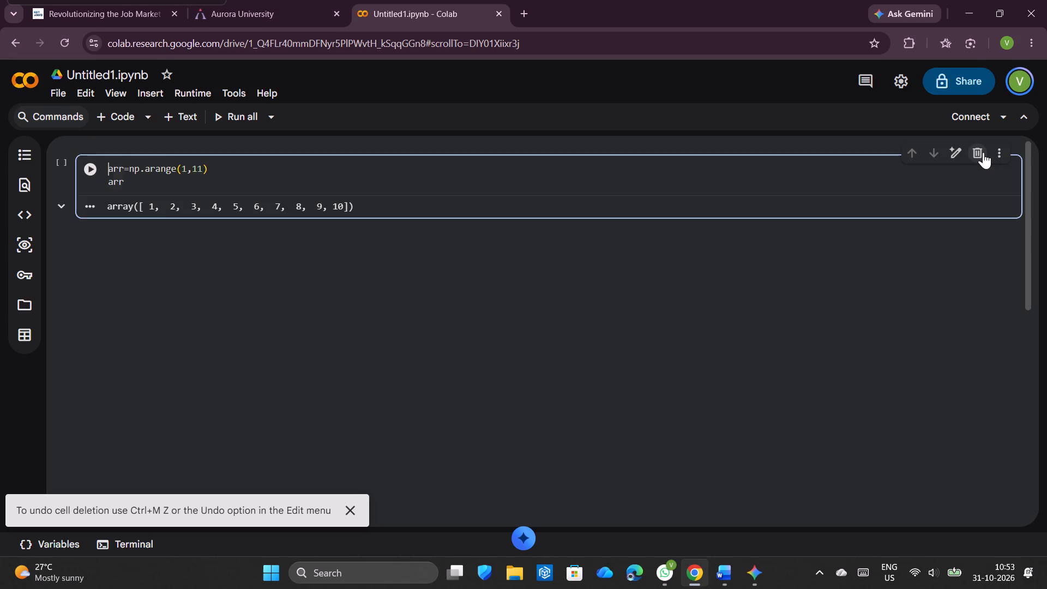
{"action": "left_click", "coordinate": [983, 152]}
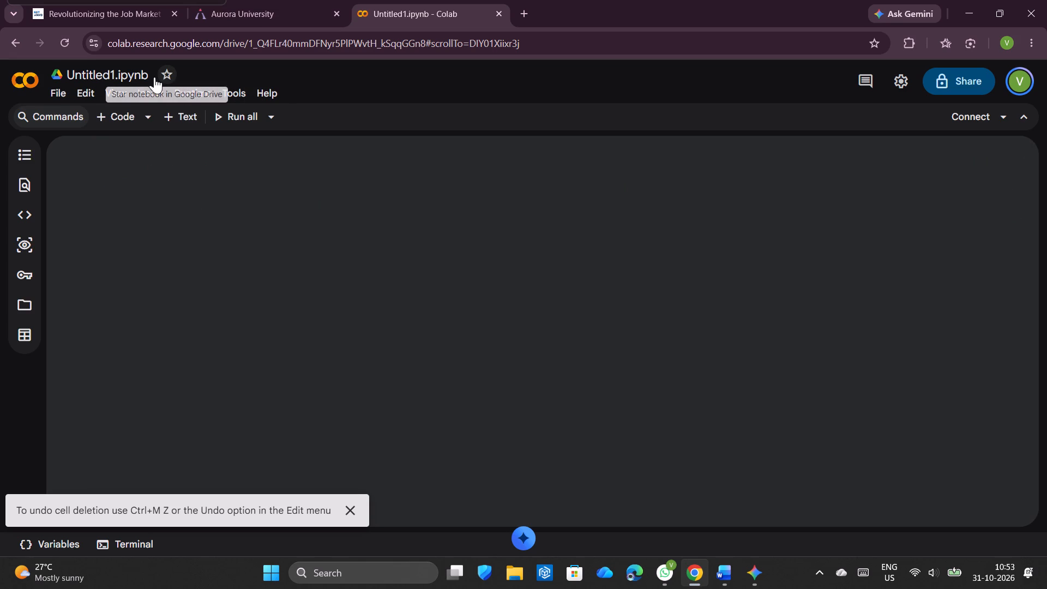
Rename the notebook as fds_lr_1.1.
{"action": "left_click", "coordinate": [148, 75]}
{"action": "left_click_drag", "start_coordinate": [148, 75], "coordinate": [69, 82]}
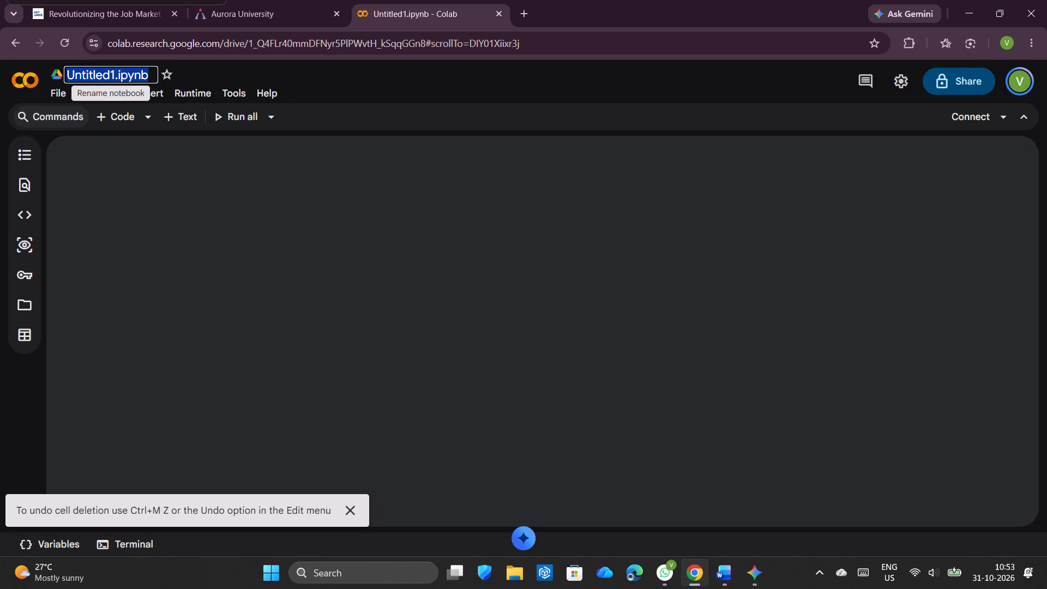
{"action": "left_click_drag", "start_coordinate": [69, 82], "coordinate": [66, 82]}
{"action": "key", "text": "BackSpace"}
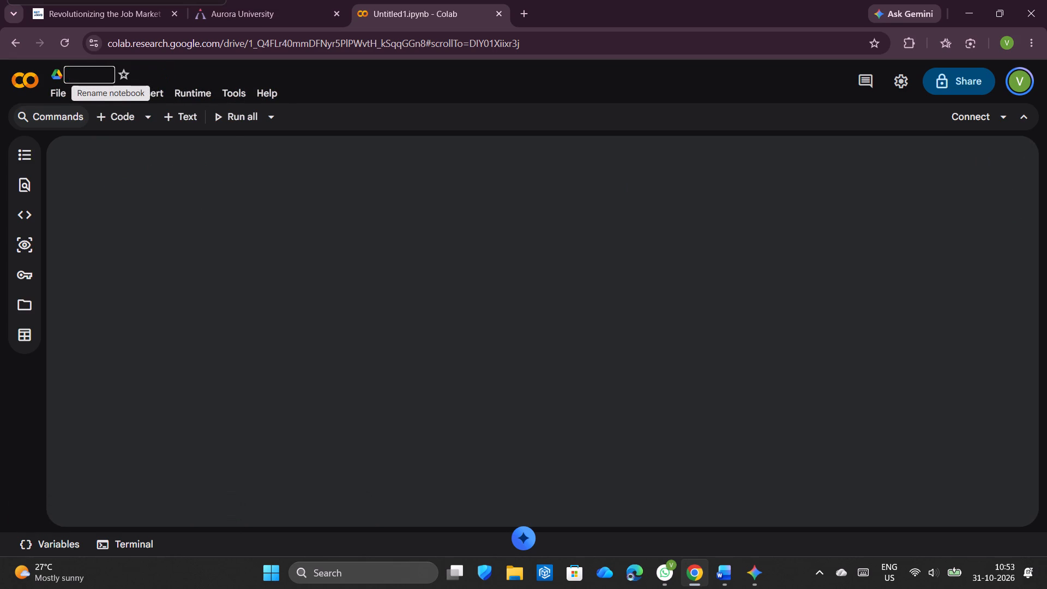
{"action": "key", "text": "Delete"}
{"action": "key", "text": "BackSpace"}
{"action": "type", "text": "fd"}
{"action": "key", "text": "s"}
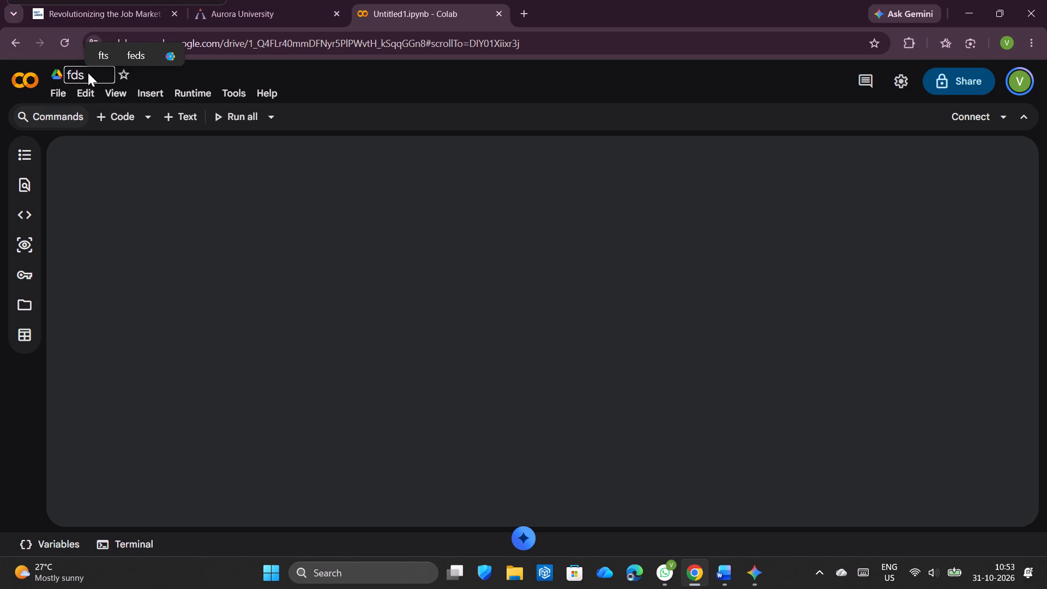
{"action": "key", "text": "shift+underscore"}
{"action": "type", "text": "lr"}
{"action": "key", "text": "shift+underscore"}
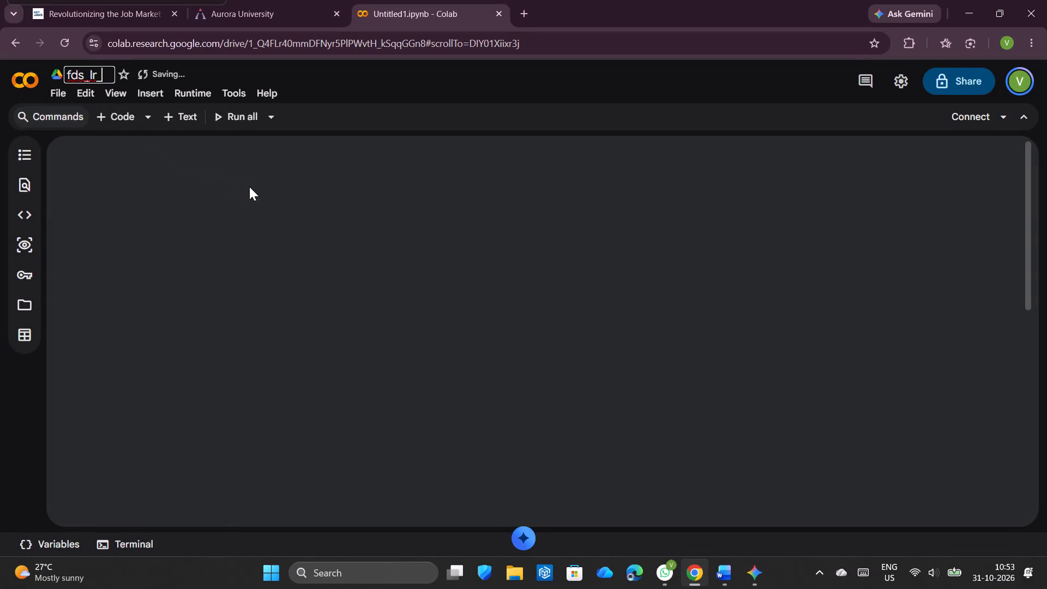
{"action": "key", "text": "1"}
{"action": "type", "text": ".1"}
{"action": "key", "text": "Return"}
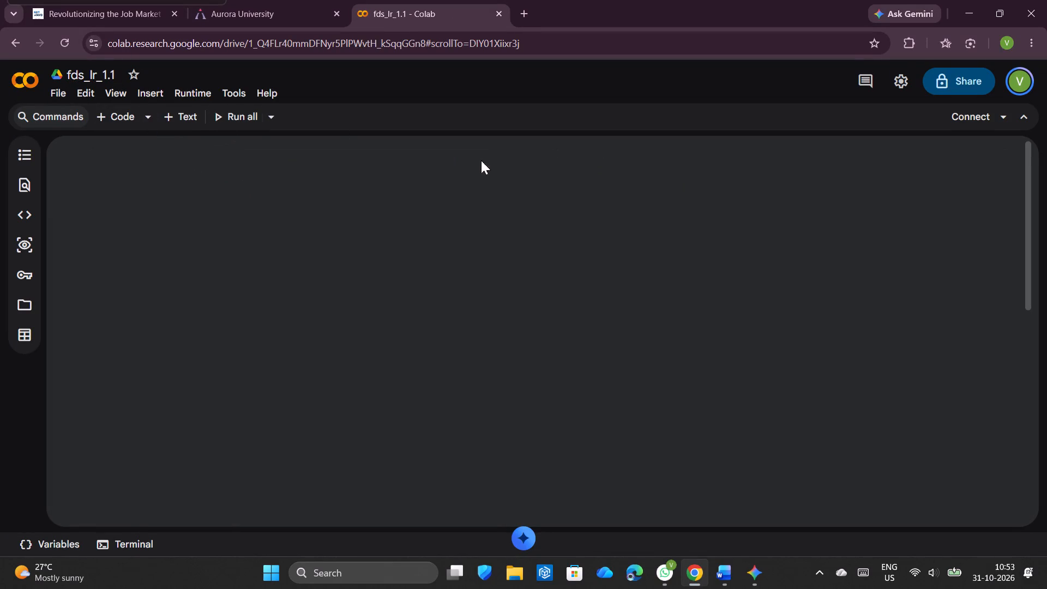
Add an empty code cell to the notebook and paste the copied NumPy Array Creation code into it.
{"action": "left_click", "coordinate": [526, 144]}
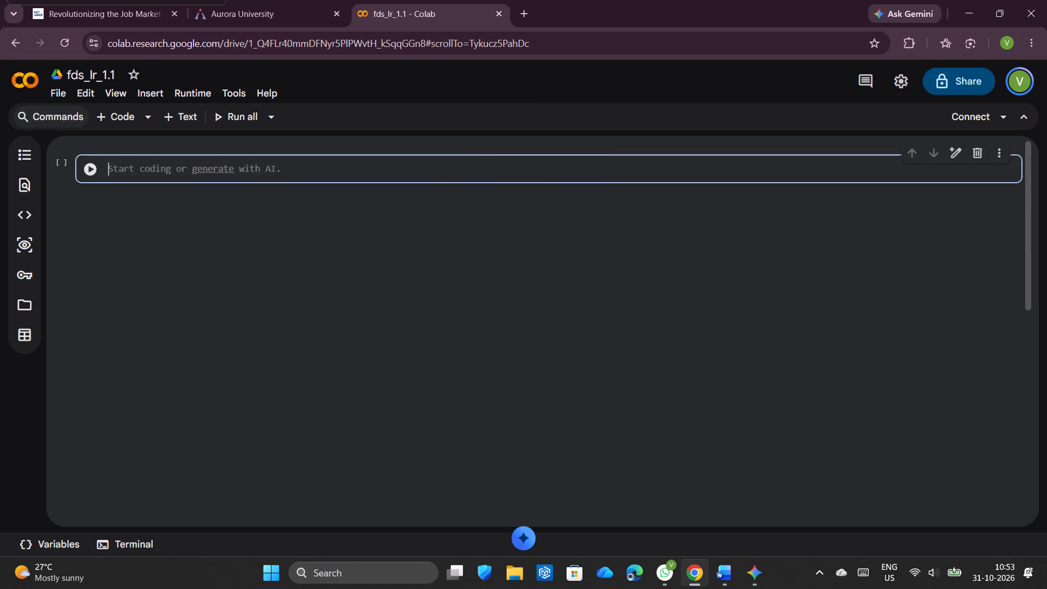
{"action": "key", "text": "ctrl+v"}
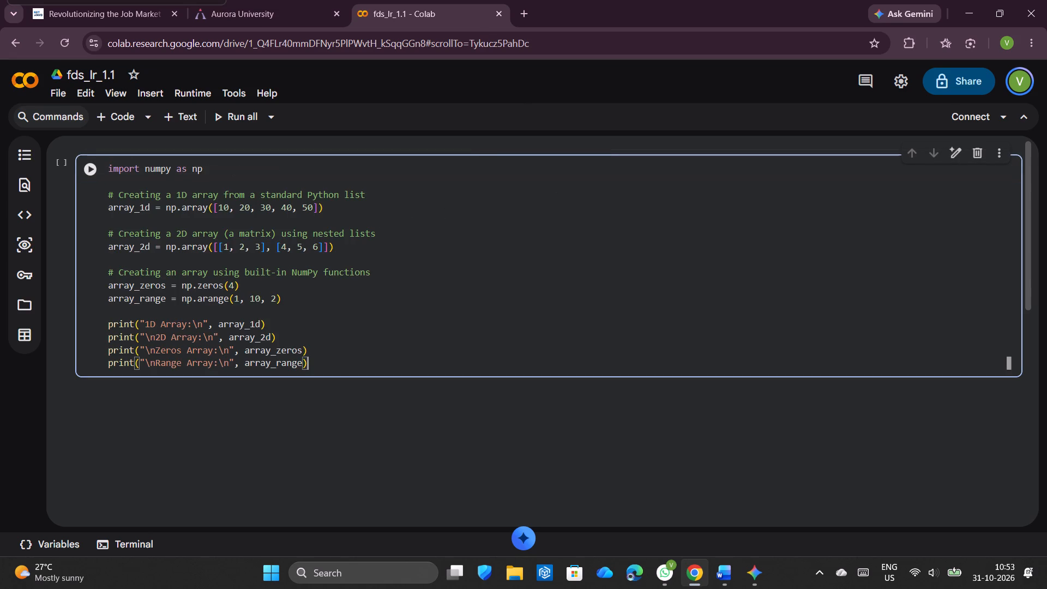
Delete the three comment lines about the built-in functions, 2D array and 1D array from the pasted code.
{"action": "triple_click", "coordinate": [388, 269]}
{"action": "key", "text": "BackSpace"}
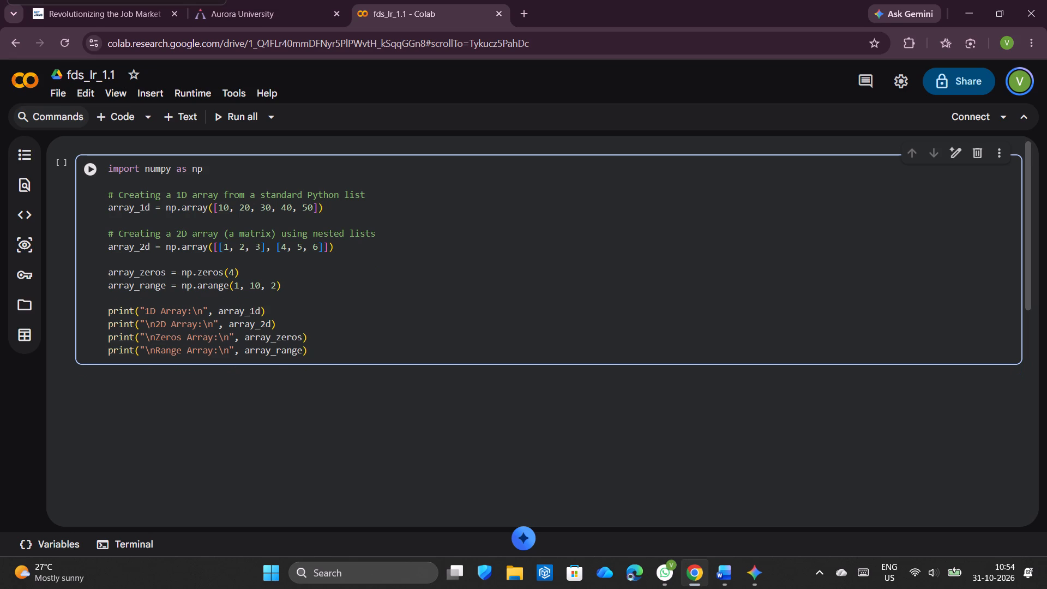
{"action": "triple_click", "coordinate": [386, 229]}
{"action": "key", "text": "BackSpace"}
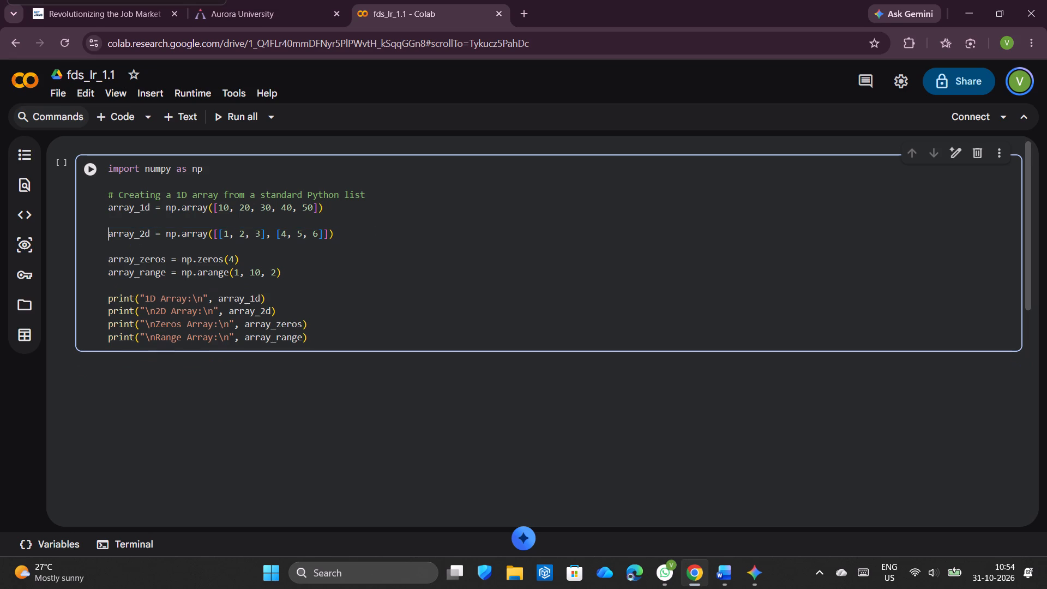
{"action": "triple_click", "coordinate": [376, 191]}
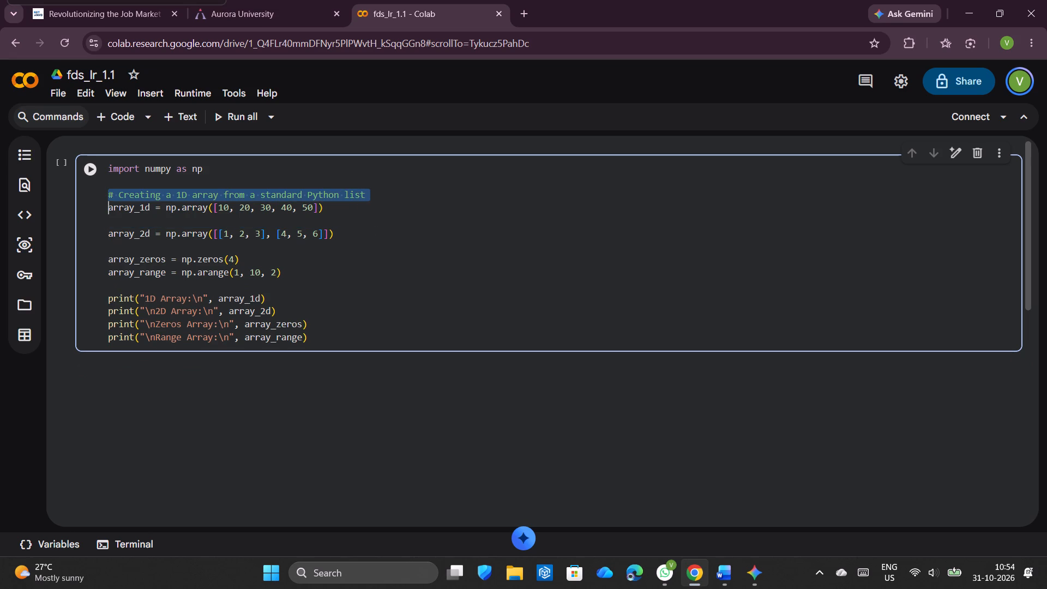
{"action": "key", "text": "BackSpace"}
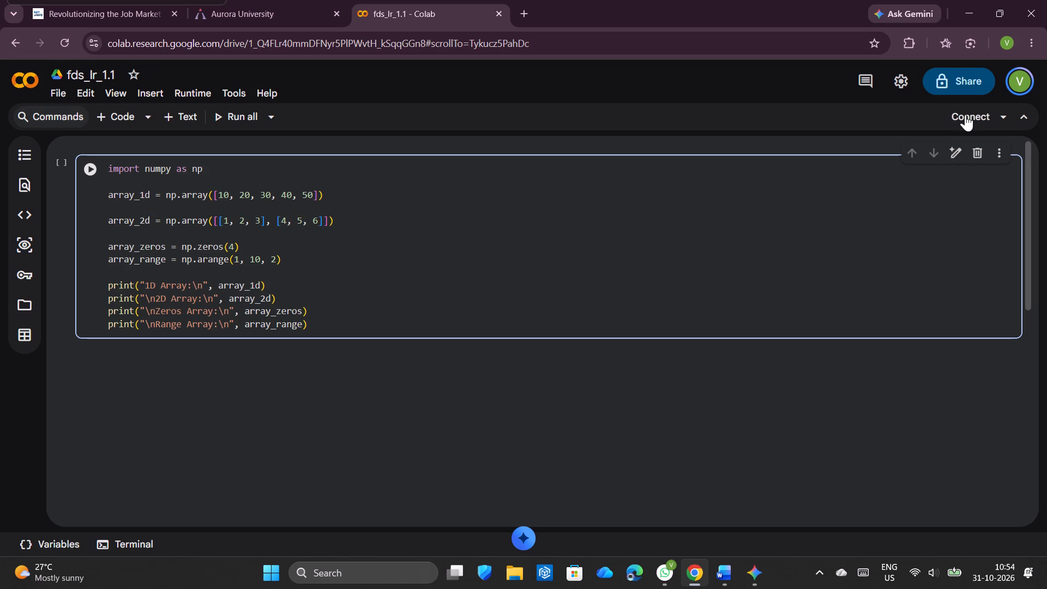
Connect the notebook to a runtime and run the array creation cell.
{"action": "left_click", "coordinate": [967, 115]}
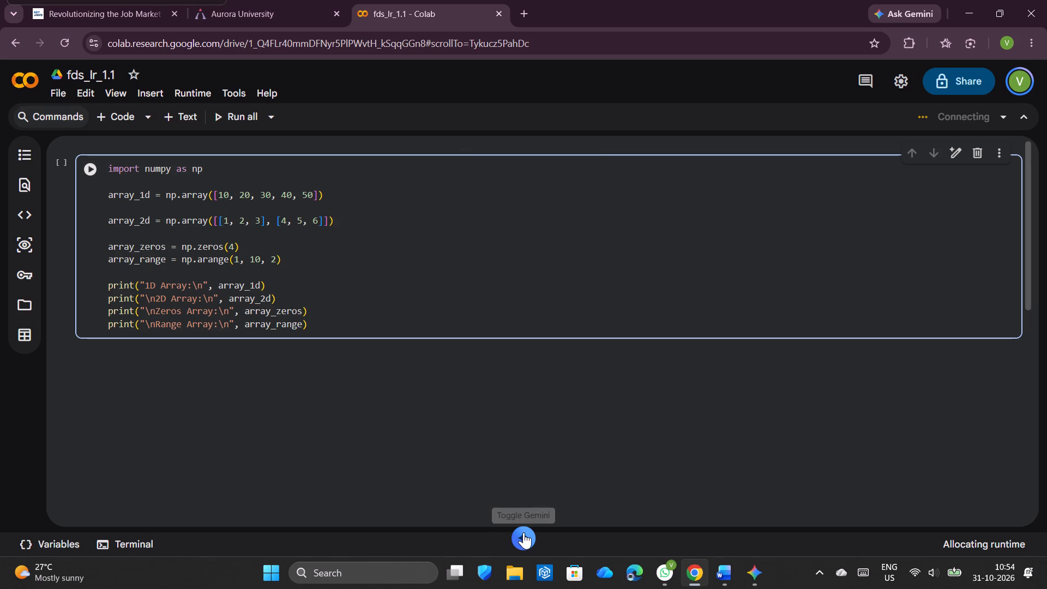
{"action": "left_click", "coordinate": [428, 332]}
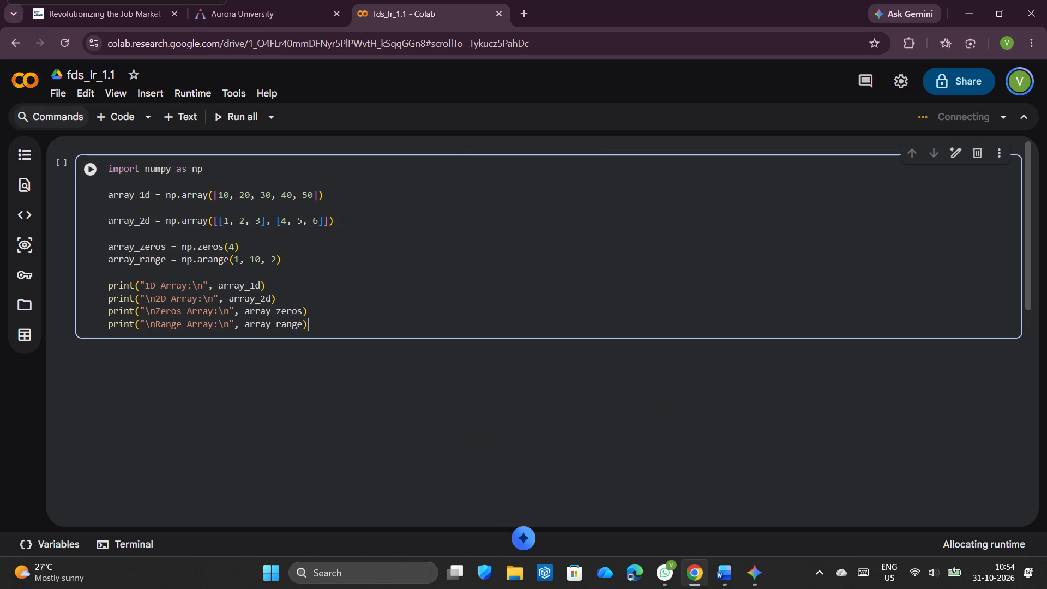
{"action": "left_click", "coordinate": [453, 362]}
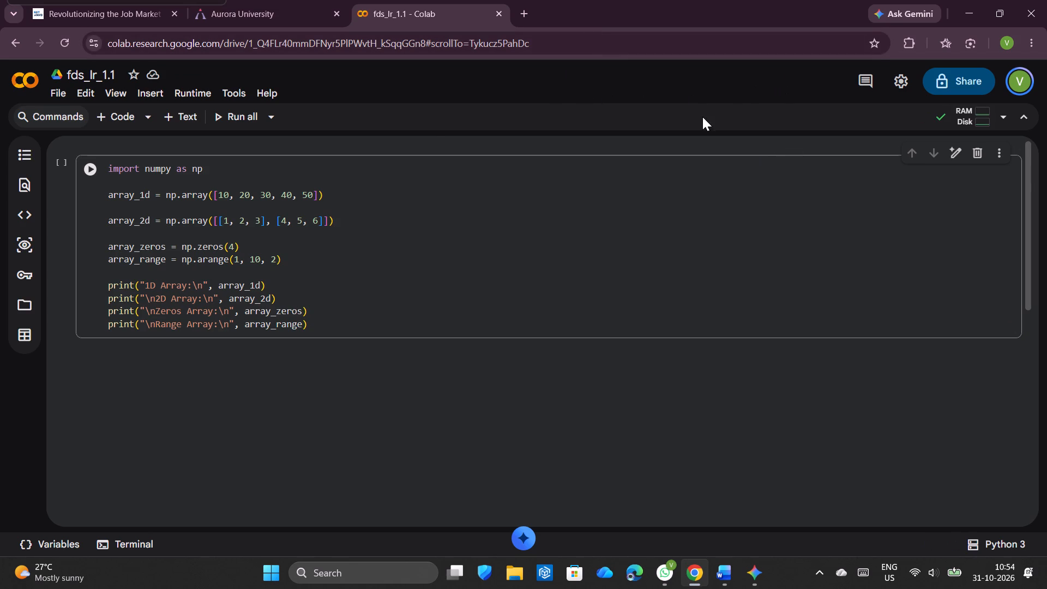
{"action": "left_click", "coordinate": [86, 171]}
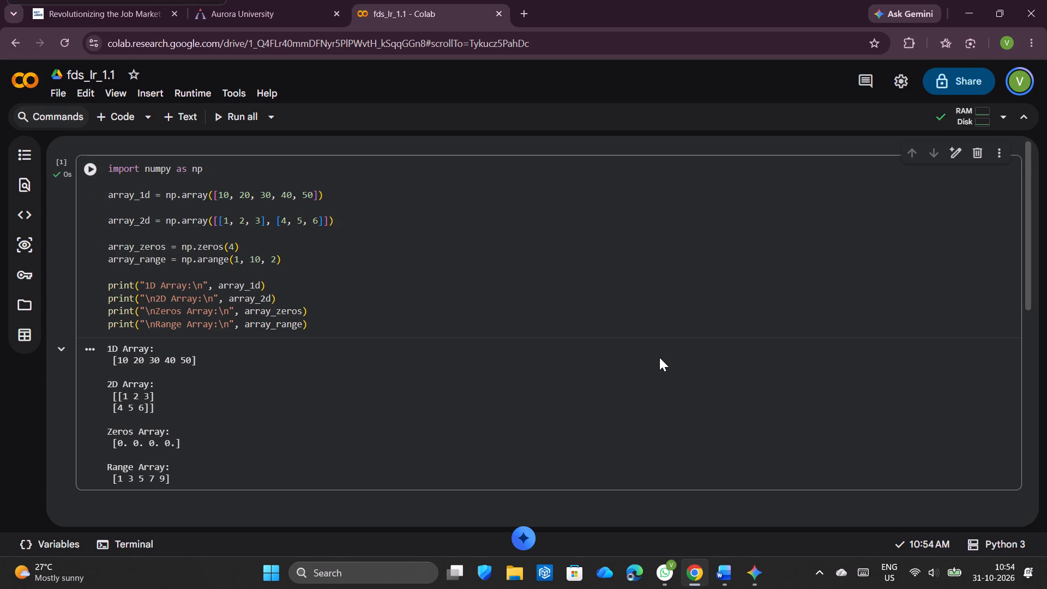
Capture a screenshot of the notebook area, from the notebook title down to the end of the cell's output.
{"action": "key", "text": "Print"}
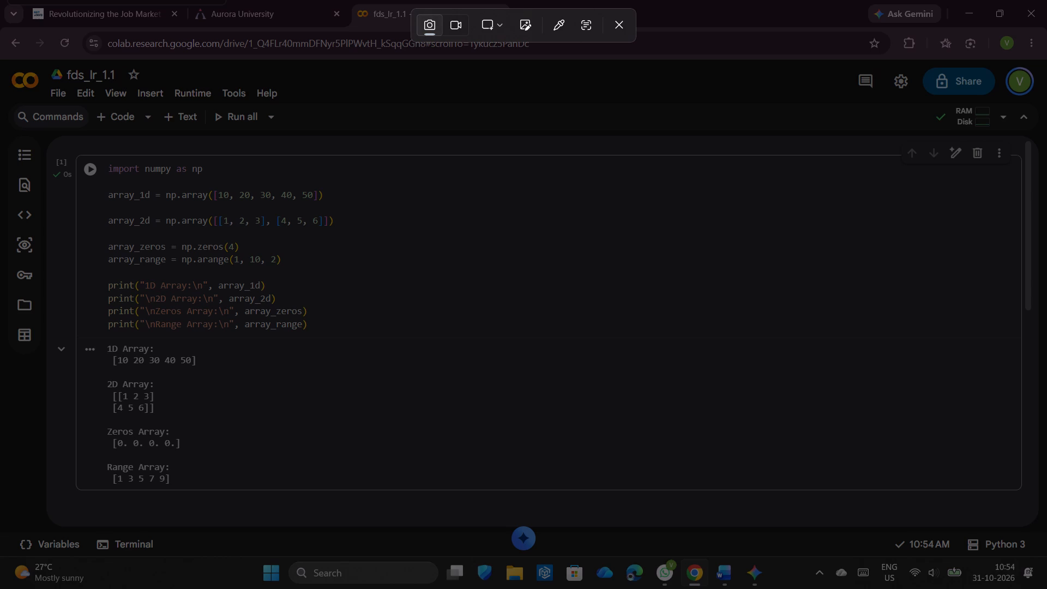
{"action": "left_click_drag", "start_coordinate": [0, 60], "coordinate": [660, 308]}
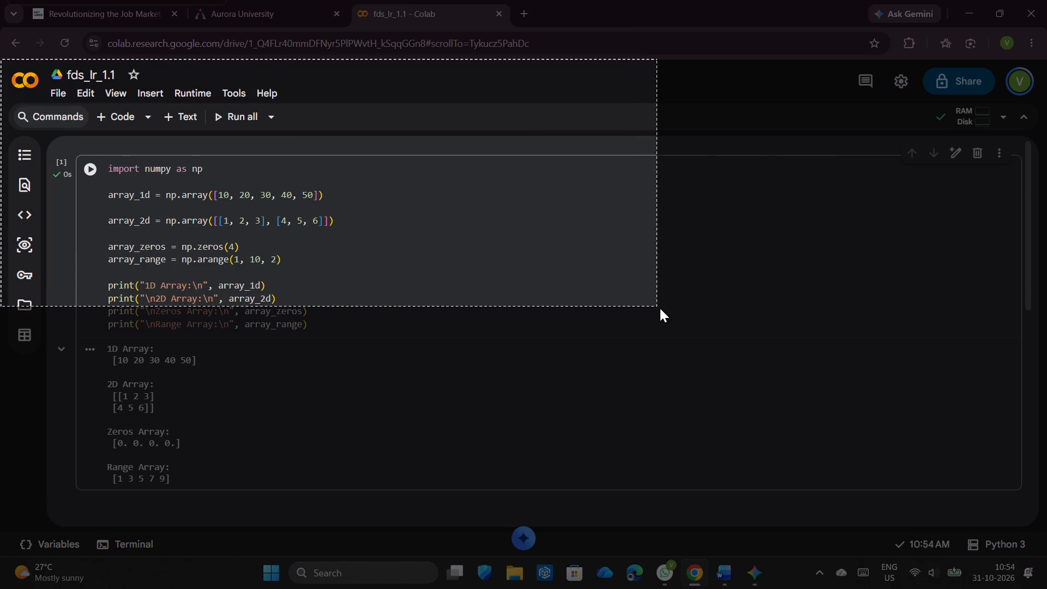
{"action": "left_click_drag", "start_coordinate": [660, 308], "coordinate": [1046, 533]}
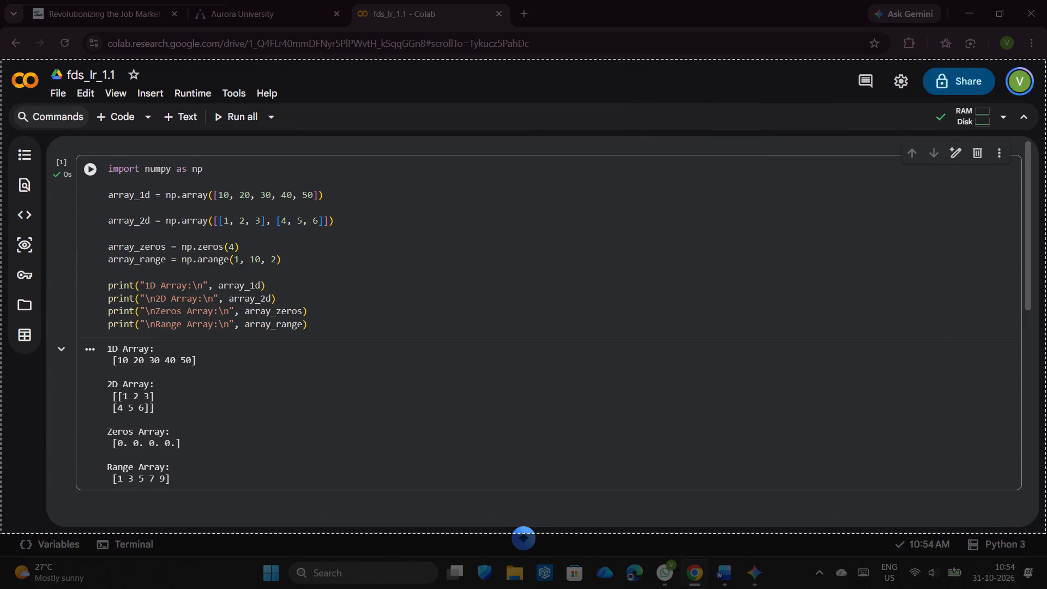
{"action": "left_click_drag", "start_coordinate": [1046, 533], "coordinate": [742, 567]}
{"action": "key", "text": "Escape"}
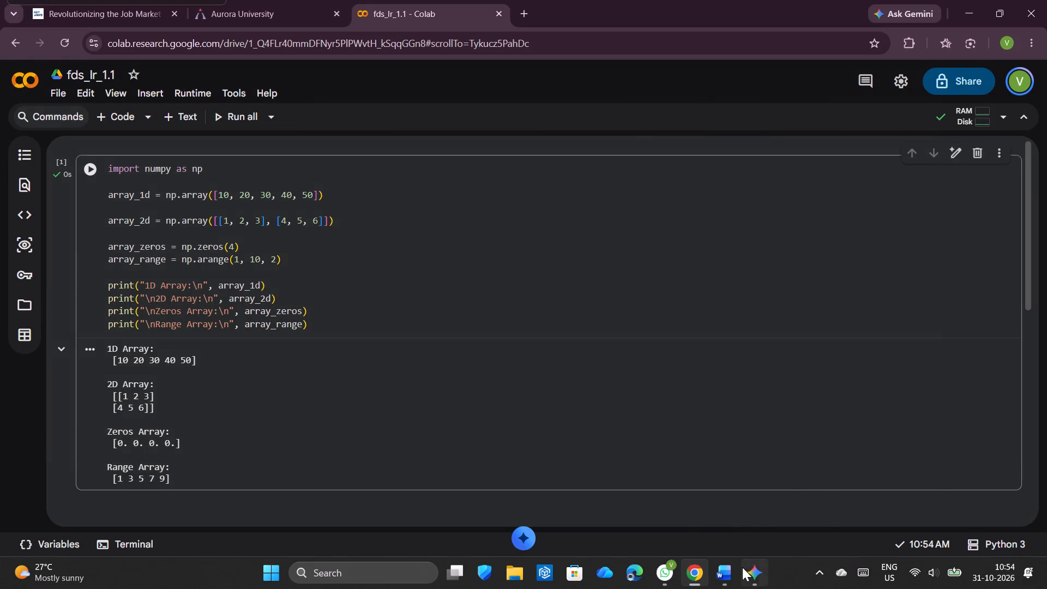
Switch to Word and go to the blank area below the details table in the Lab Report - 1 document.
{"action": "left_click_drag", "start_coordinate": [742, 567], "coordinate": [715, 576]}
{"action": "left_click", "coordinate": [715, 576]}
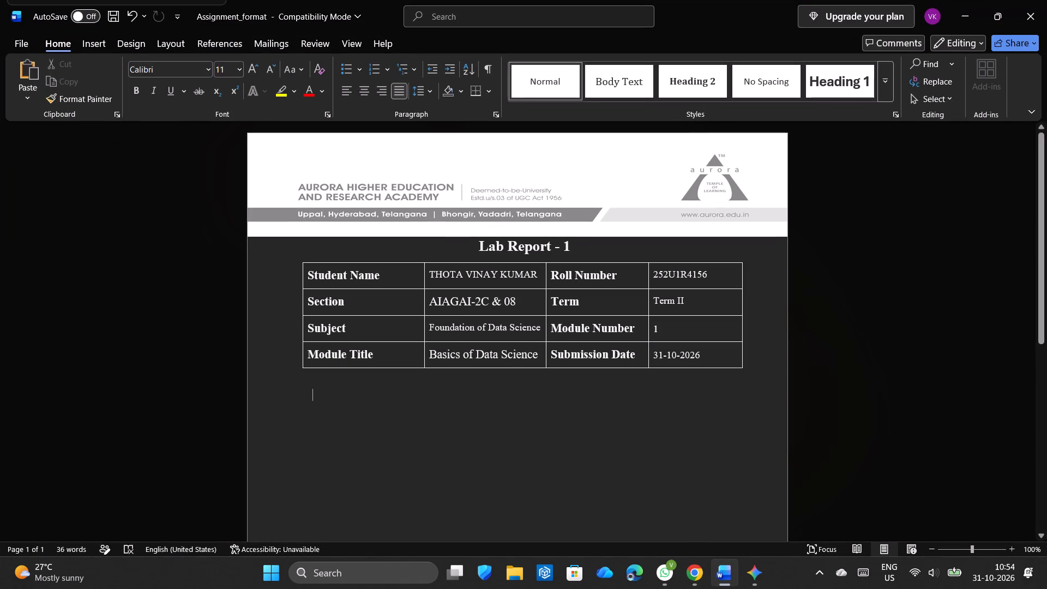
{"action": "scroll", "coordinate": [505, 427], "scroll_direction": "down", "scroll_amount": 2}
{"action": "scroll", "coordinate": [505, 427], "scroll_direction": "up", "scroll_amount": 4}
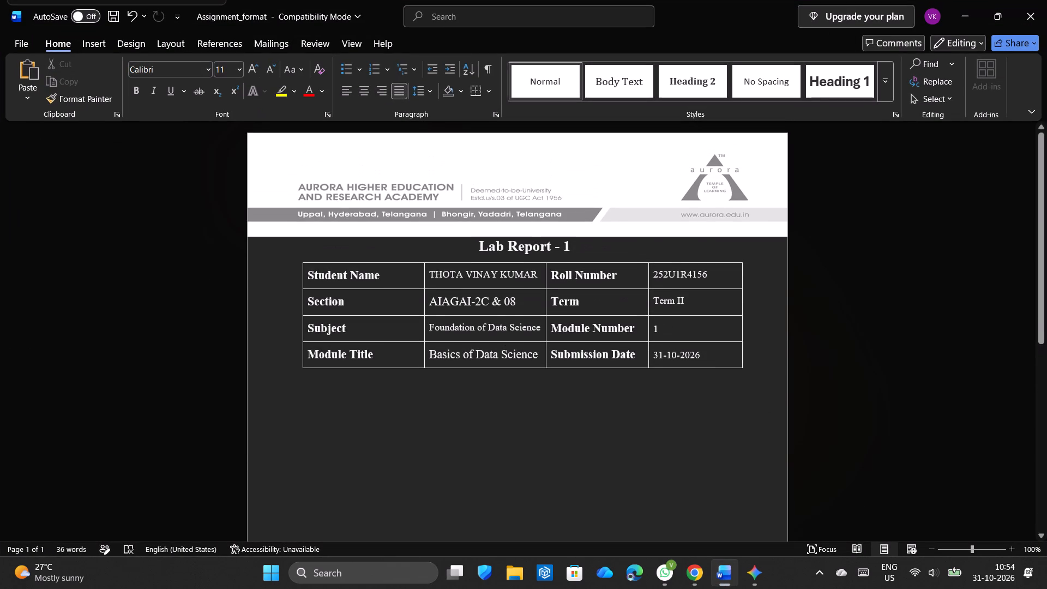
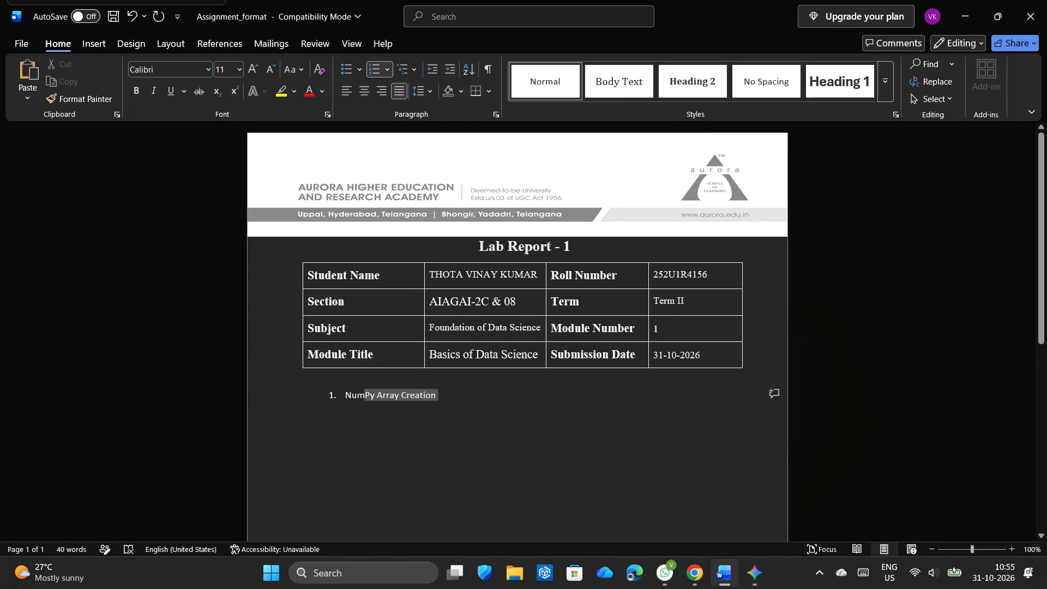
Format the "NumPy Array Creation" heading below the details table as bold 14 pt Times New Roman.
{"action": "left_click_drag", "start_coordinate": [362, 393], "coordinate": [328, 393]}
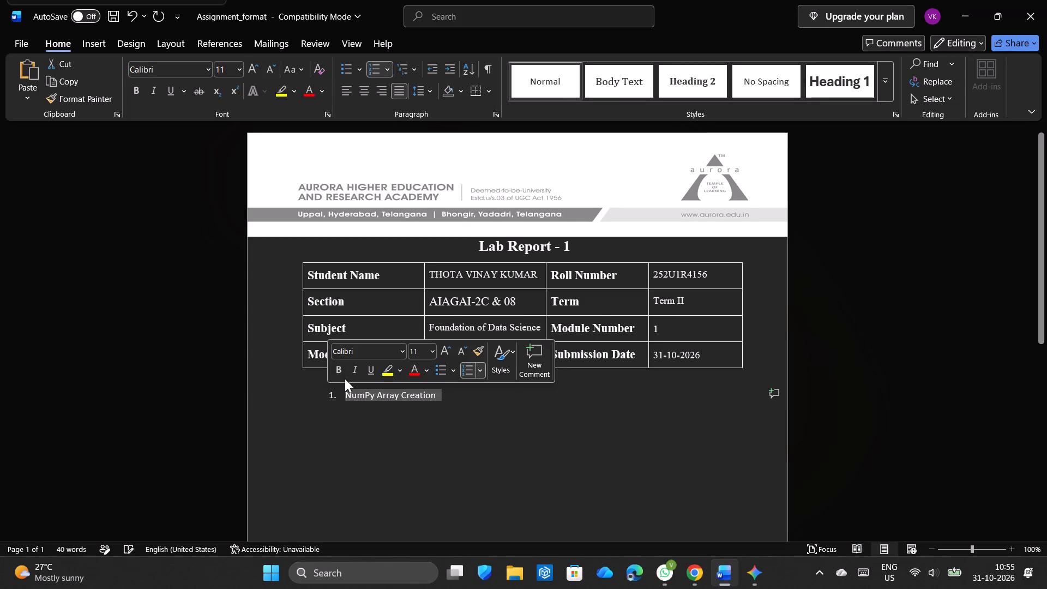
{"action": "left_click", "coordinate": [344, 375]}
{"action": "left_click", "coordinate": [344, 375]}
{"action": "left_click", "coordinate": [344, 375]}
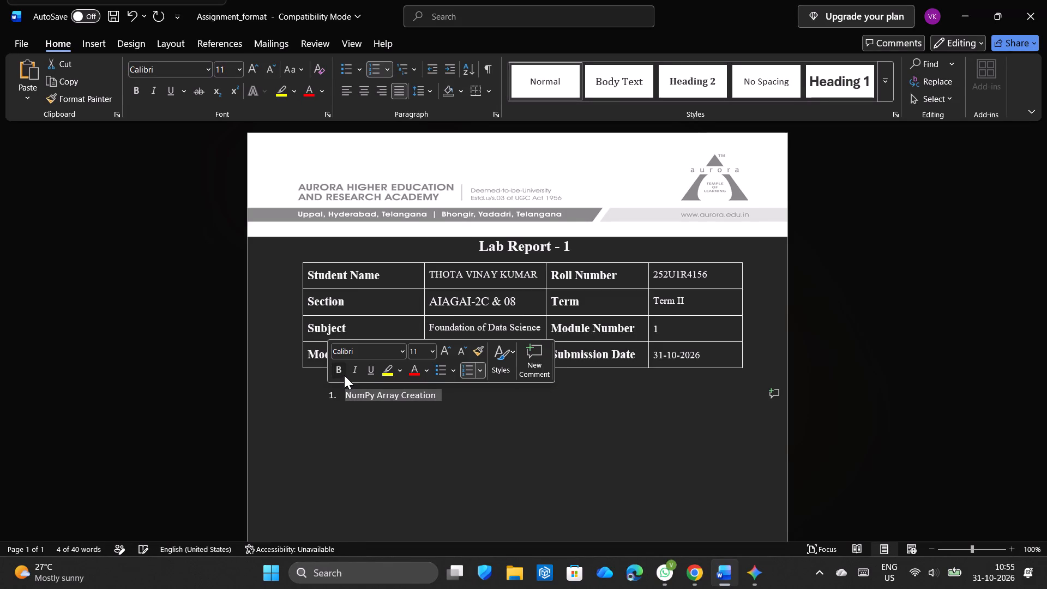
{"action": "double_click", "coordinate": [443, 355]}
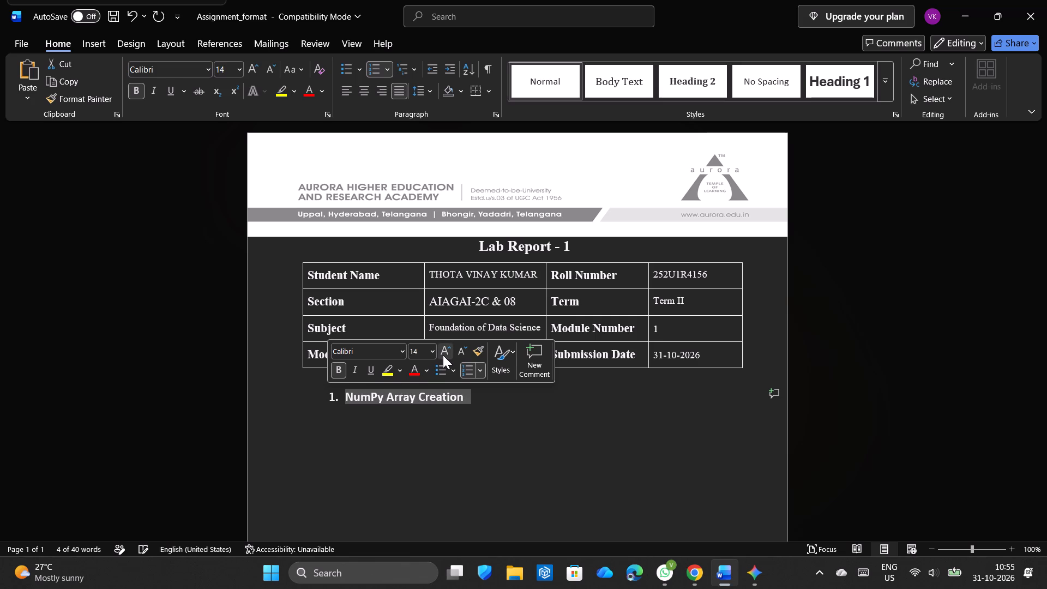
{"action": "left_click", "coordinate": [443, 355]}
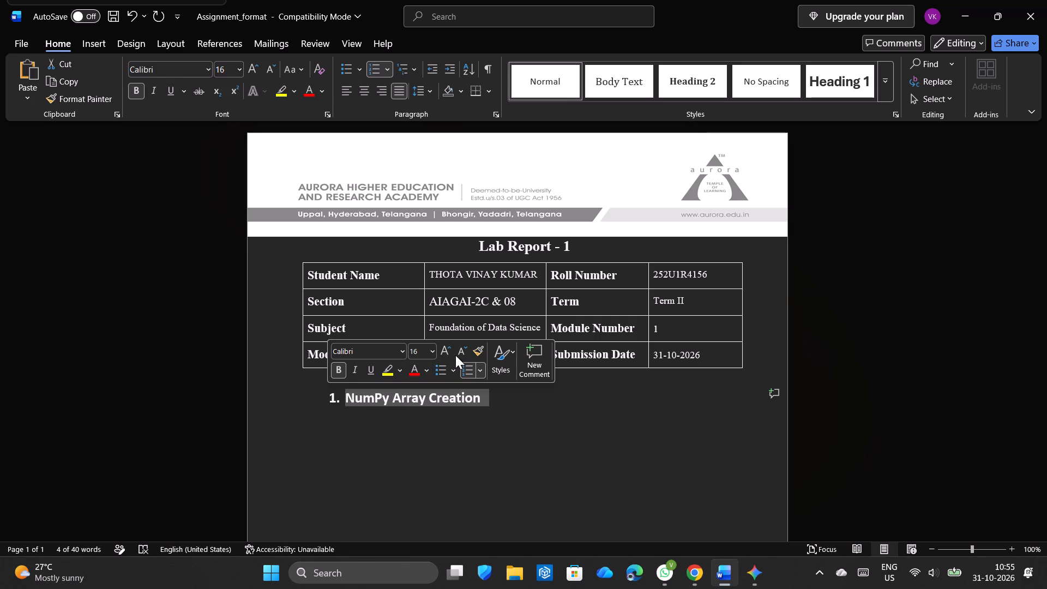
{"action": "left_click", "coordinate": [455, 355]}
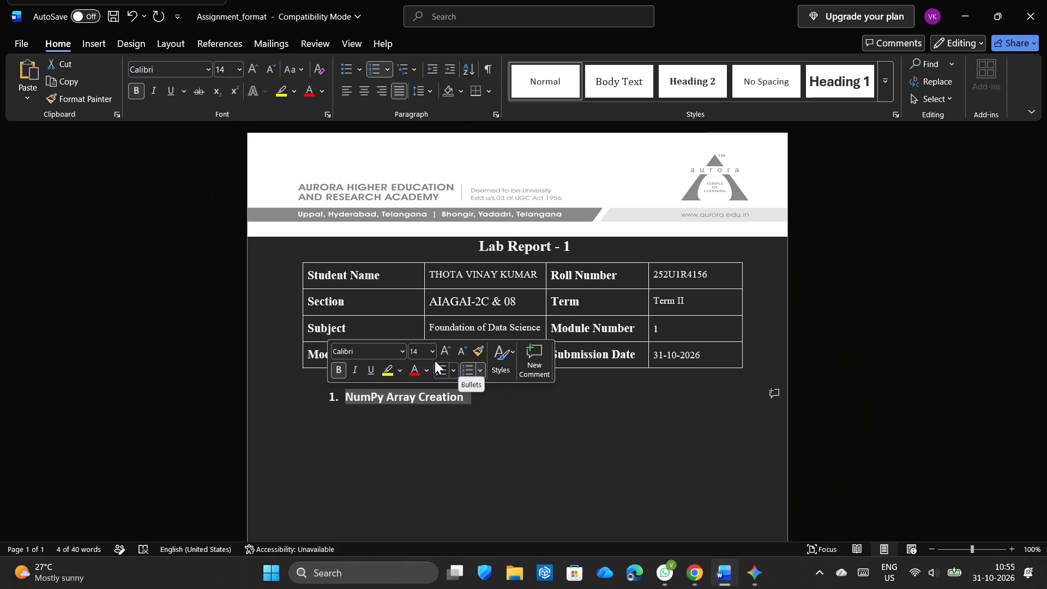
{"action": "left_click", "coordinate": [402, 353]}
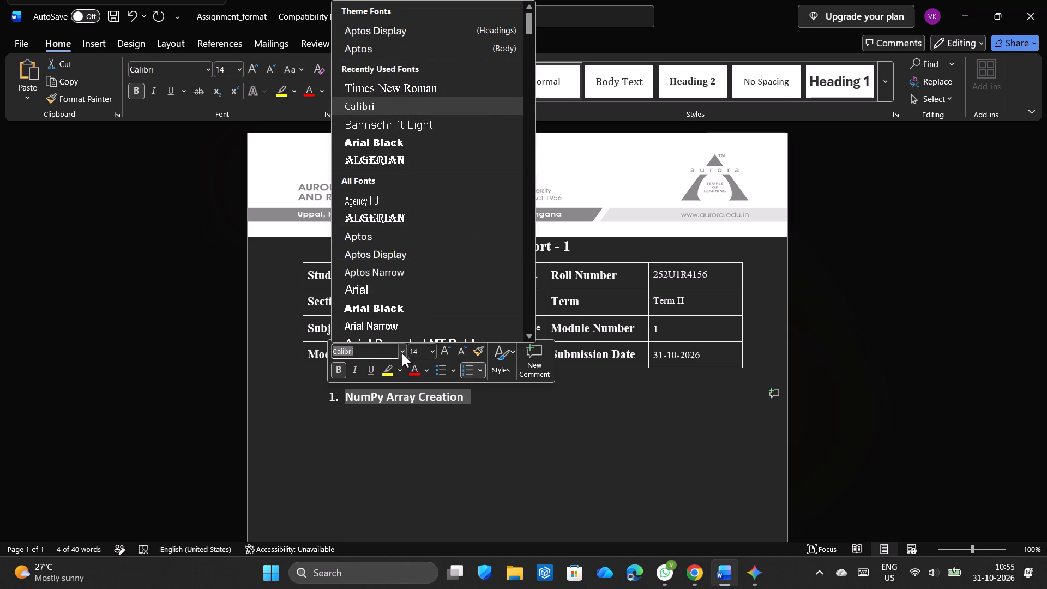
{"action": "left_click", "coordinate": [420, 92]}
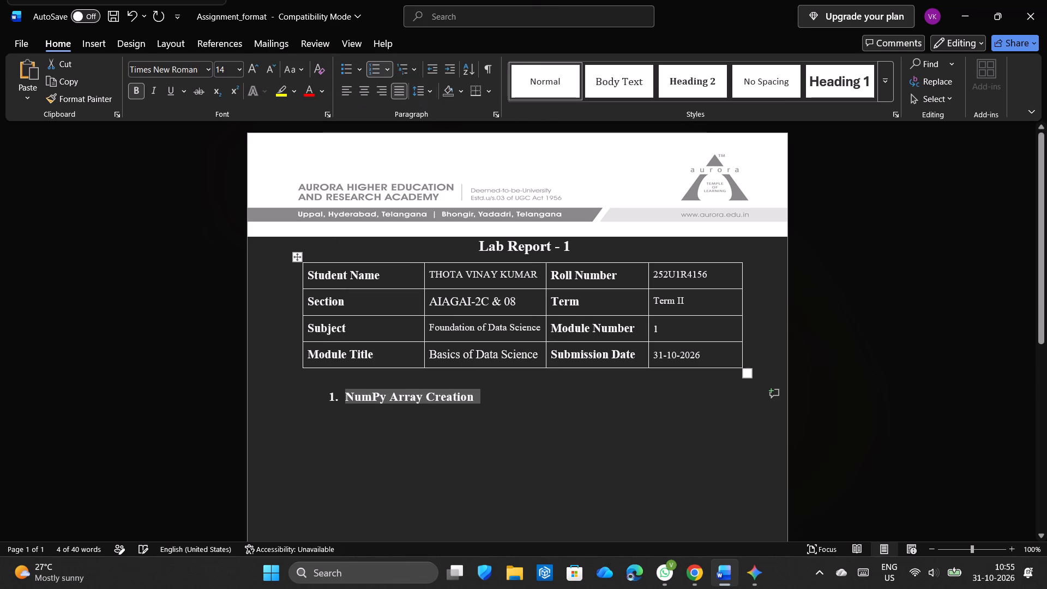
Add a colon at the end of the "NumPy Array Creation" heading.
{"action": "left_click", "coordinate": [490, 413]}
{"action": "key", "text": "shift+colon"}
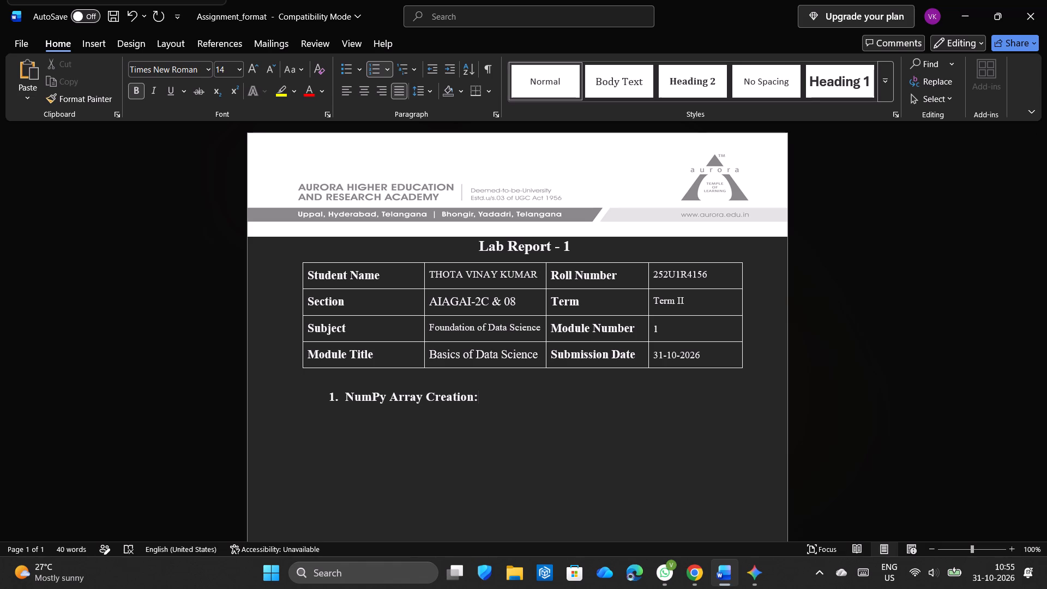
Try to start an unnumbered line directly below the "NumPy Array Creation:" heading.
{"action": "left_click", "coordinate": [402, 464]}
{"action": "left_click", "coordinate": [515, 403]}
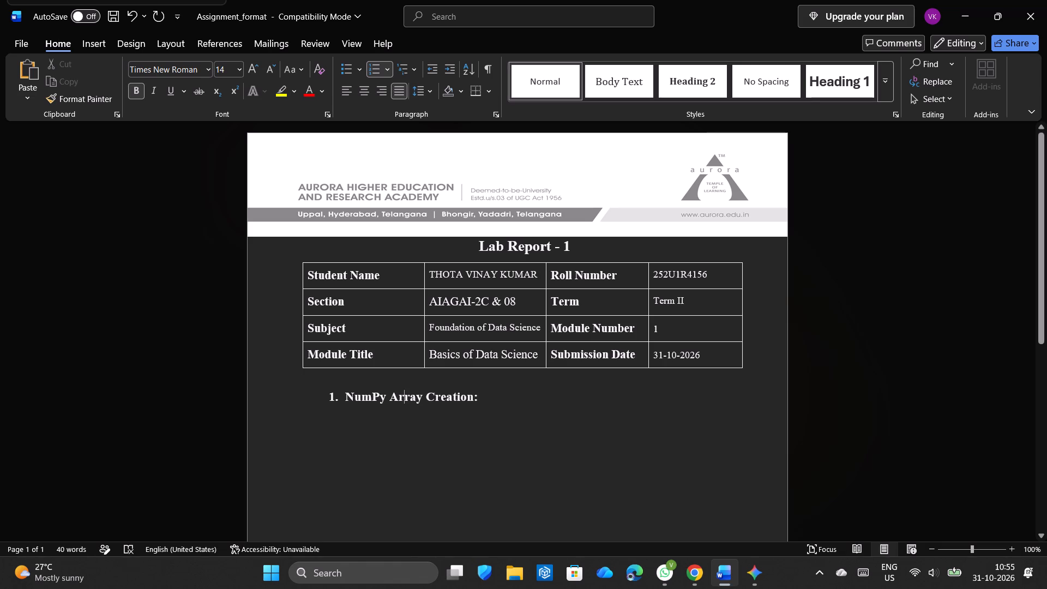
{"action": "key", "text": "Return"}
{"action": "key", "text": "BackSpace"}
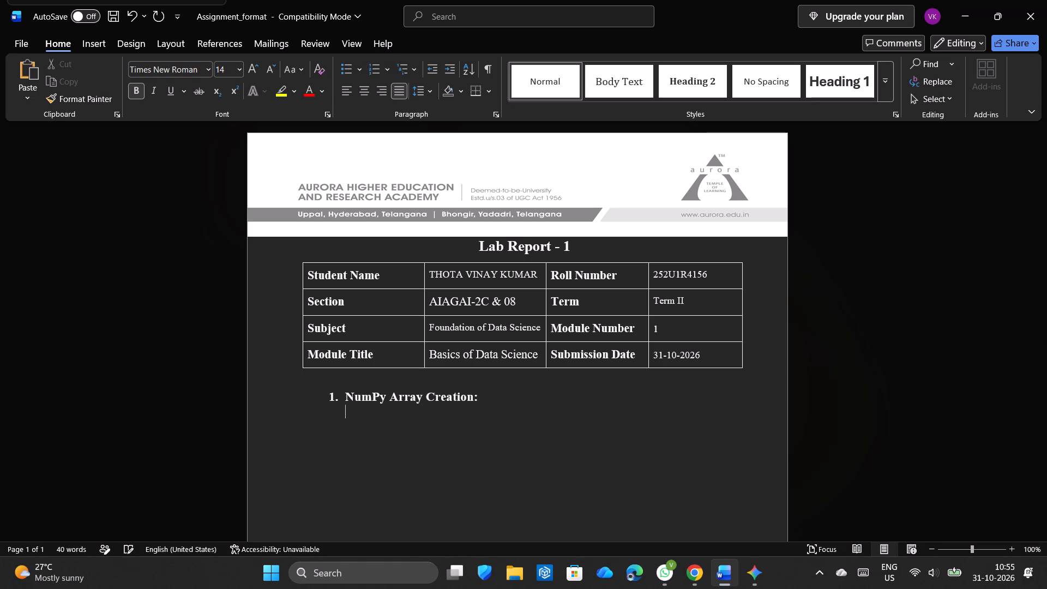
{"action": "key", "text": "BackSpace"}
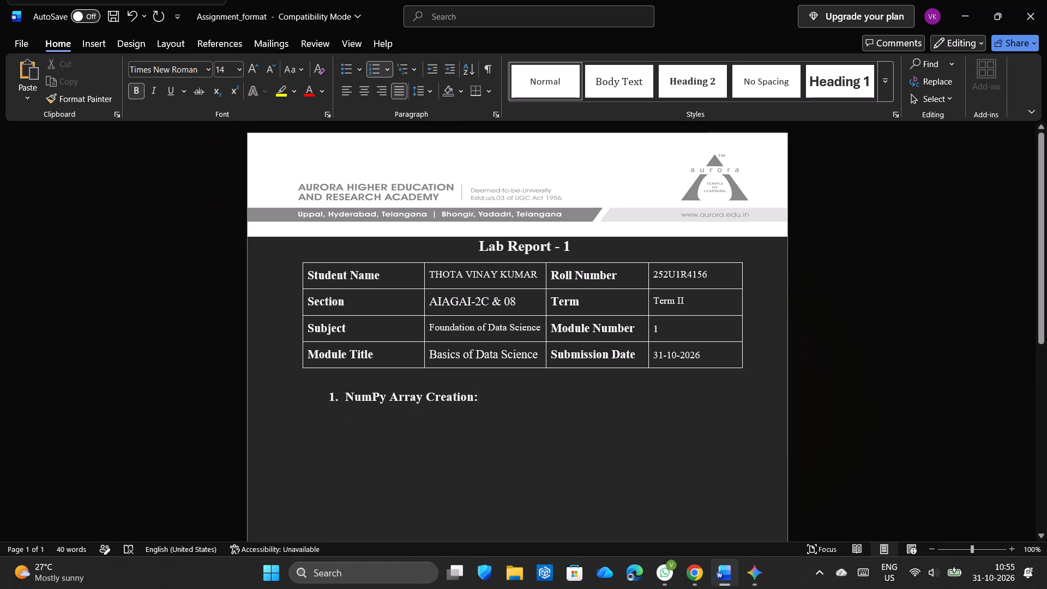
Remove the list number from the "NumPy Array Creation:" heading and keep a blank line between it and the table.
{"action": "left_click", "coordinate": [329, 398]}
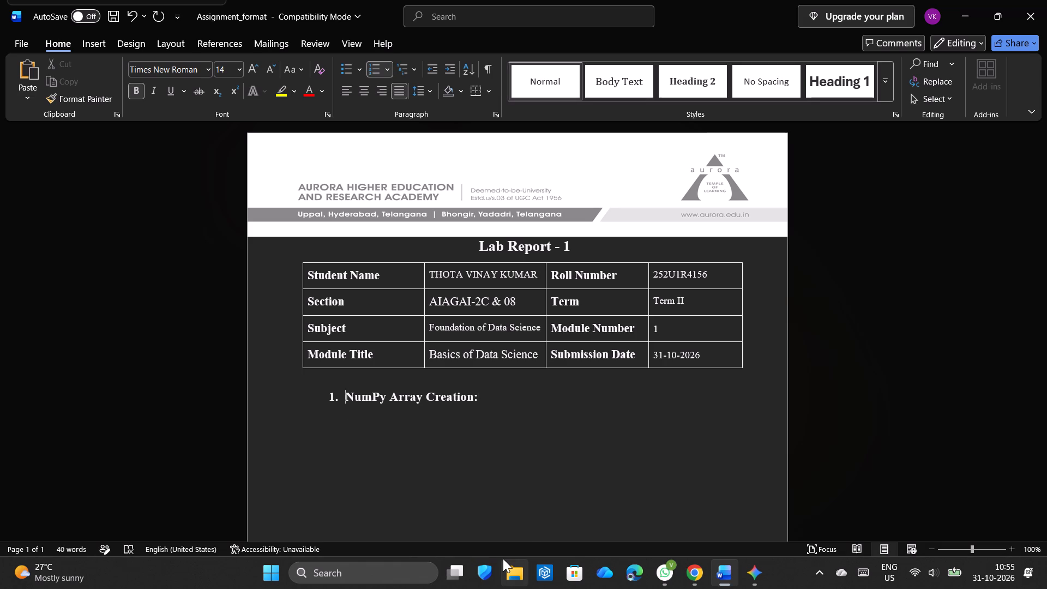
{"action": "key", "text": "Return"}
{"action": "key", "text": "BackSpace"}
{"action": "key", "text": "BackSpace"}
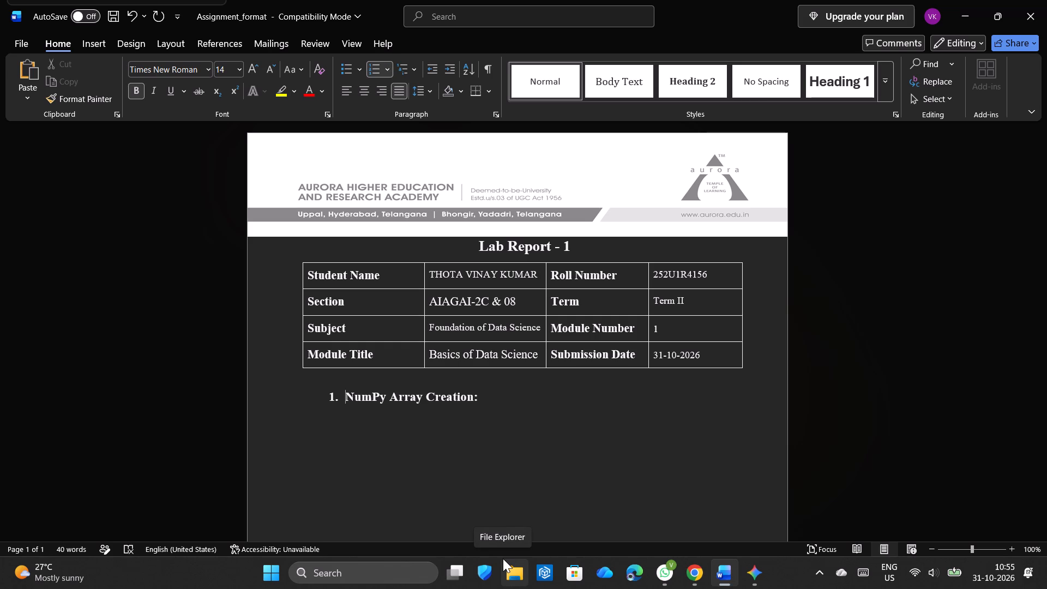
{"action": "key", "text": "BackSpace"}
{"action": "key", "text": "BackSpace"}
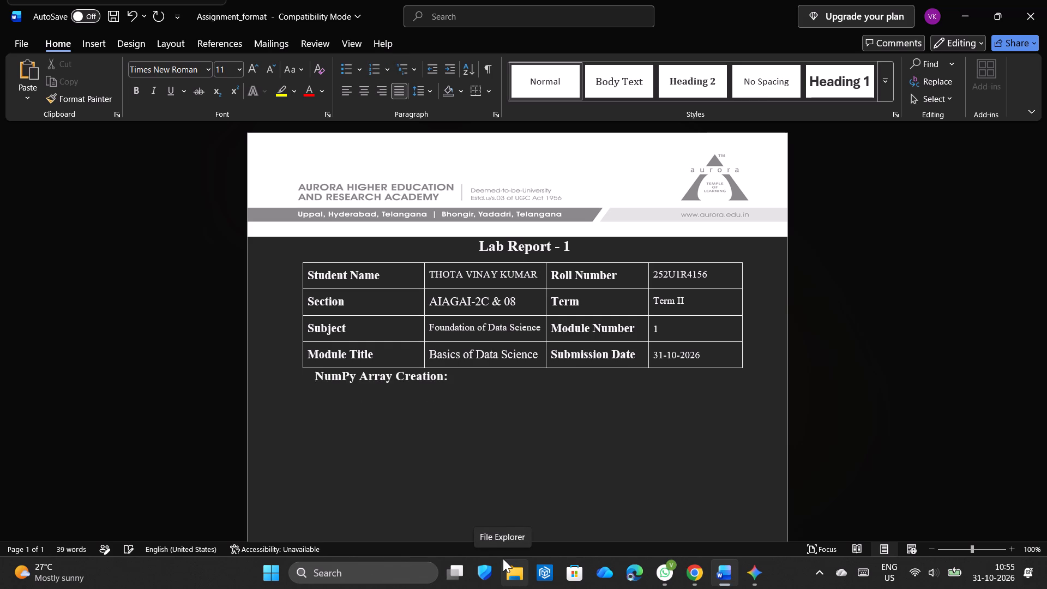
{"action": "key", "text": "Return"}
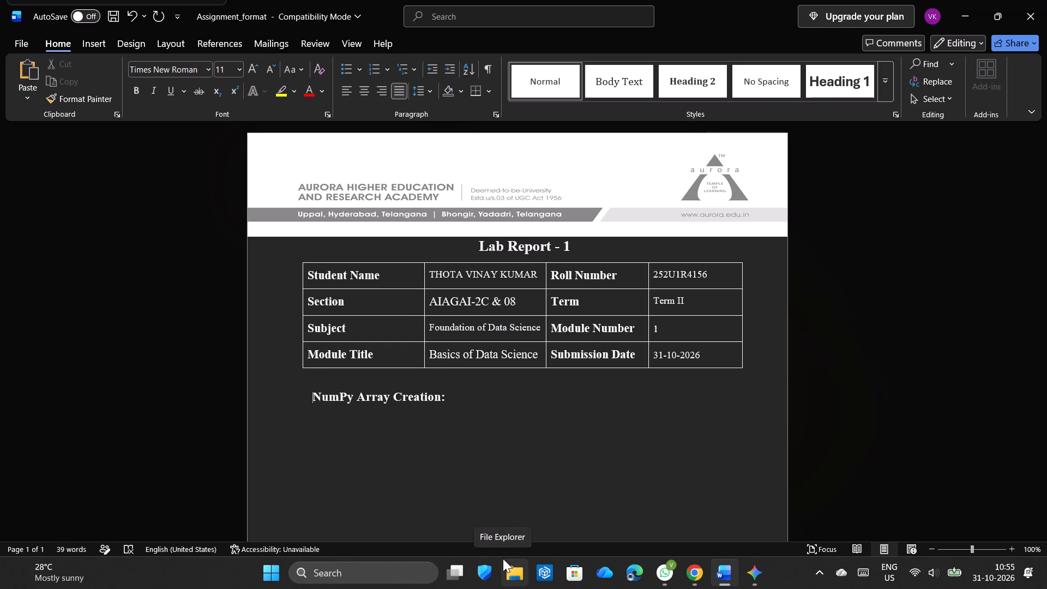
Add three blank lines after the "NumPy Array Creation:" heading.
{"action": "key", "text": "Right"}
{"action": "key", "text": "ctrl+Right"}
{"action": "key", "text": "ctrl+Right"}
{"action": "key", "text": "ctrl+Right"}
{"action": "key", "text": "ctrl+Right"}
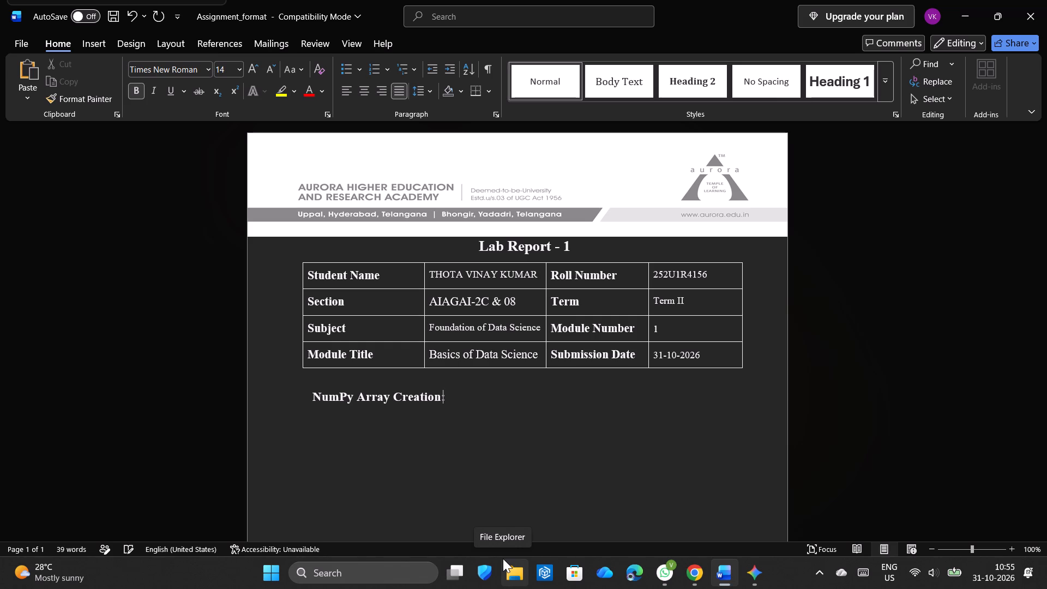
{"action": "key", "text": "Return"}
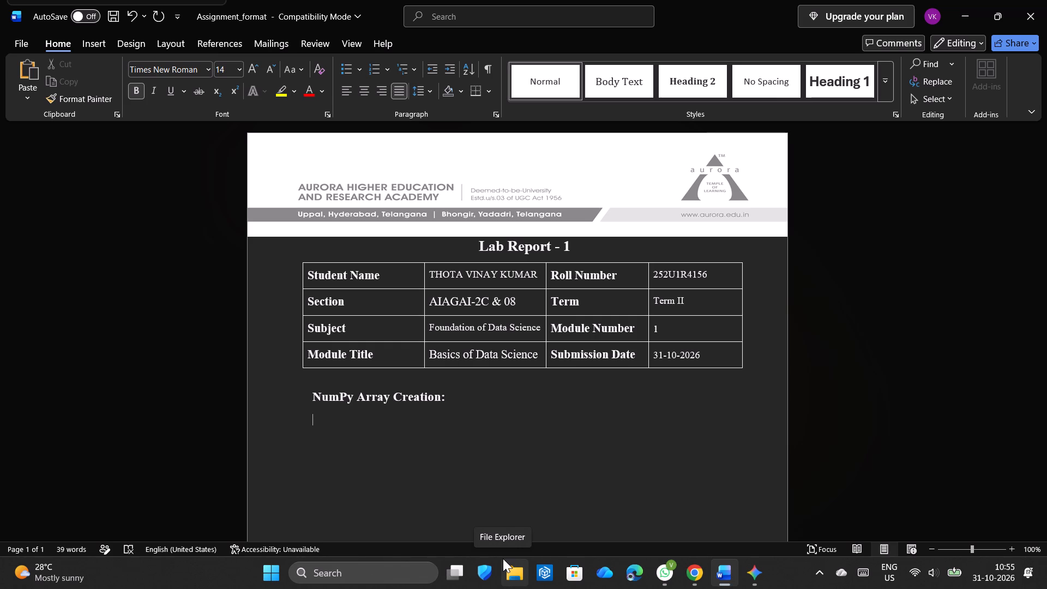
{"action": "key", "text": "Return"}
{"action": "key", "text": "Return"}
Number the "NumPy Array Creation:" heading as 1. and place the cursor on the line below it.
{"action": "key", "text": "Up"}
{"action": "key", "text": "Up"}
{"action": "key", "text": "Up"}
{"action": "type", "text": "1."}
{"action": "key", "text": "space"}
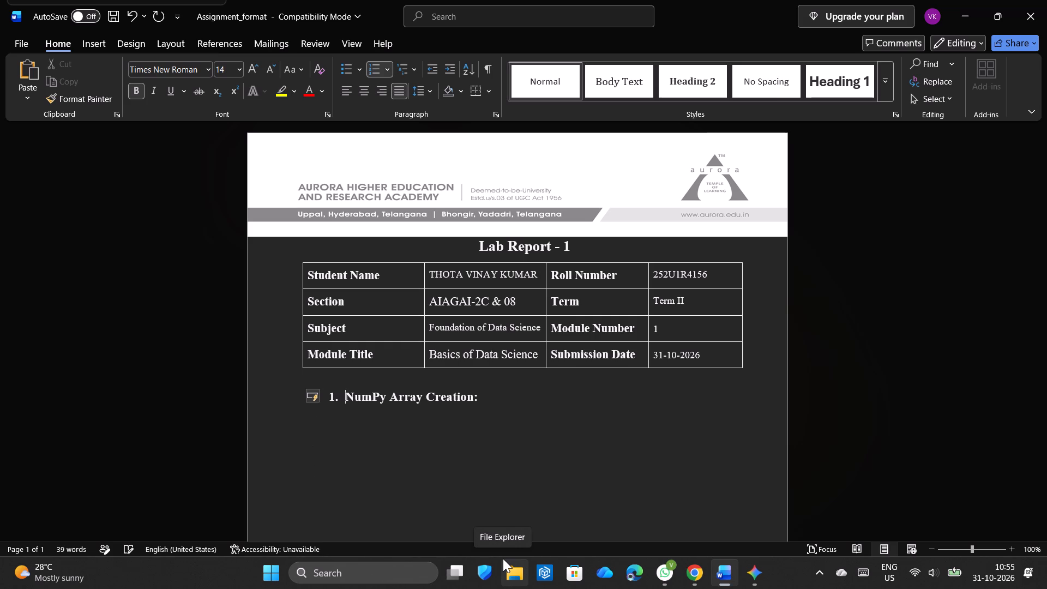
{"action": "key", "text": "Down"}
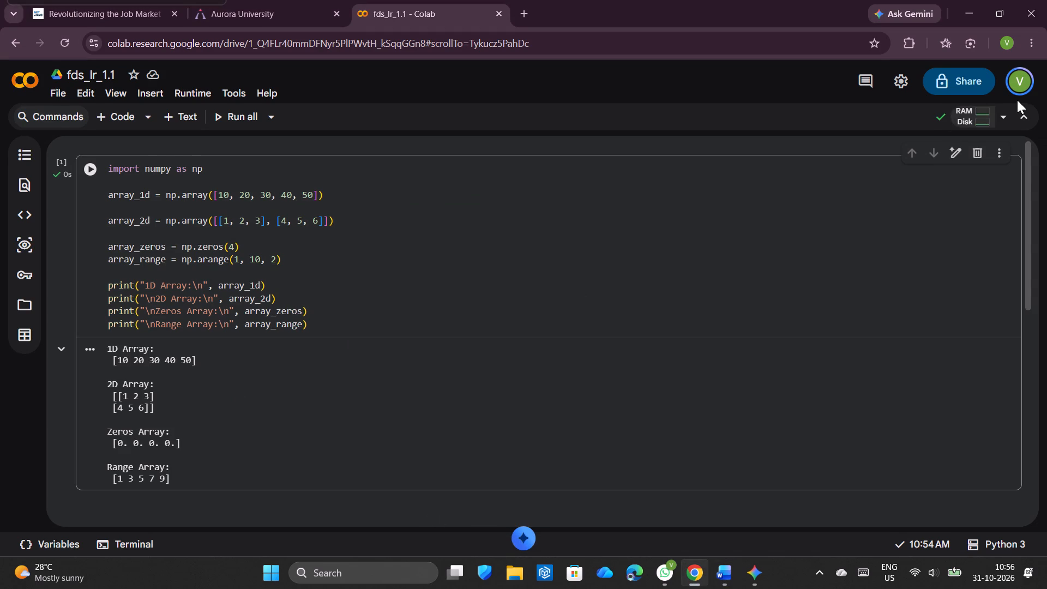
In the Colab notebook, hide the header and capture a screenshot from the notebook toolbar down to the bottom status bar.
{"action": "left_click", "coordinate": [1021, 114]}
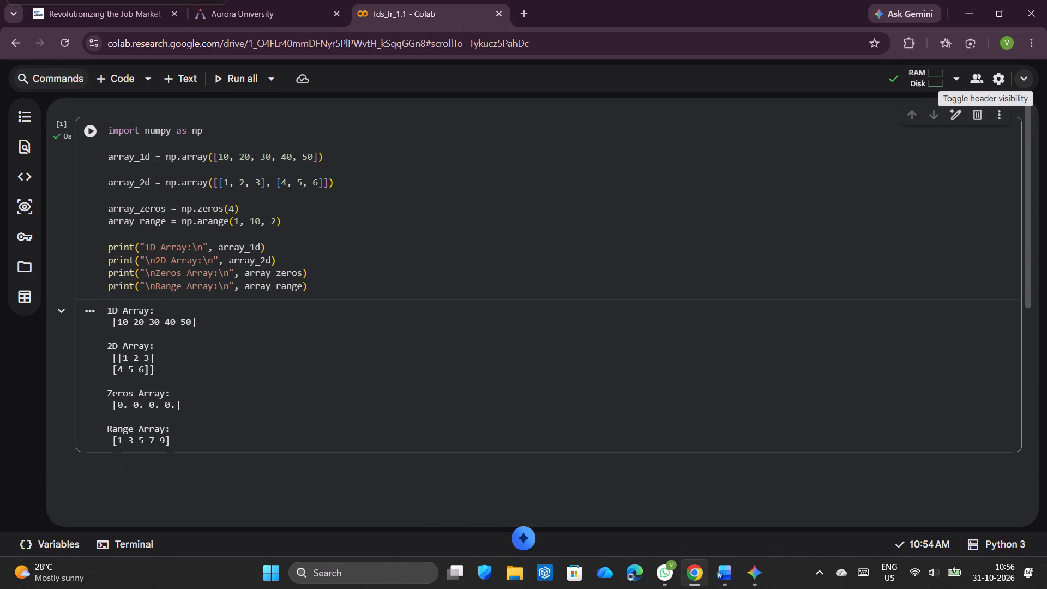
{"action": "key", "text": "Print"}
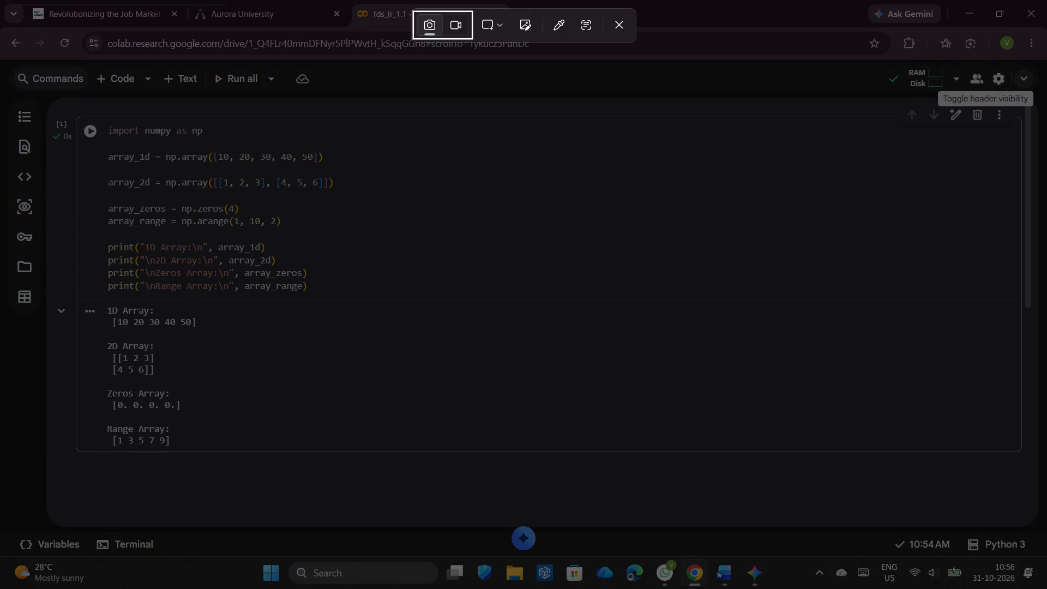
{"action": "left_click_drag", "start_coordinate": [0, 60], "coordinate": [1046, 558]}
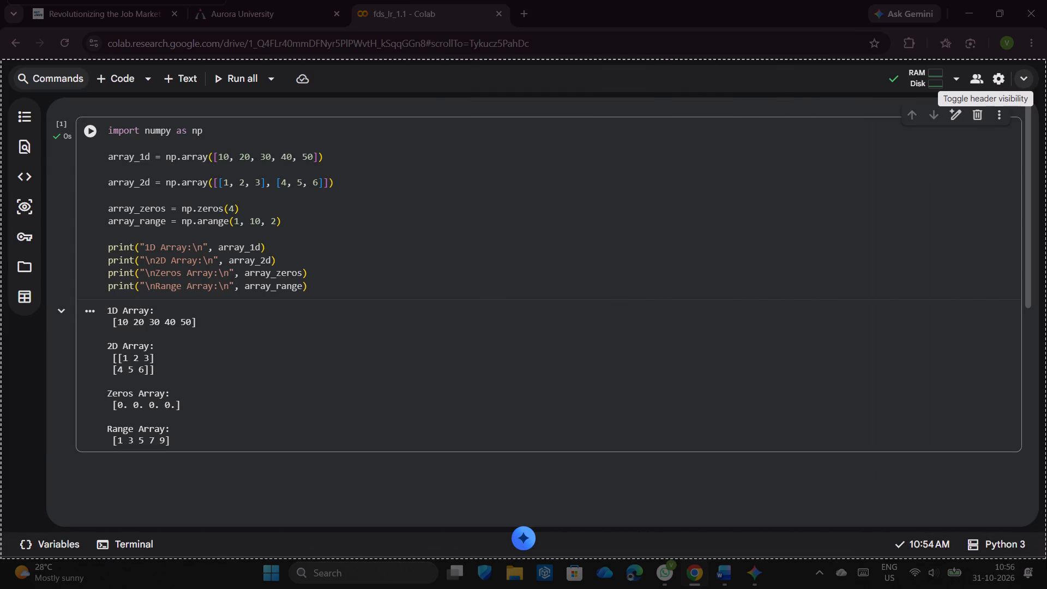
{"action": "left_click_drag", "start_coordinate": [1046, 558], "coordinate": [1046, 556]}
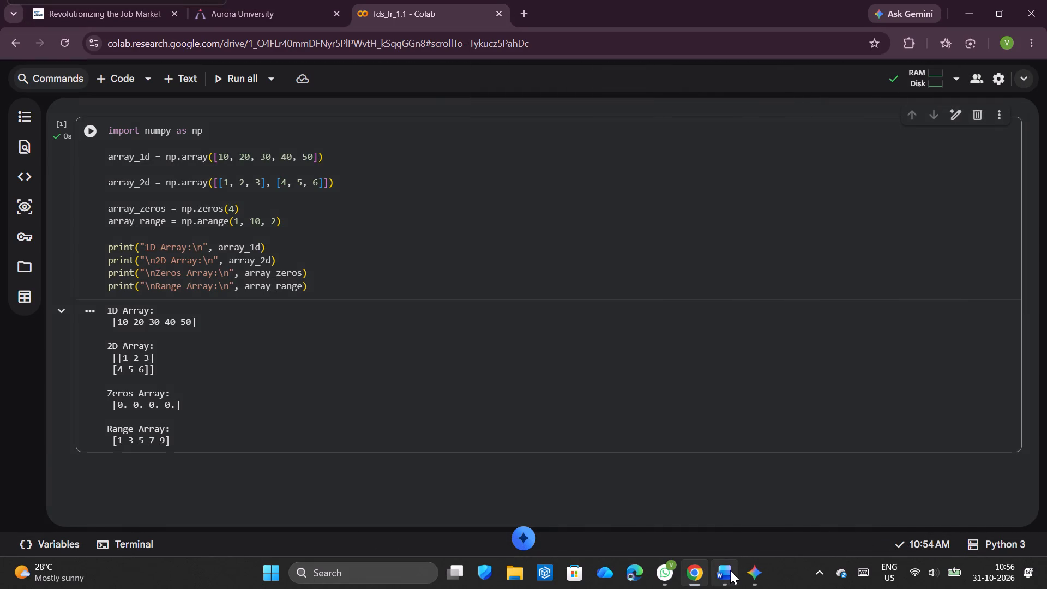
Switch to Word and paste the notebook screenshot below the "NumPy Array Creation:" heading.
{"action": "left_click", "coordinate": [730, 570]}
{"action": "key", "text": "ctrl+v"}
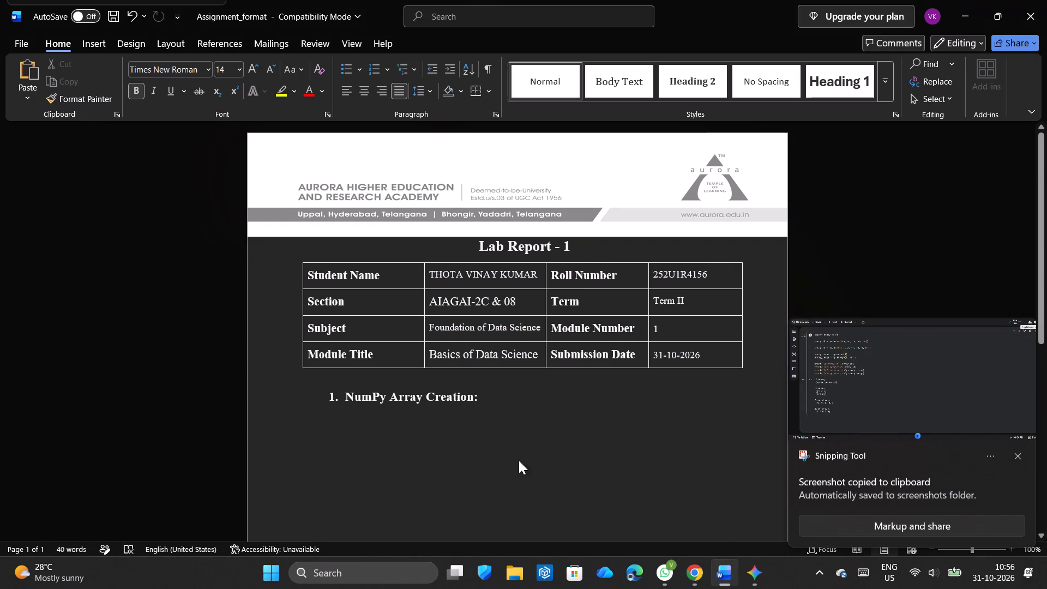
{"action": "scroll", "coordinate": [519, 425], "scroll_direction": "down", "scroll_amount": 1}
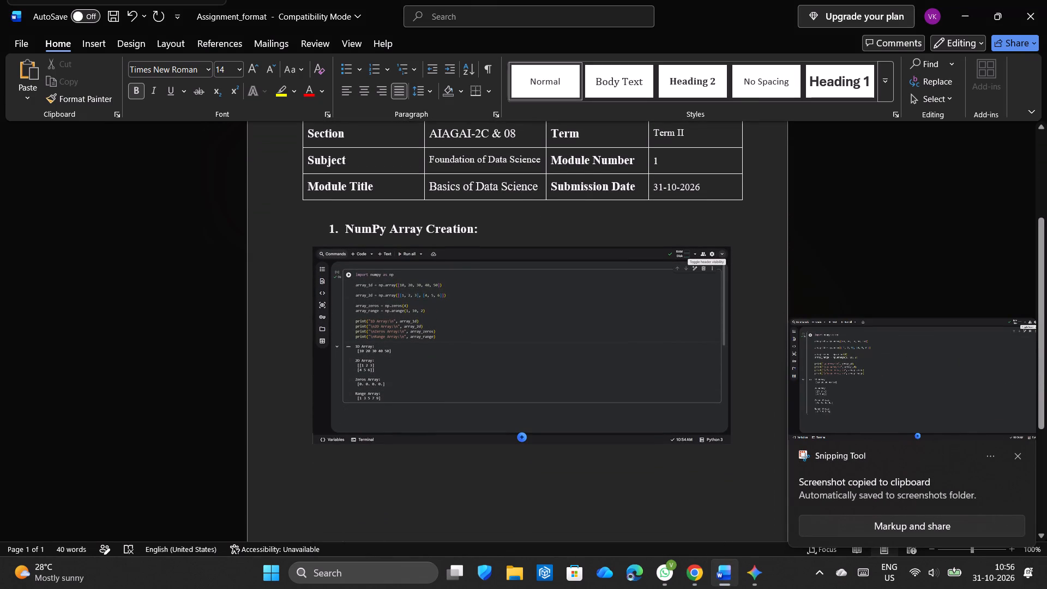
Insert a blank line between the "NumPy Array Creation:" heading and the pasted screenshot.
{"action": "left_click", "coordinate": [502, 506]}
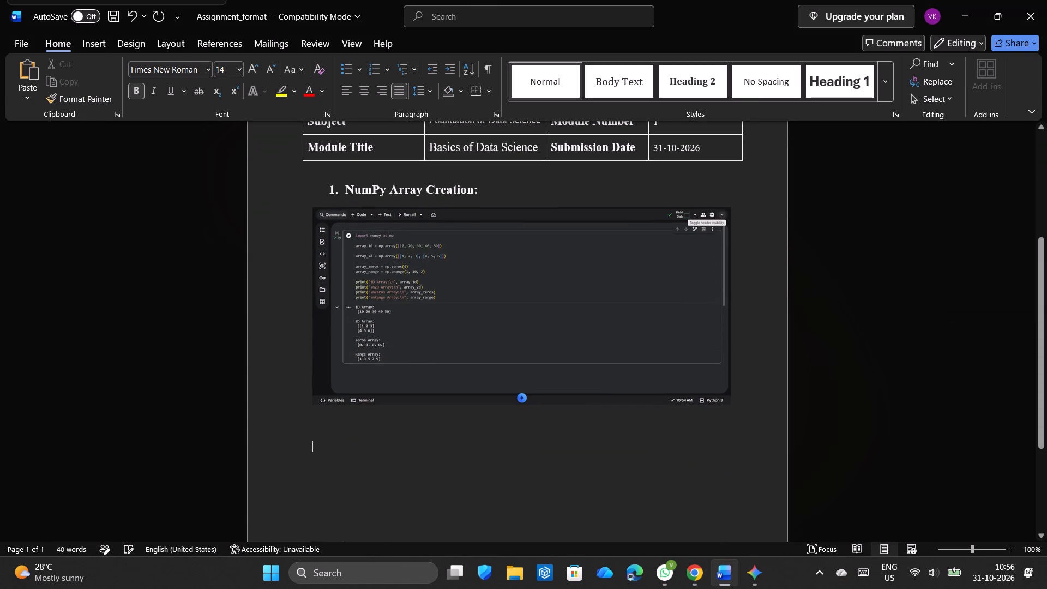
{"action": "left_click", "coordinate": [416, 424]}
{"action": "left_click", "coordinate": [310, 210]}
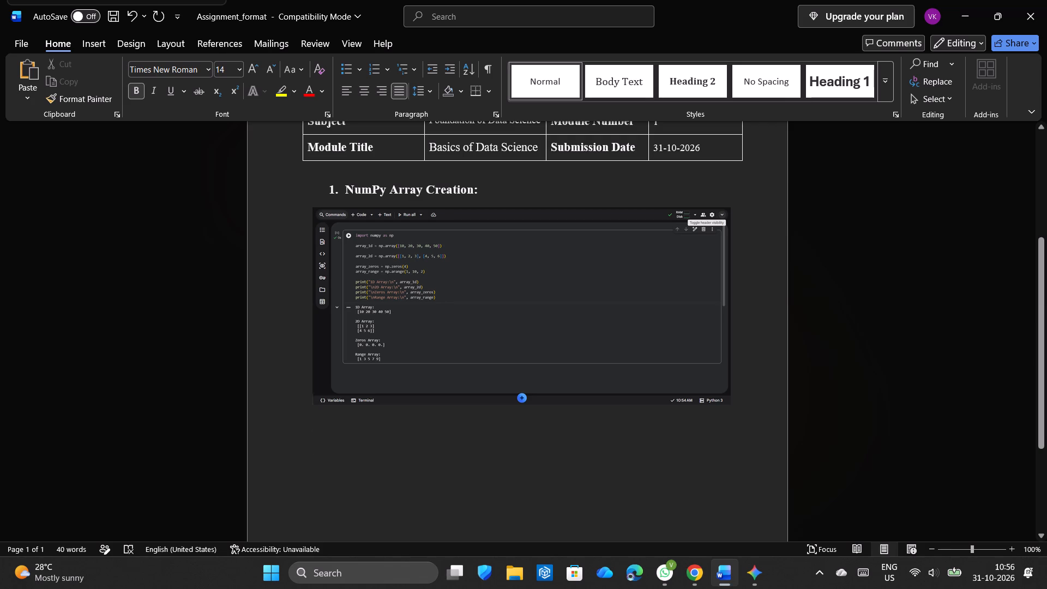
{"action": "left_click", "coordinate": [318, 195]}
{"action": "left_click", "coordinate": [419, 284]}
{"action": "left_click", "coordinate": [301, 229]}
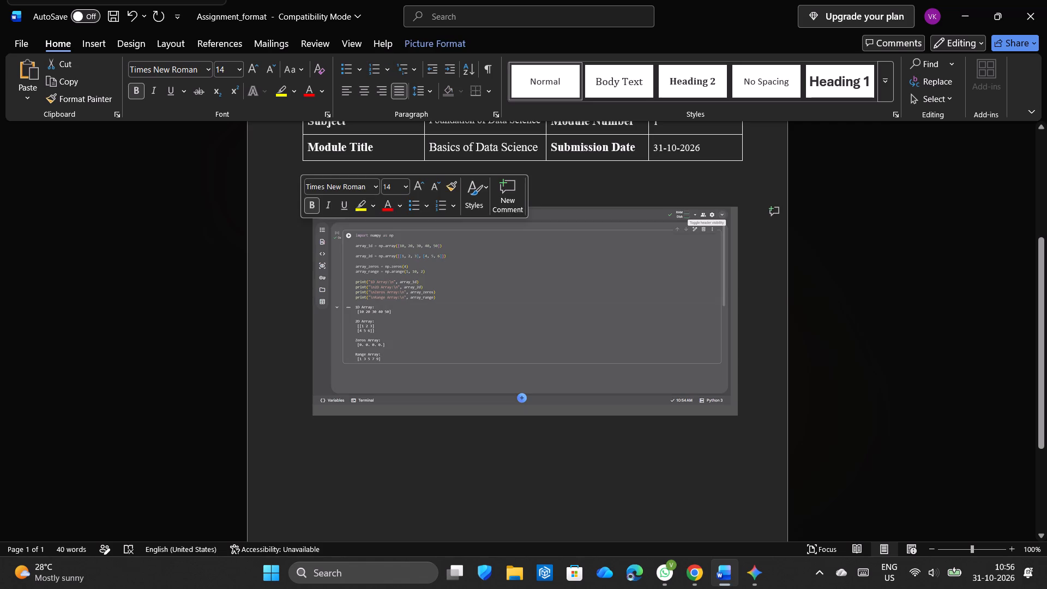
{"action": "left_click", "coordinate": [463, 452]}
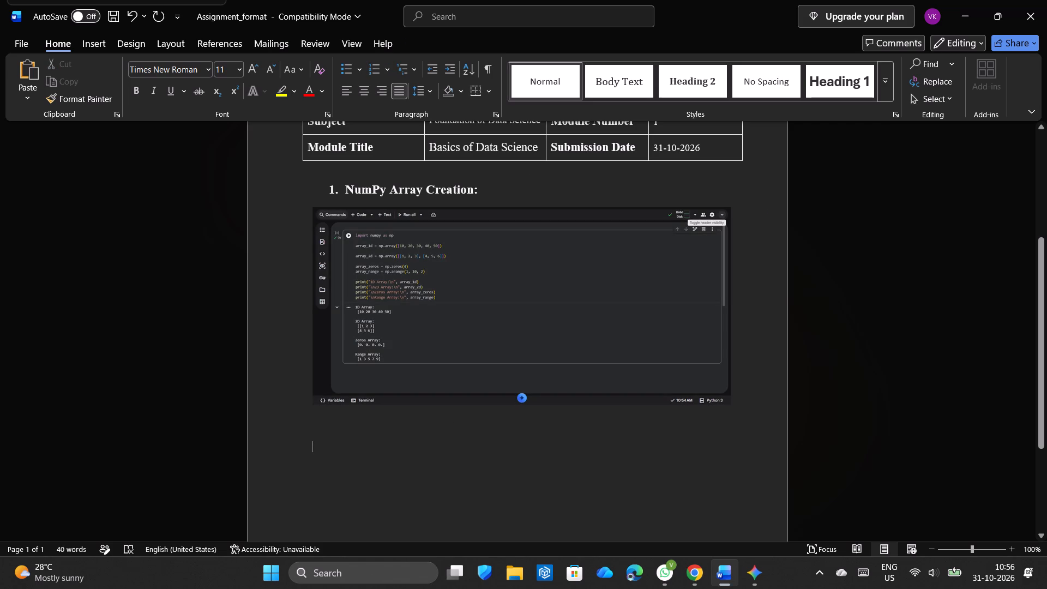
{"action": "key", "text": "Up"}
{"action": "key", "text": "Up"}
{"action": "key", "text": "Up"}
{"action": "key", "text": "Down"}
{"action": "key", "text": "Return"}
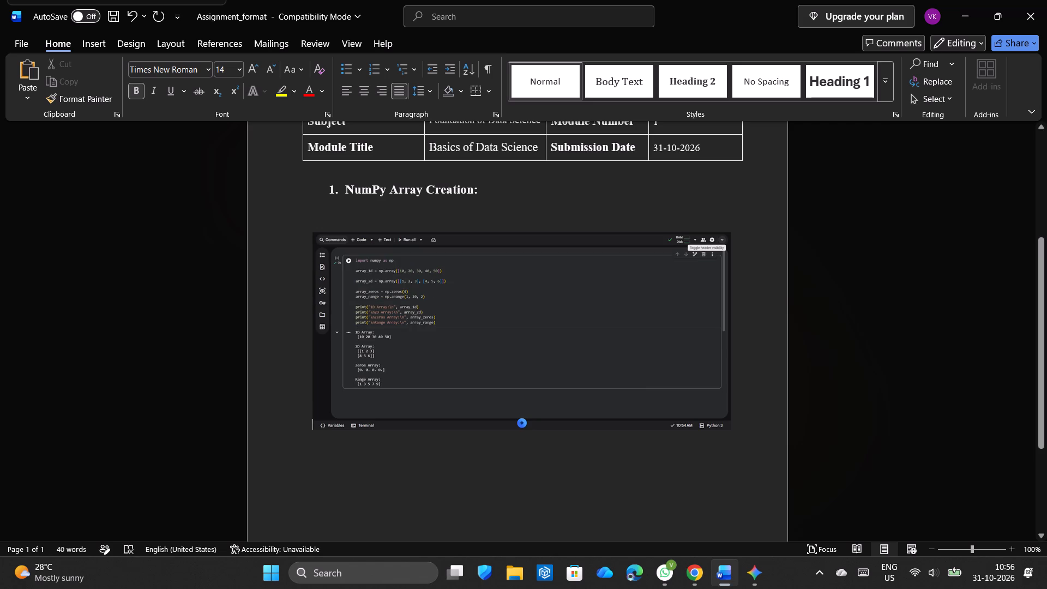
Add the lettered sub-item "a. SCREEN SHOT" on the blank line between the "NumPy Array Creation:" heading and the notebook screenshot.
{"action": "left_click", "coordinate": [373, 212]}
{"action": "type", "text": "a."}
{"action": "key", "text": "space"}
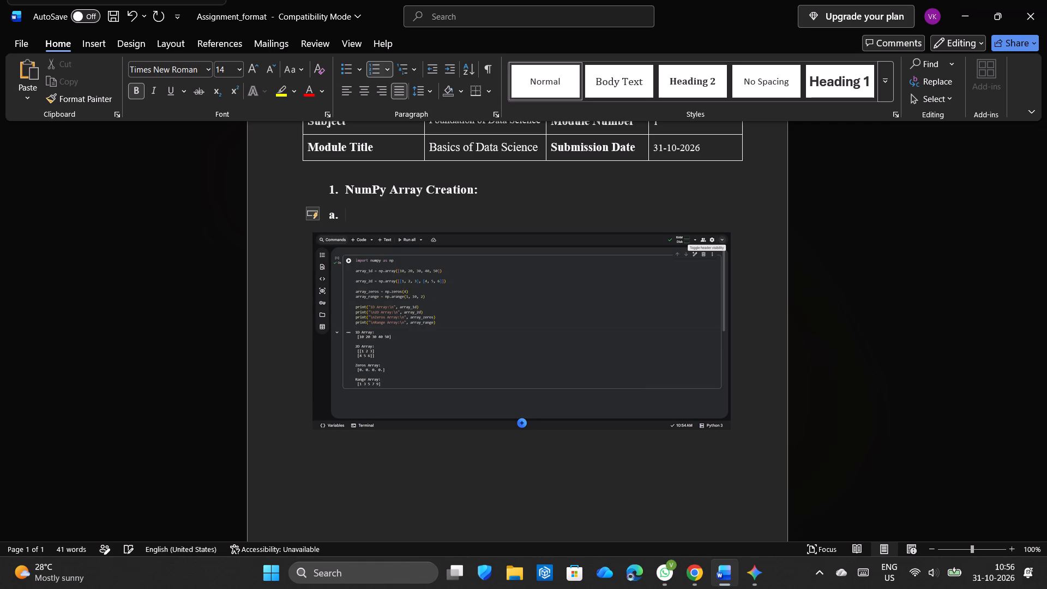
{"action": "type", "text": "code"}
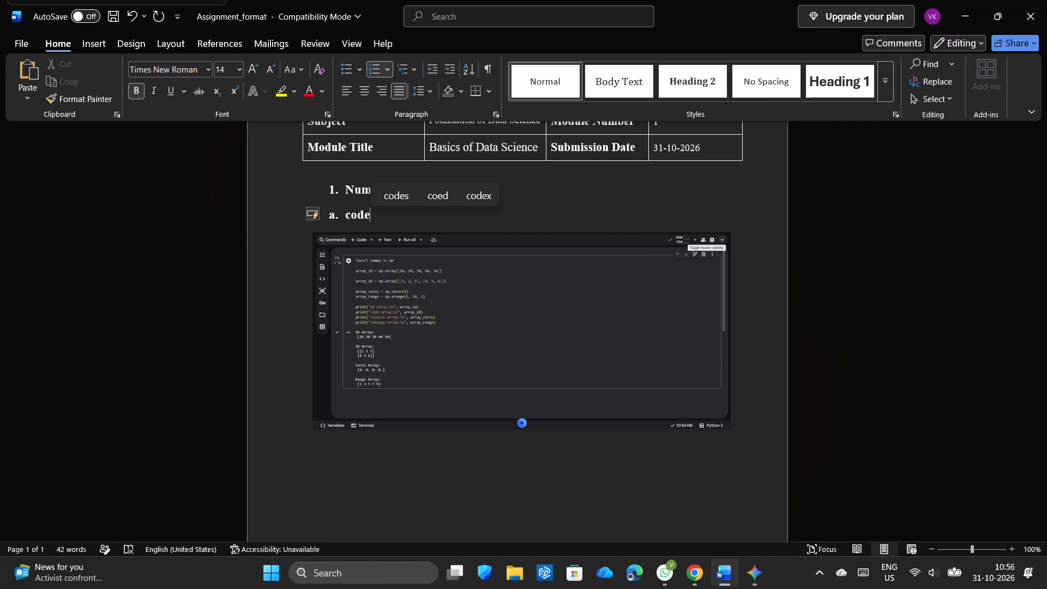
{"action": "key", "text": "ctrl+BackSpace"}
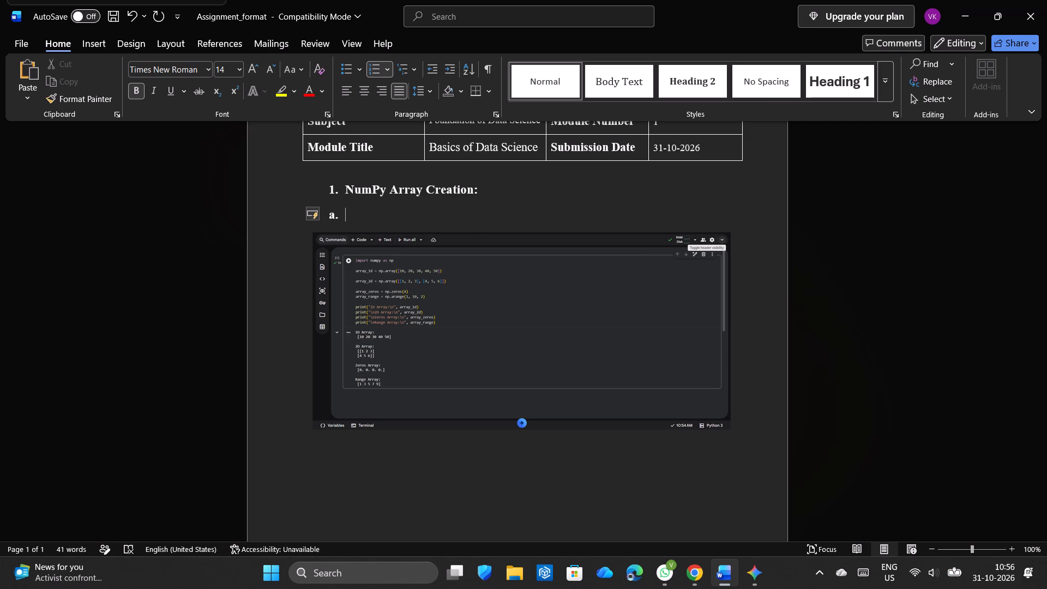
{"action": "type", "text": "SCREE"}
{"action": "key", "text": "n"}
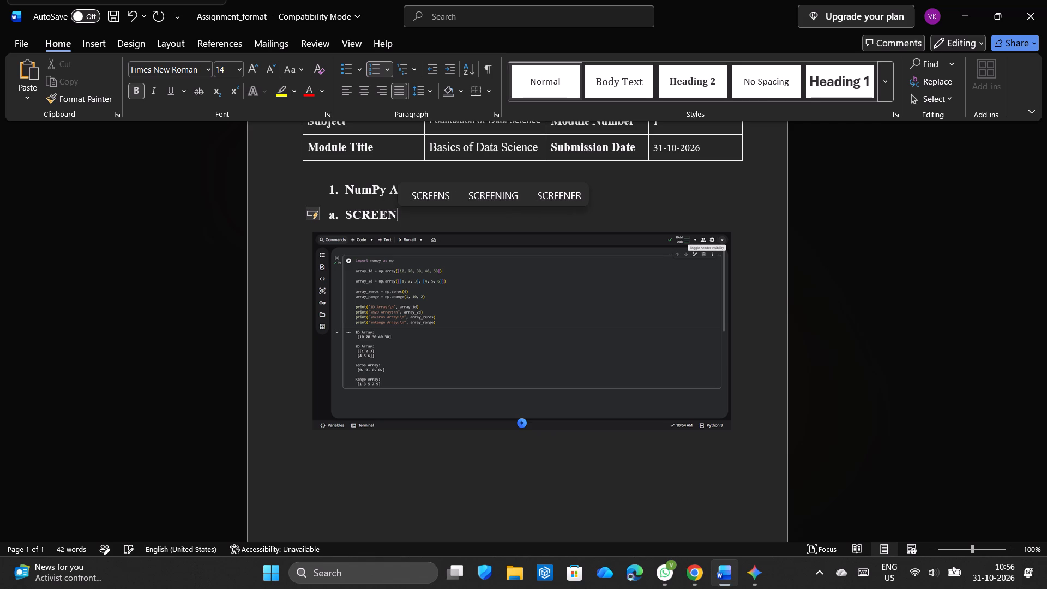
{"action": "key", "text": "space"}
{"action": "type", "text": "S"}
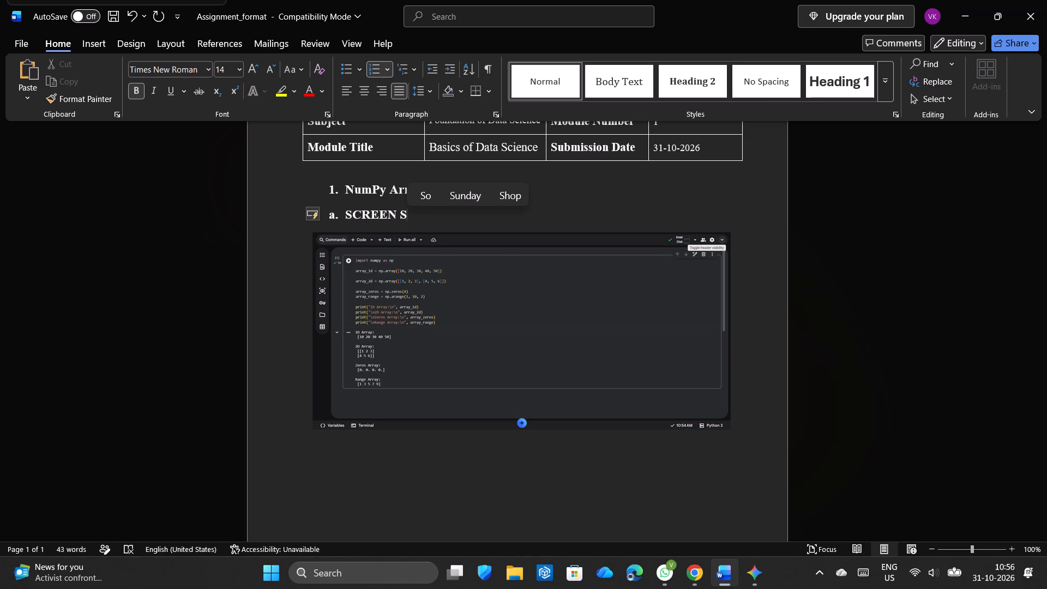
{"action": "type", "text": "HOT"}
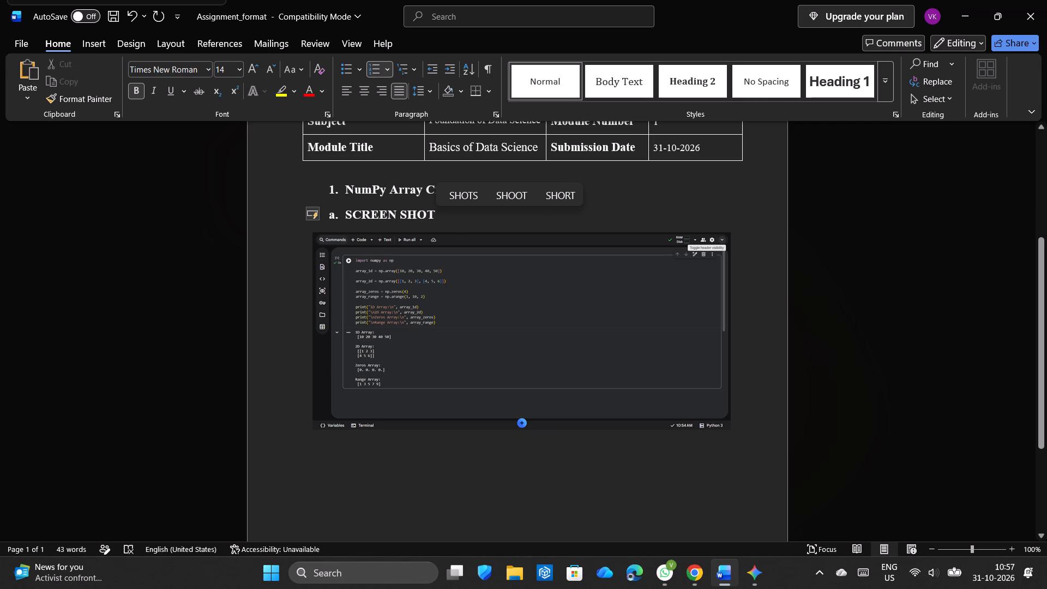
Remove bold from the "SCREEN SHOT" sub-item and reduce its font size to 12.
{"action": "left_click_drag", "start_coordinate": [453, 220], "coordinate": [348, 213]}
{"action": "left_click", "coordinate": [362, 188]}
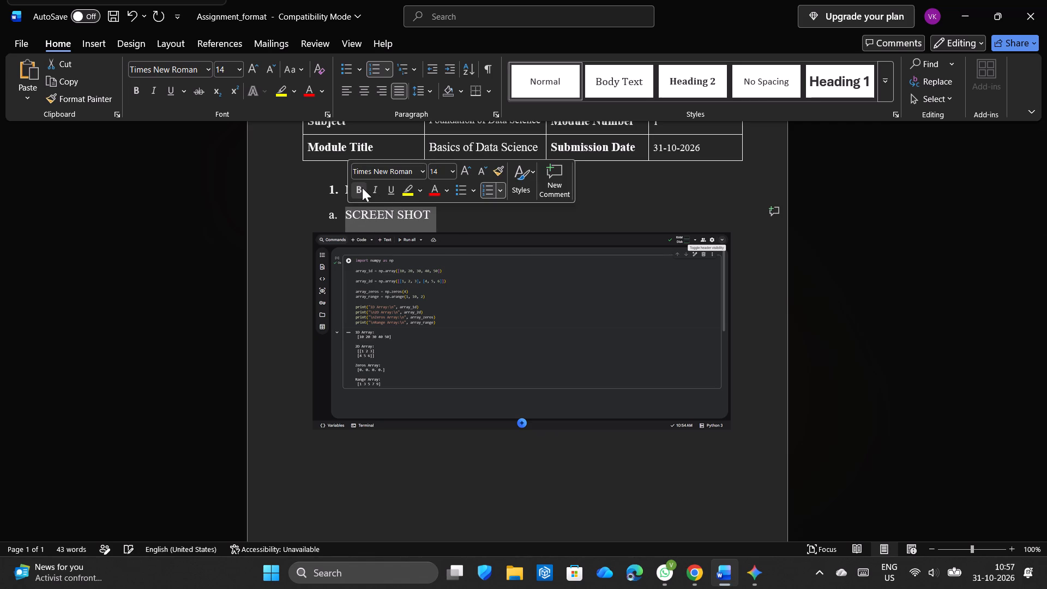
{"action": "left_click", "coordinate": [477, 168]}
{"action": "left_click", "coordinate": [440, 215]}
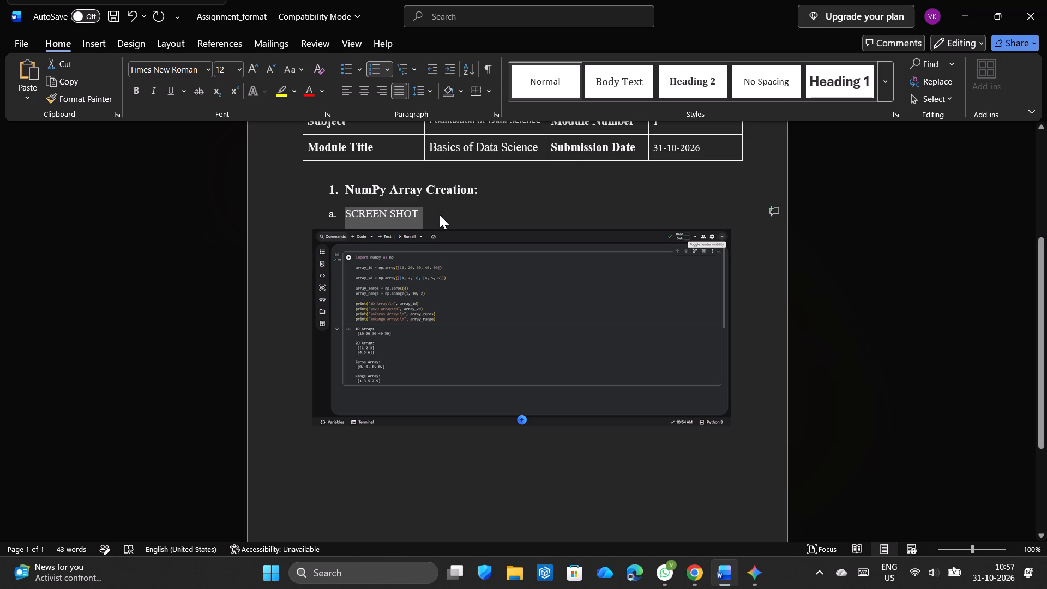
Start the sub-item lettered b on the line directly below the notebook screenshot.
{"action": "left_click", "coordinate": [425, 469]}
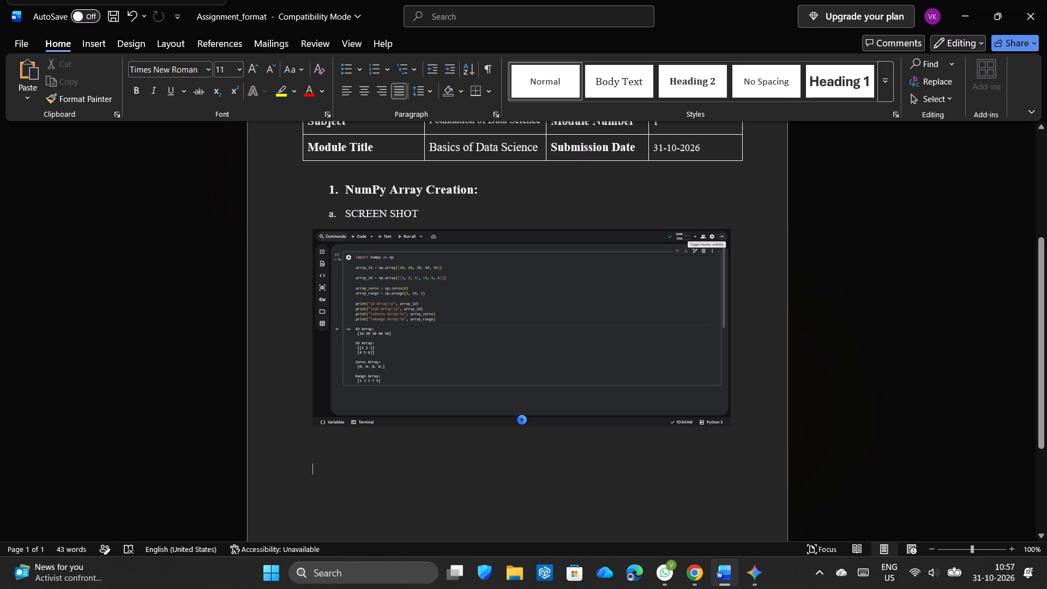
{"action": "left_click", "coordinate": [378, 447]}
{"action": "type", "text": "B"}
{"action": "key", "text": "space"}
{"action": "key", "text": "BackSpace"}
{"action": "key", "text": "BackSpace"}
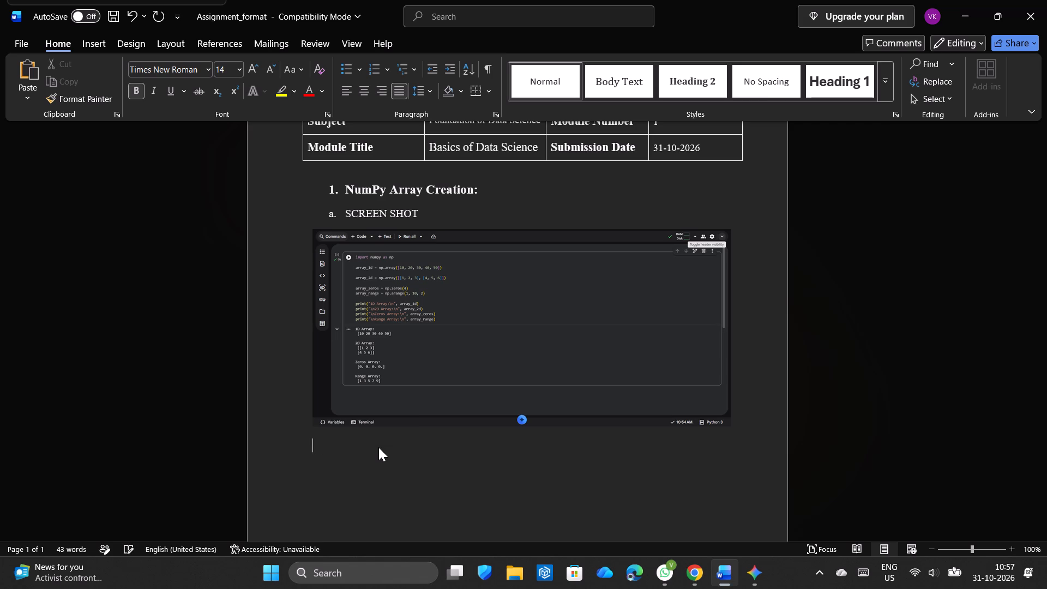
{"action": "key", "text": "b"}
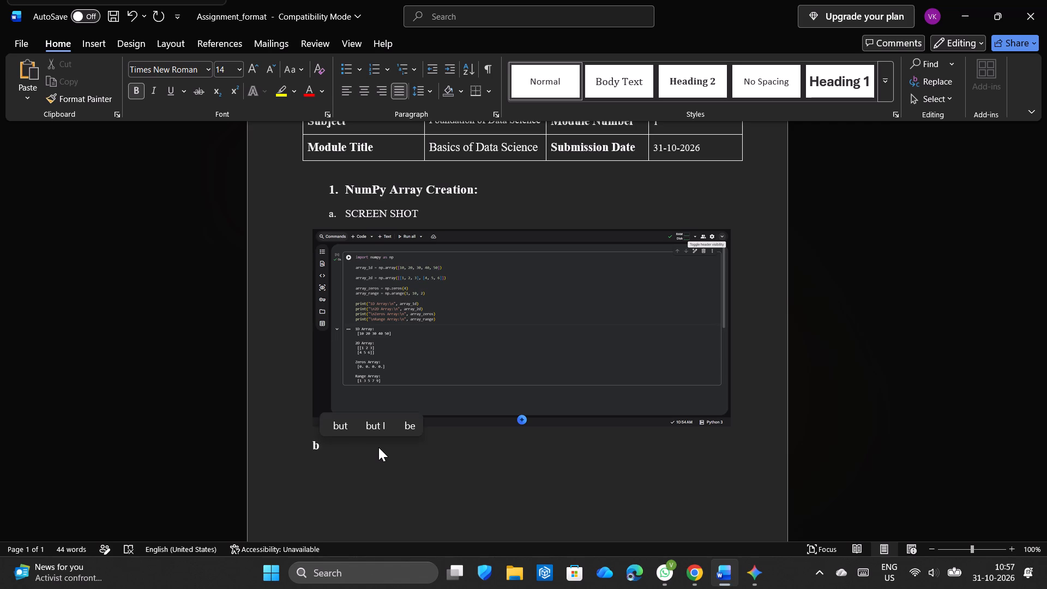
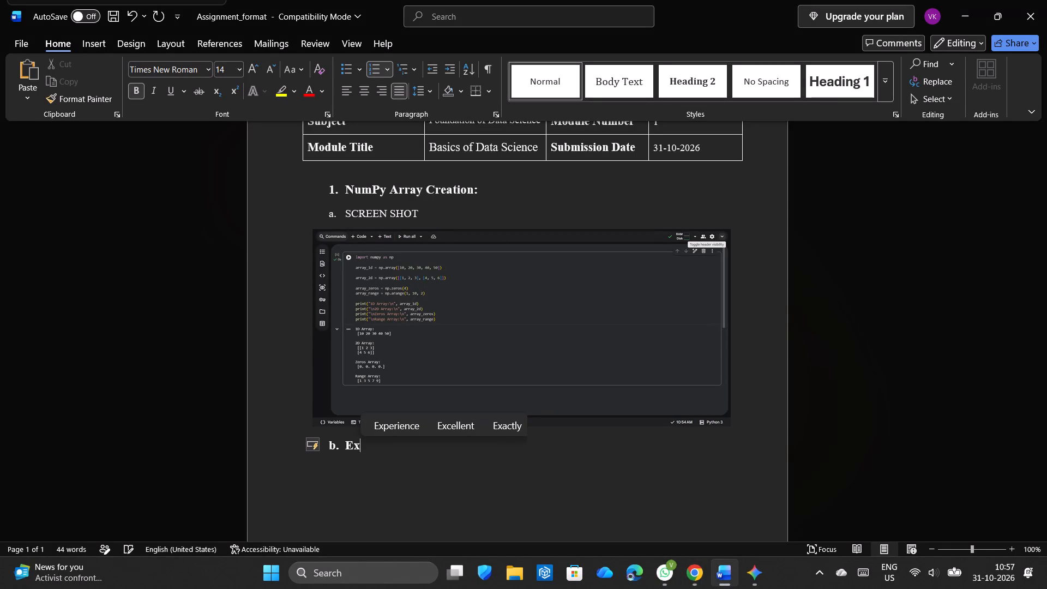
Complete the sub-item b label below the notebook screenshot as "Explaination:".
{"action": "type", "text": "pl"}
{"action": "key", "text": "a"}
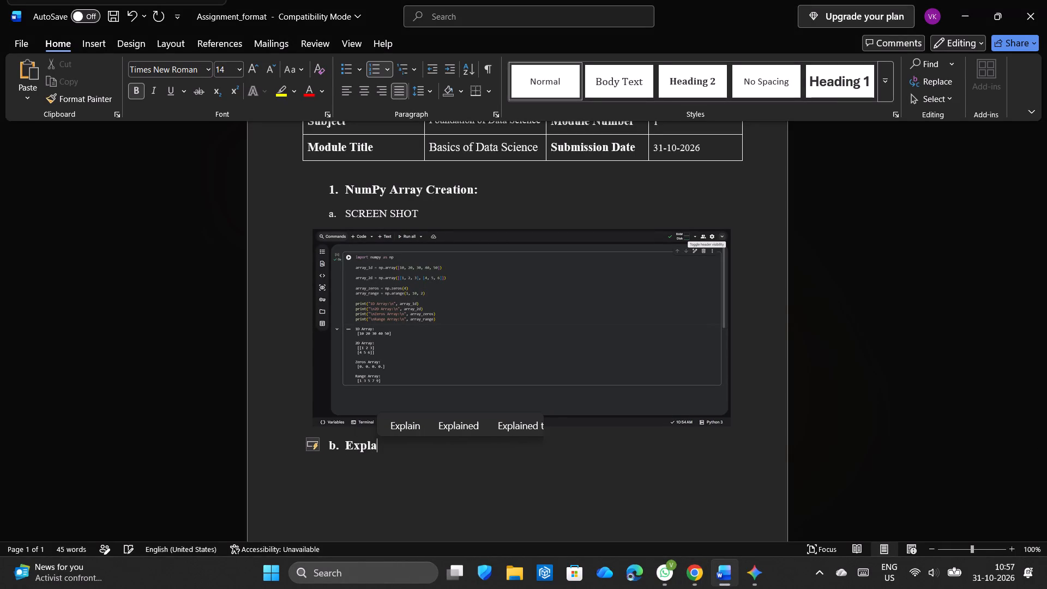
{"action": "type", "text": "ination"}
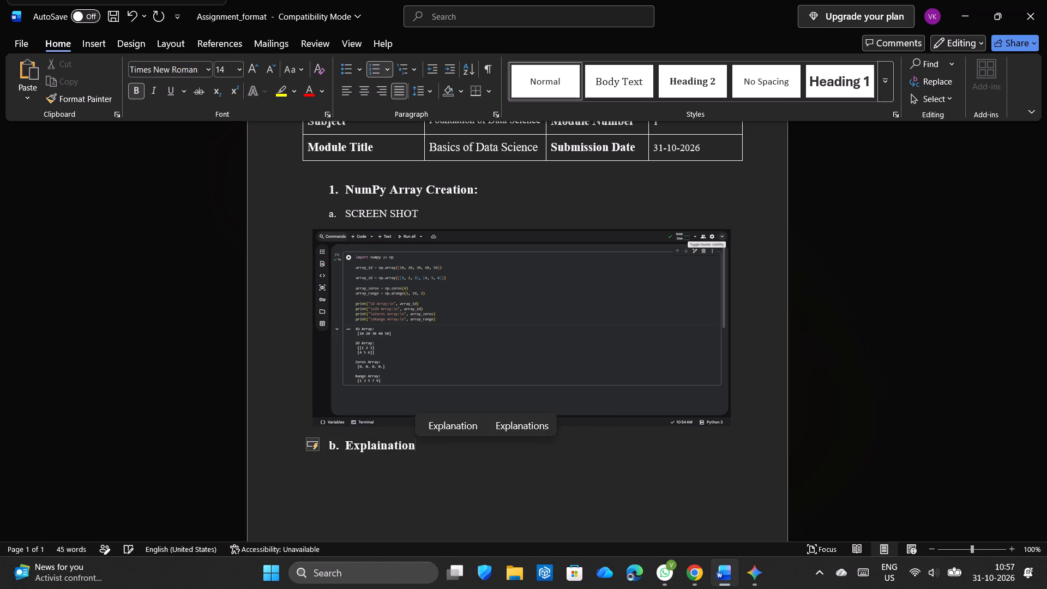
{"action": "key", "text": "shift+colon"}
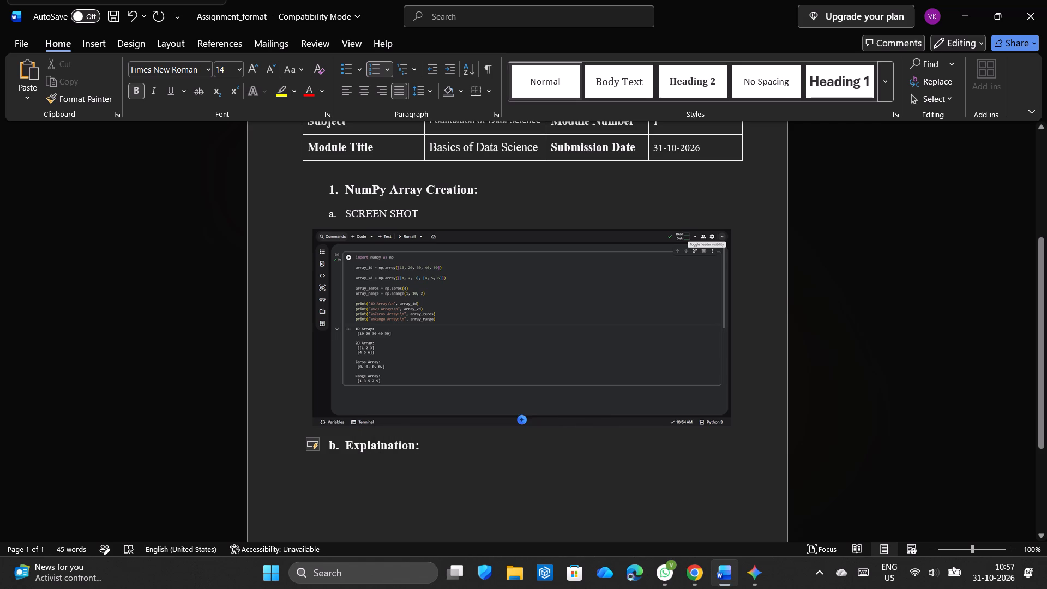
Add a colon to the end of the "SCREEN SHOT" sub-item.
{"action": "left_click", "coordinate": [420, 211]}
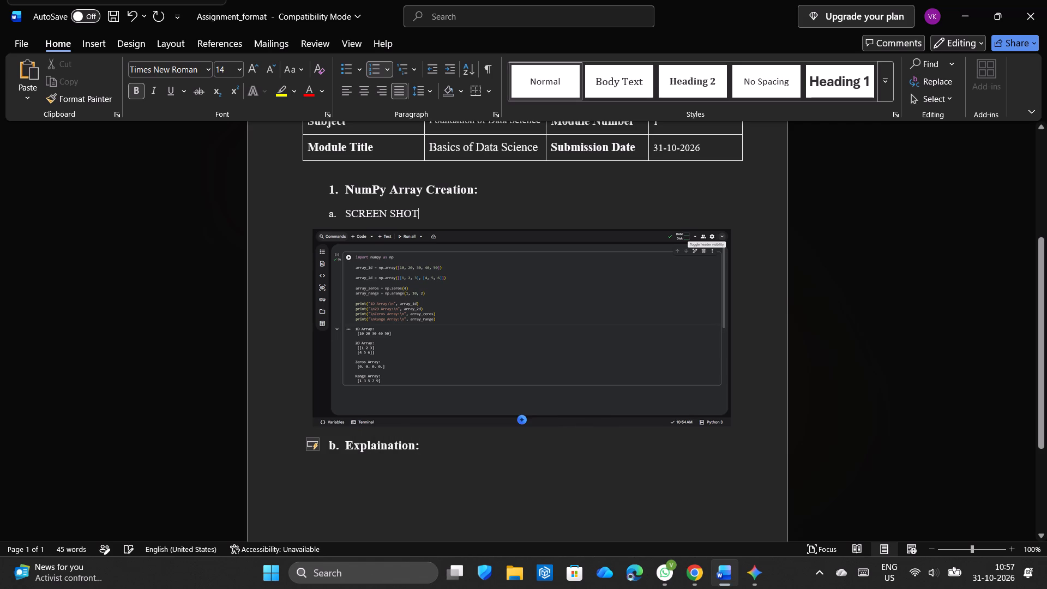
{"action": "key", "text": "shift+colon"}
Remove bold from the "Explaination:" sub-item.
{"action": "left_click_drag", "start_coordinate": [432, 452], "coordinate": [320, 443]}
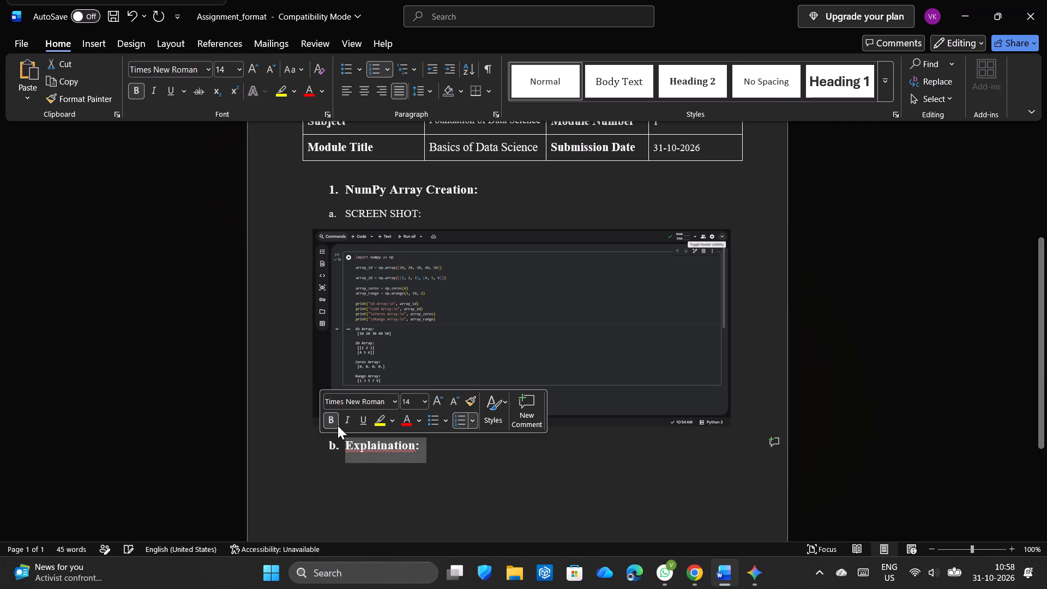
{"action": "left_click", "coordinate": [334, 424]}
{"action": "left_click", "coordinate": [446, 476]}
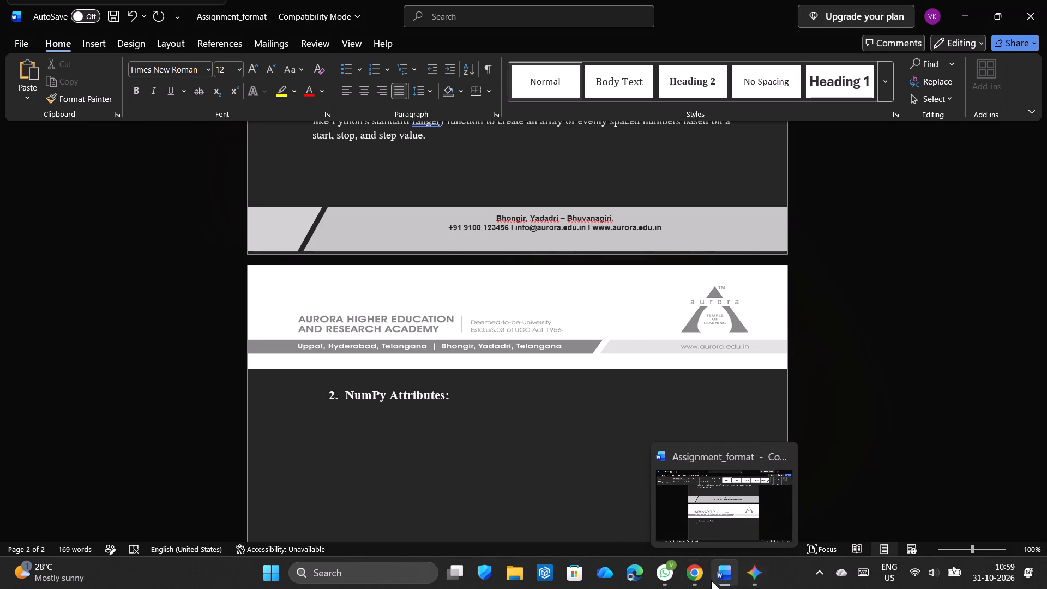
Switch to the Colab notebook in Chrome, show its header, and rename the notebook to fds_lr_1.
{"action": "left_click", "coordinate": [699, 580]}
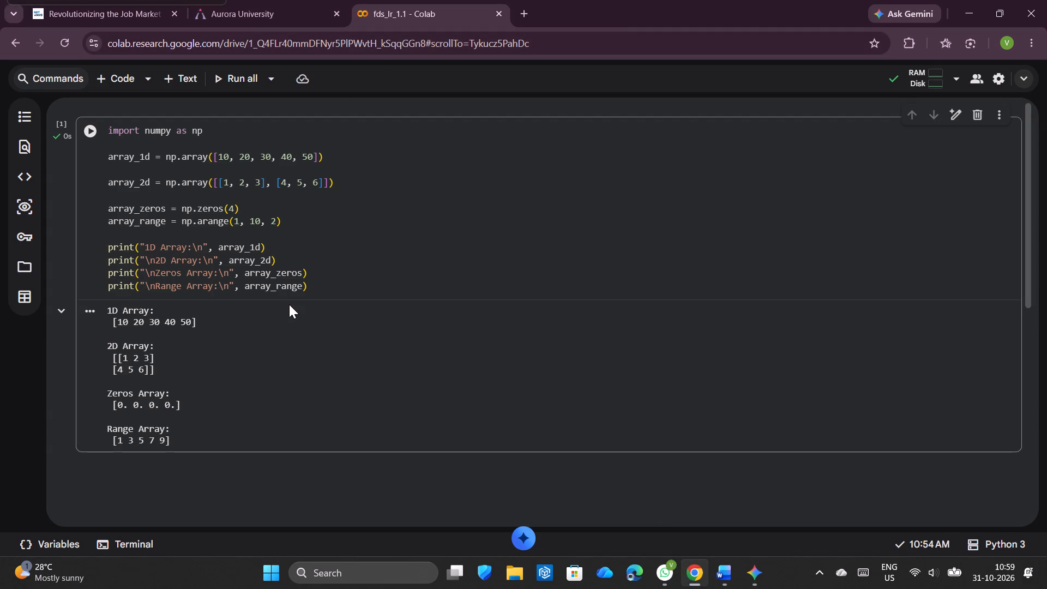
{"action": "scroll", "coordinate": [289, 304], "scroll_direction": "up", "scroll_amount": 2}
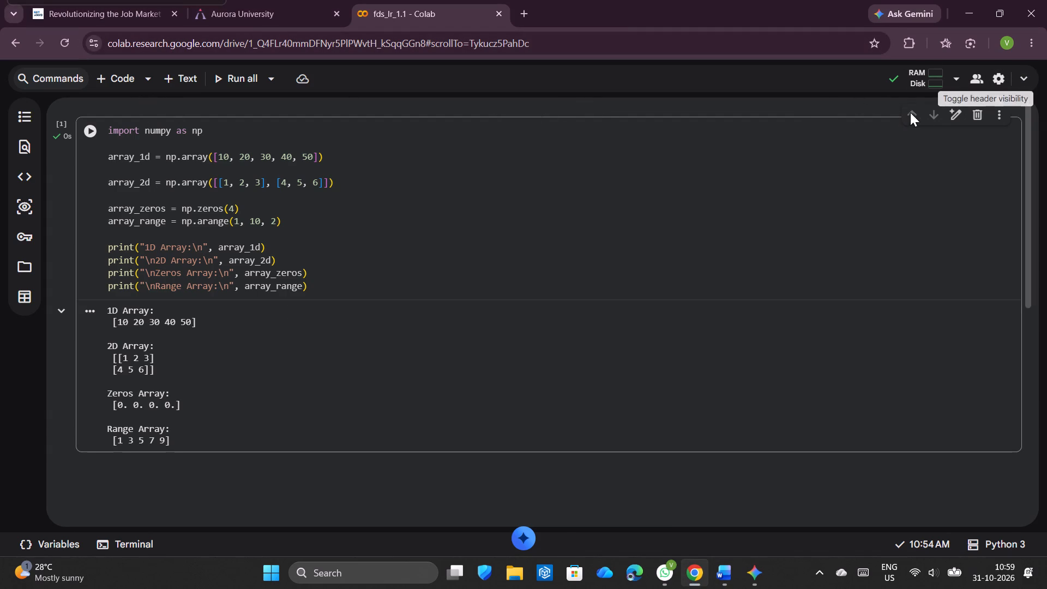
{"action": "left_click", "coordinate": [1029, 74]}
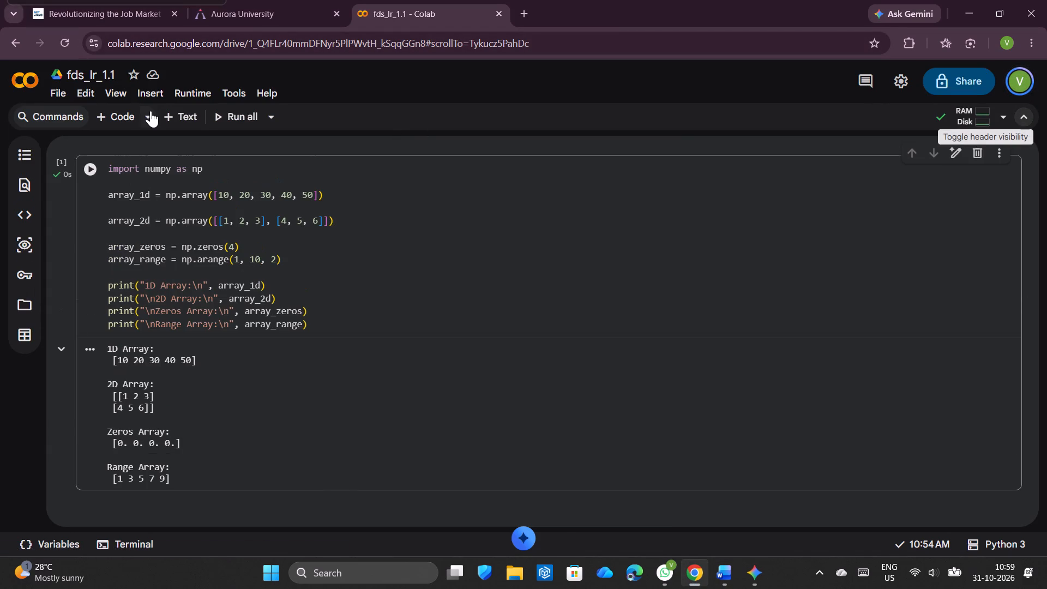
{"action": "left_click", "coordinate": [115, 74]}
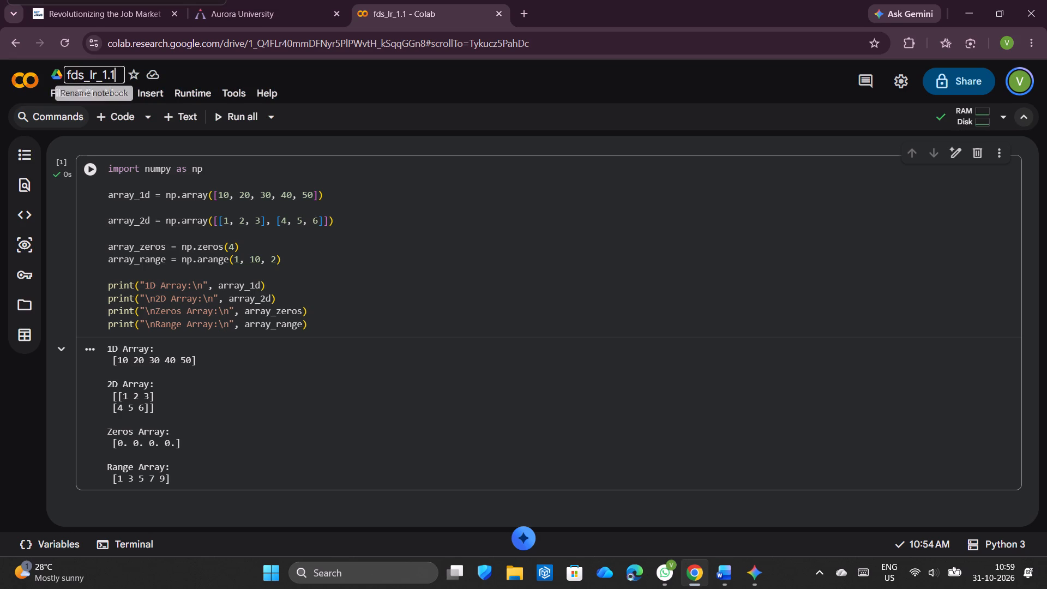
{"action": "key", "text": "BackSpace"}
{"action": "key", "text": "BackSpace"}
{"action": "key", "text": "Return"}
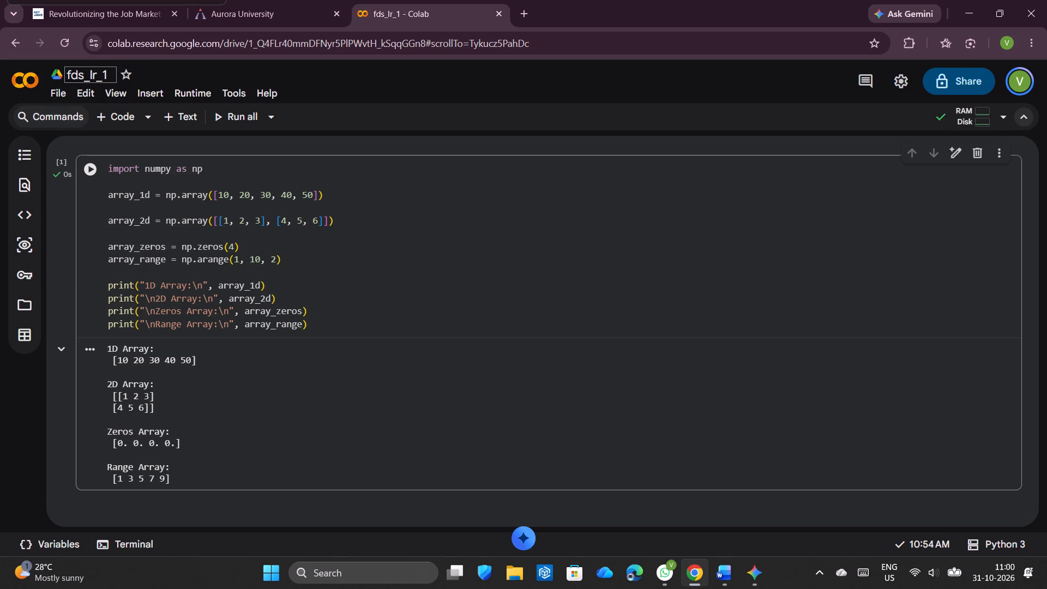
Add a code cell below the first one, paste the NumPy attributes code into it, and run it.
{"action": "scroll", "coordinate": [331, 269], "scroll_direction": "down", "scroll_amount": 2}
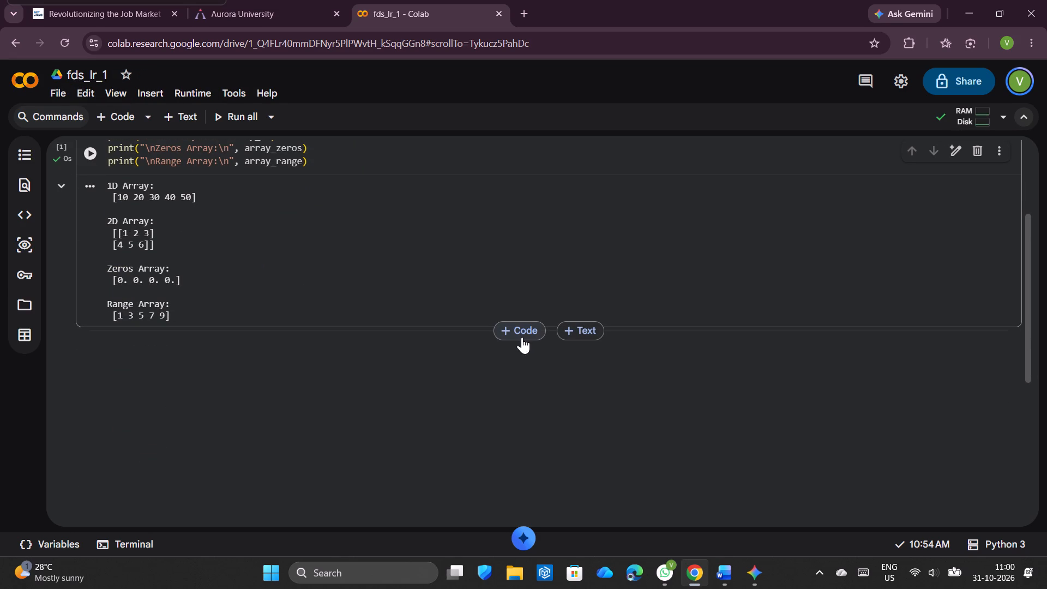
{"action": "left_click", "coordinate": [522, 337]}
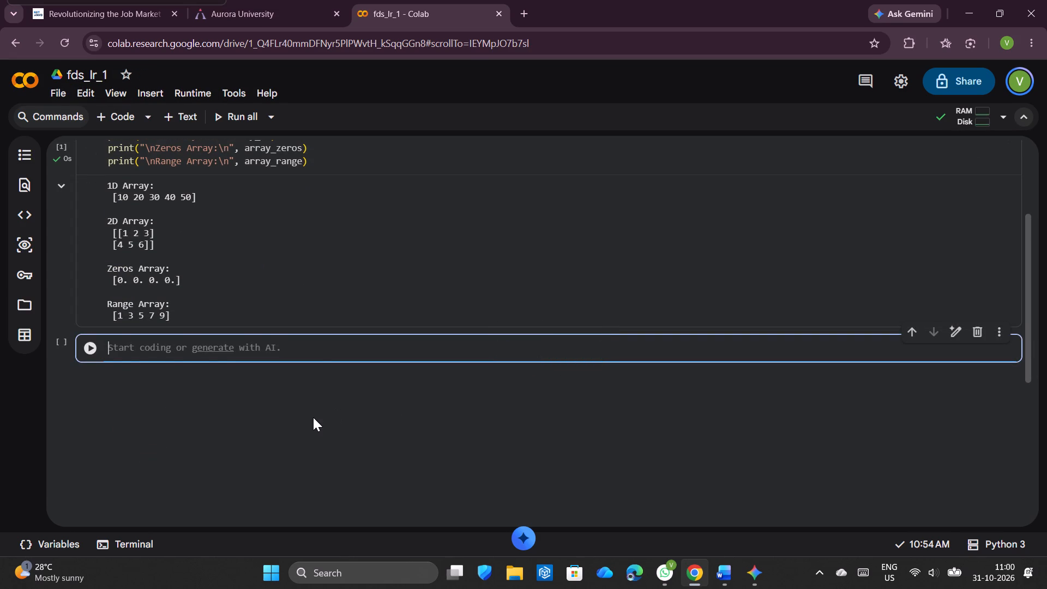
{"action": "key", "text": "ctrl+v"}
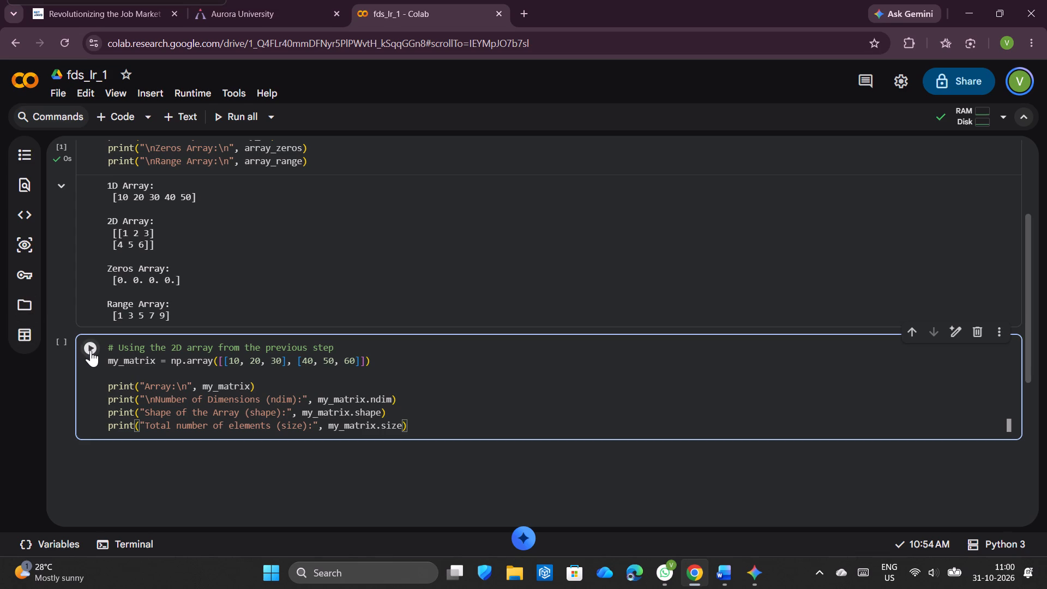
{"action": "left_click", "coordinate": [91, 350]}
{"action": "scroll", "coordinate": [402, 399], "scroll_direction": "down", "scroll_amount": 1}
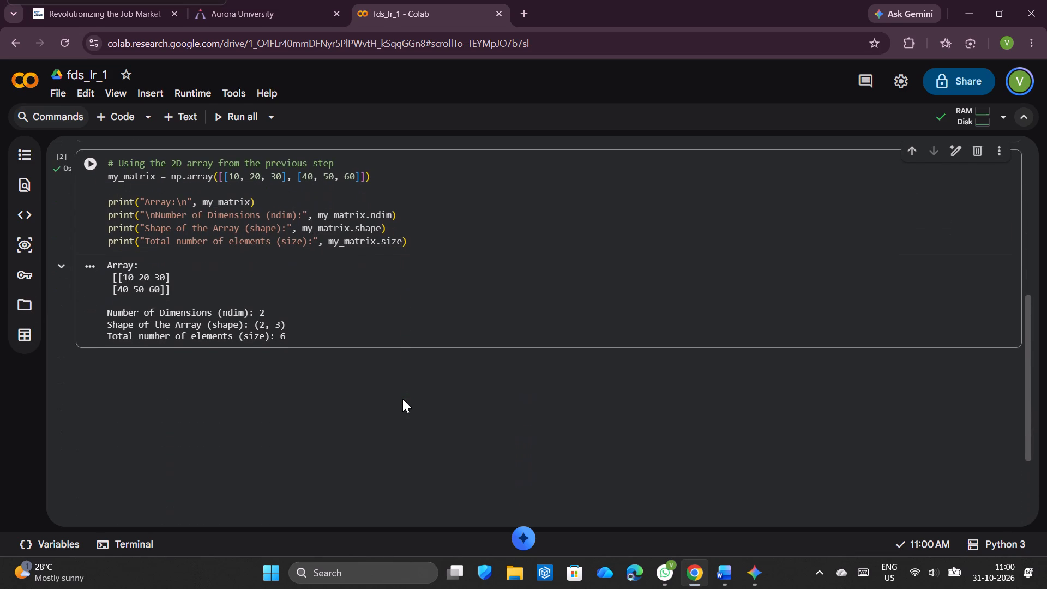
{"action": "scroll", "coordinate": [402, 399], "scroll_direction": "down", "scroll_amount": 2}
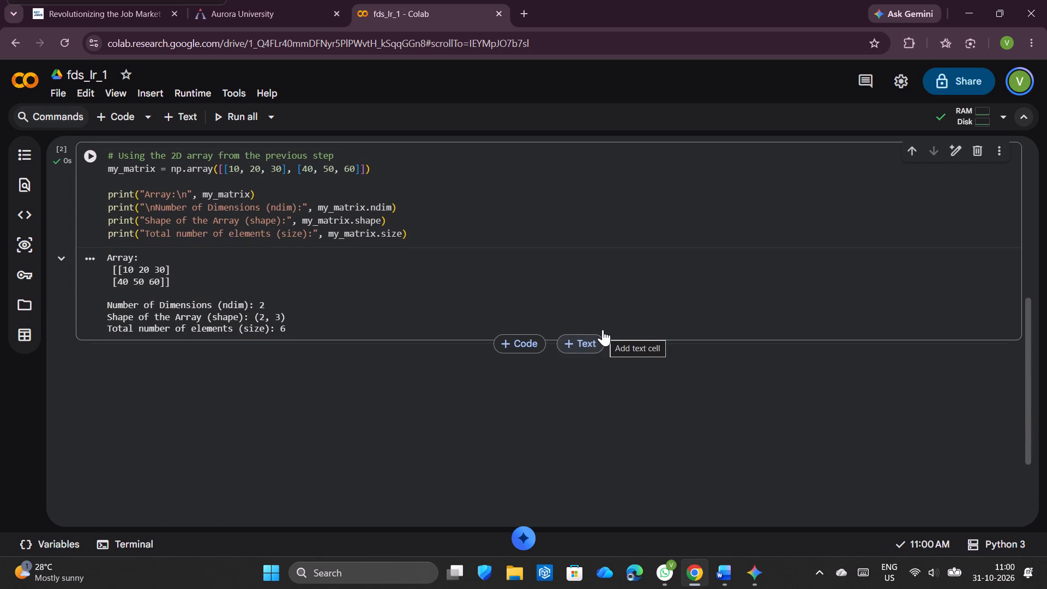
Capture a screenshot of the Colab page with its header, the attributes code and output, at 110% zoom.
{"action": "key", "text": "ctrl+minus"}
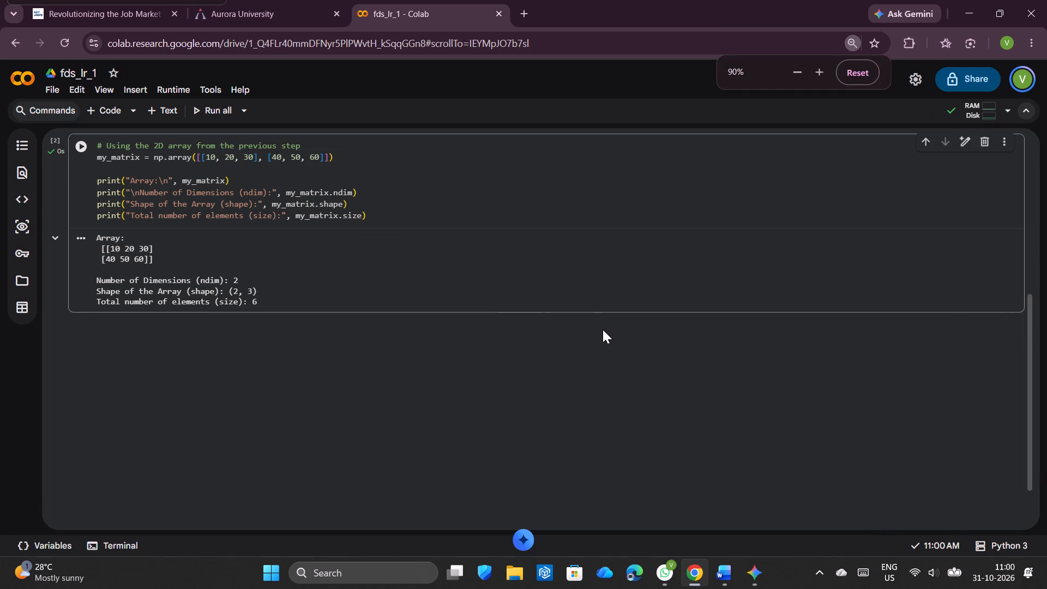
{"action": "key", "text": "ctrl+equal"}
{"action": "key", "text": "ctrl+equal"}
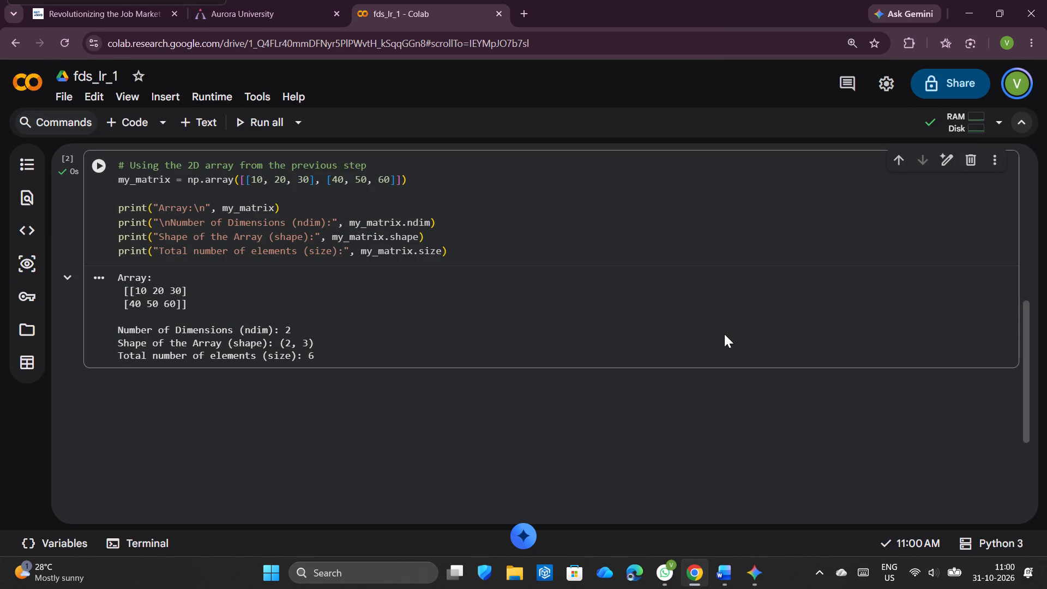
{"action": "key", "text": "Print"}
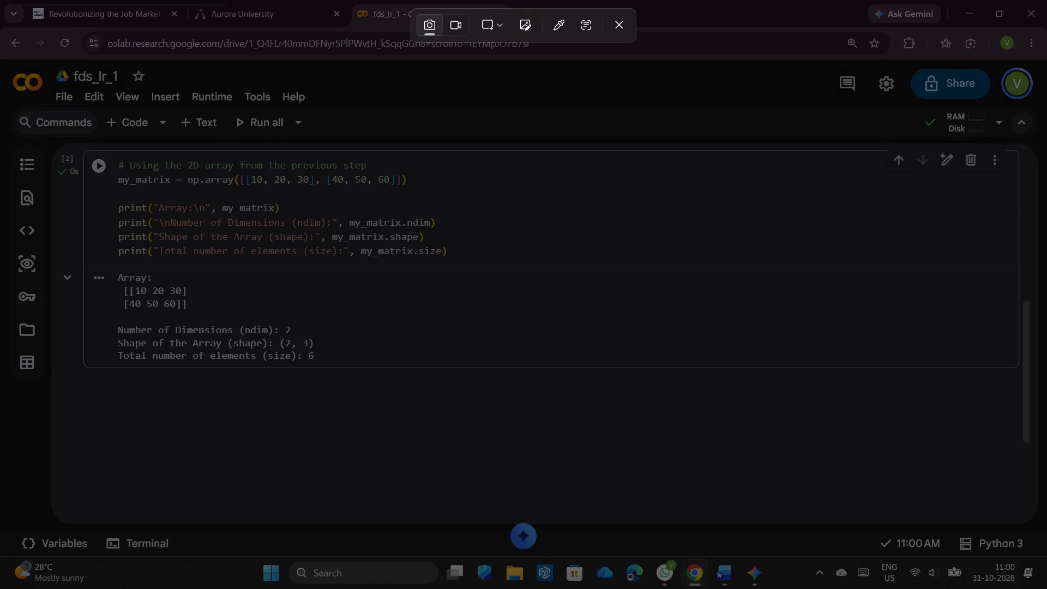
{"action": "left_click_drag", "start_coordinate": [0, 59], "coordinate": [1046, 530]}
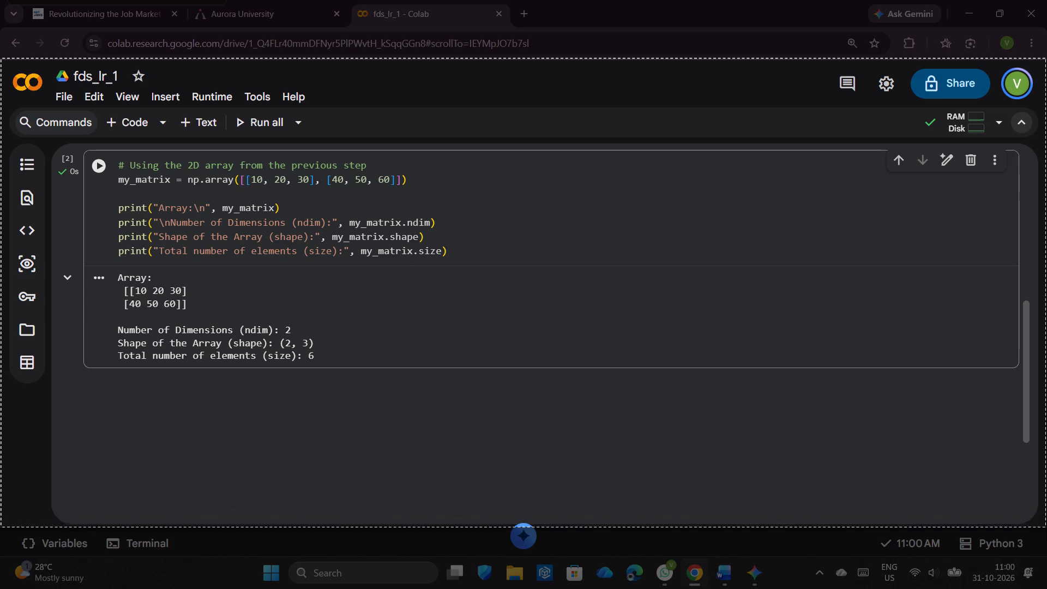
{"action": "left_click_drag", "start_coordinate": [1046, 530], "coordinate": [1046, 555]}
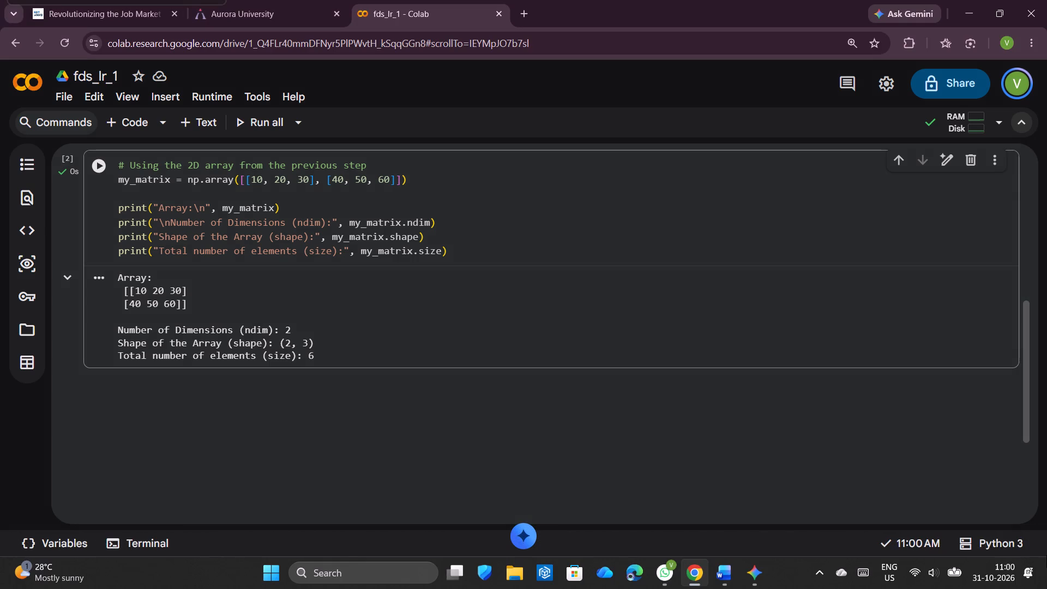
Paste the captured Colab screenshot into the Word report below the NumPy Attributes heading.
{"action": "left_click", "coordinate": [726, 568]}
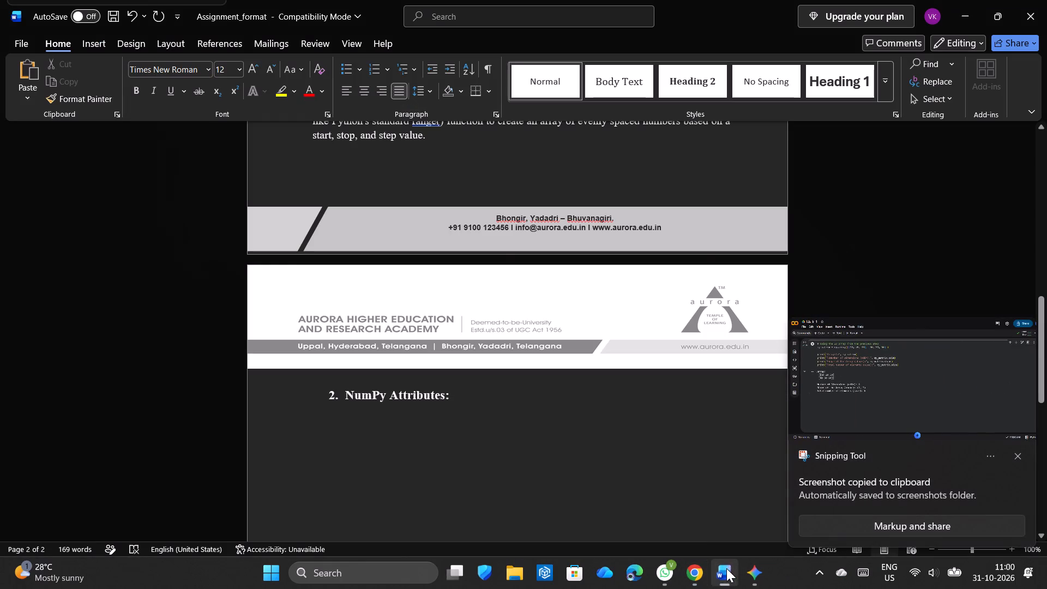
{"action": "key", "text": "ctrl+v"}
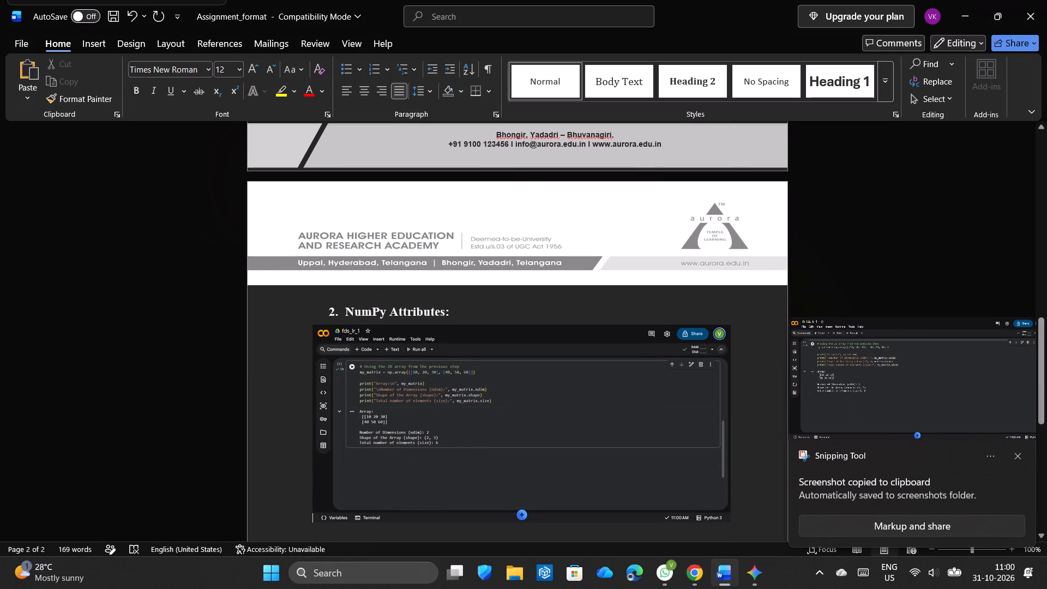
Check the Colab screenshot under the NumPy Array Creation heading on the report's first page.
{"action": "scroll", "coordinate": [554, 450], "scroll_direction": "up", "scroll_amount": 1}
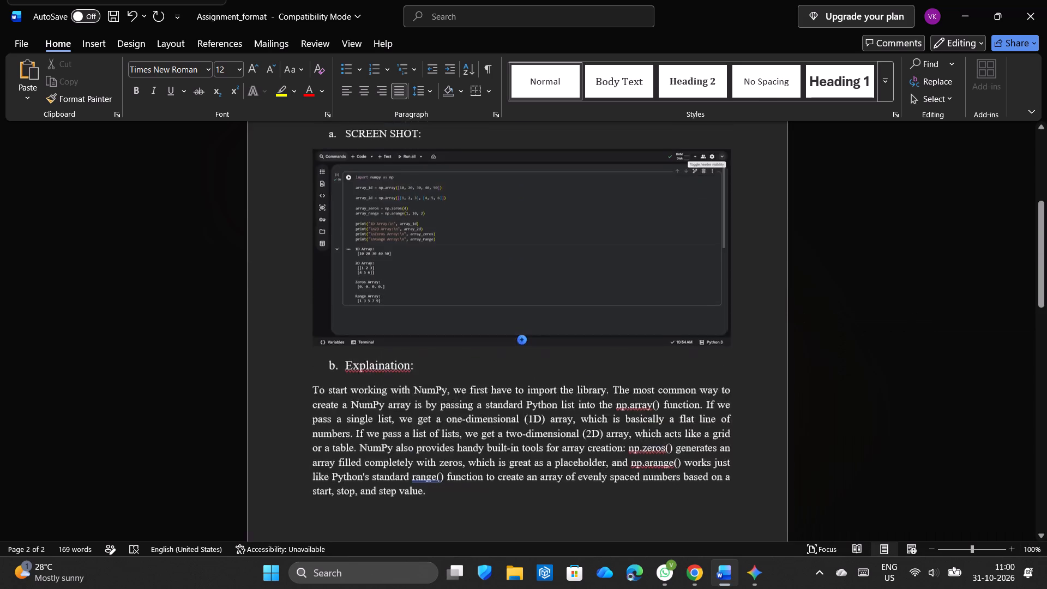
{"action": "scroll", "coordinate": [554, 450], "scroll_direction": "up", "scroll_amount": 1}
{"action": "left_click", "coordinate": [553, 472]}
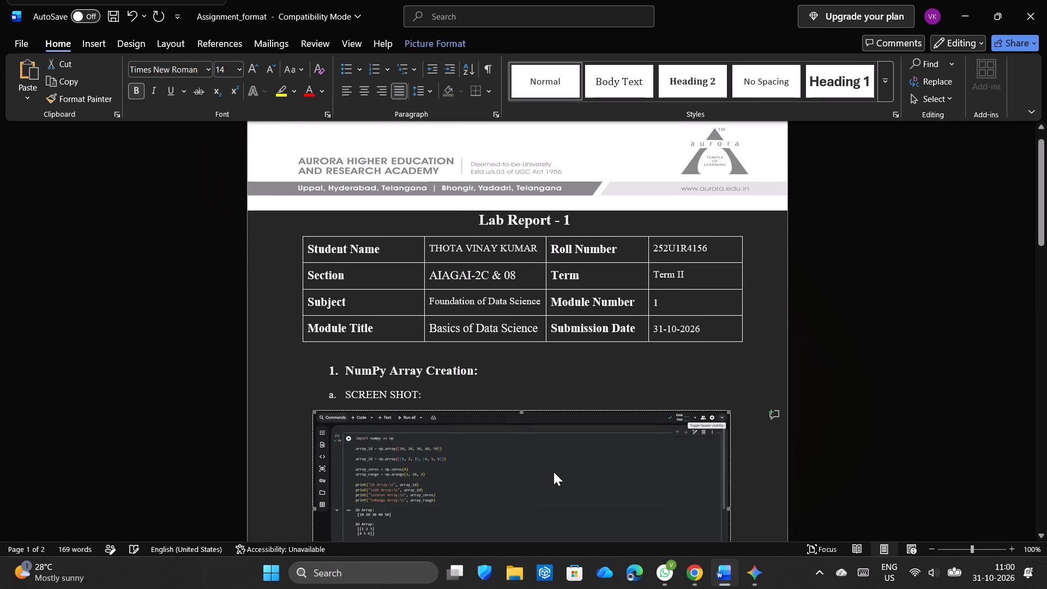
{"action": "scroll", "coordinate": [553, 472], "scroll_direction": "down", "scroll_amount": 1}
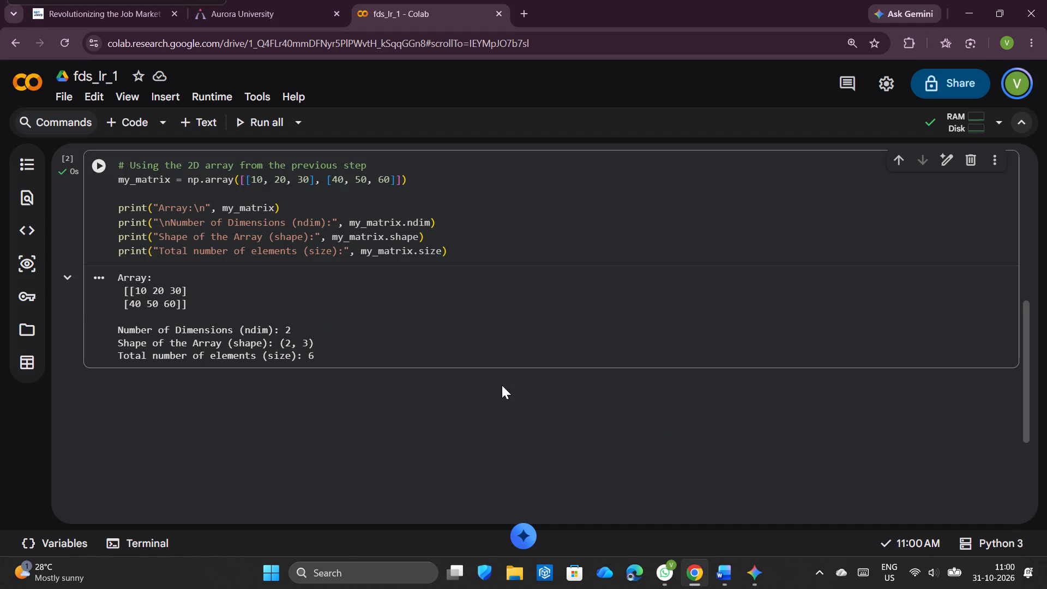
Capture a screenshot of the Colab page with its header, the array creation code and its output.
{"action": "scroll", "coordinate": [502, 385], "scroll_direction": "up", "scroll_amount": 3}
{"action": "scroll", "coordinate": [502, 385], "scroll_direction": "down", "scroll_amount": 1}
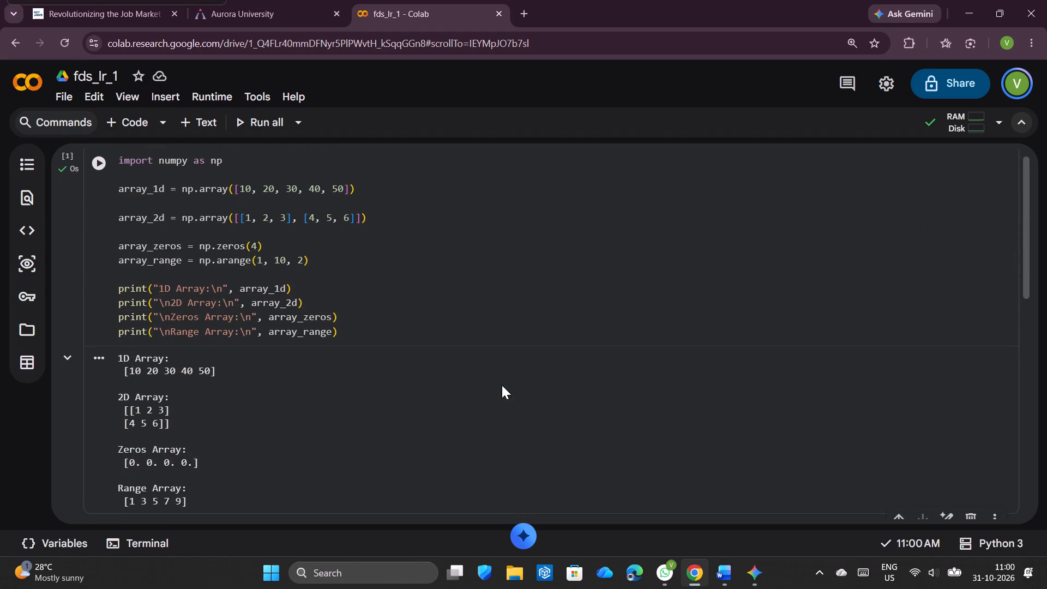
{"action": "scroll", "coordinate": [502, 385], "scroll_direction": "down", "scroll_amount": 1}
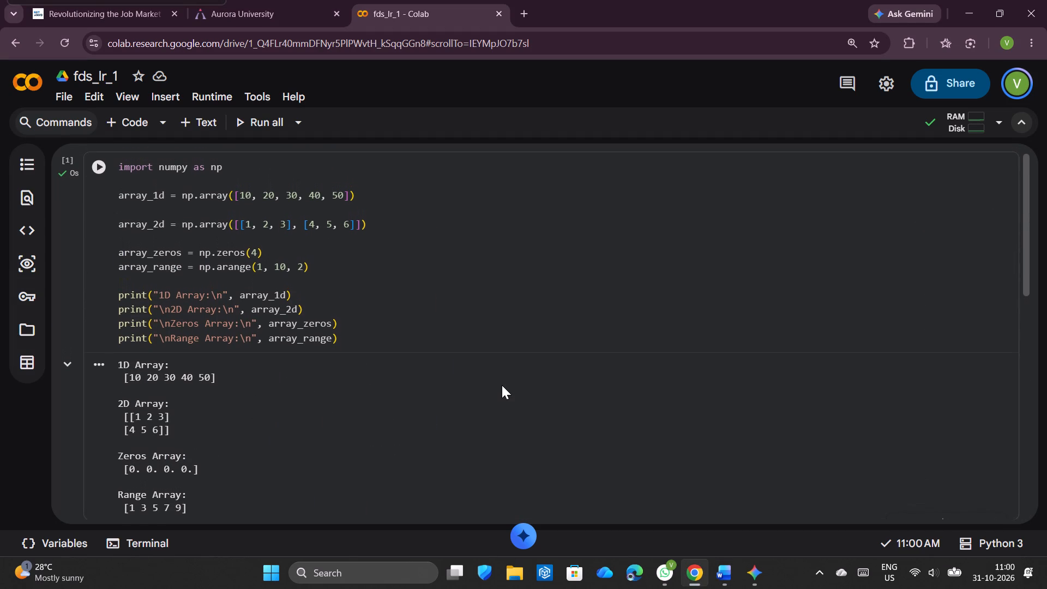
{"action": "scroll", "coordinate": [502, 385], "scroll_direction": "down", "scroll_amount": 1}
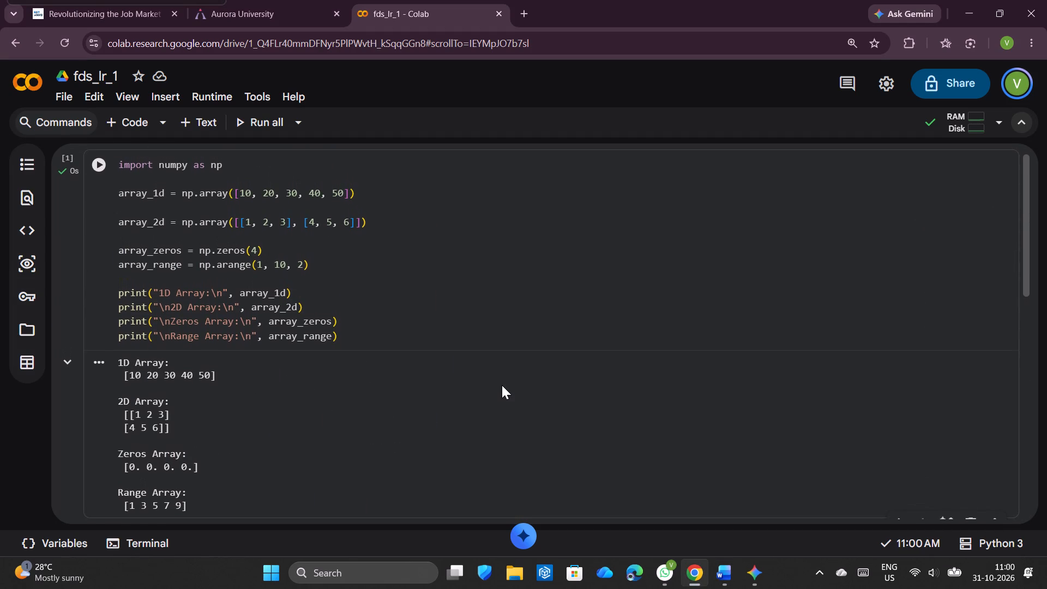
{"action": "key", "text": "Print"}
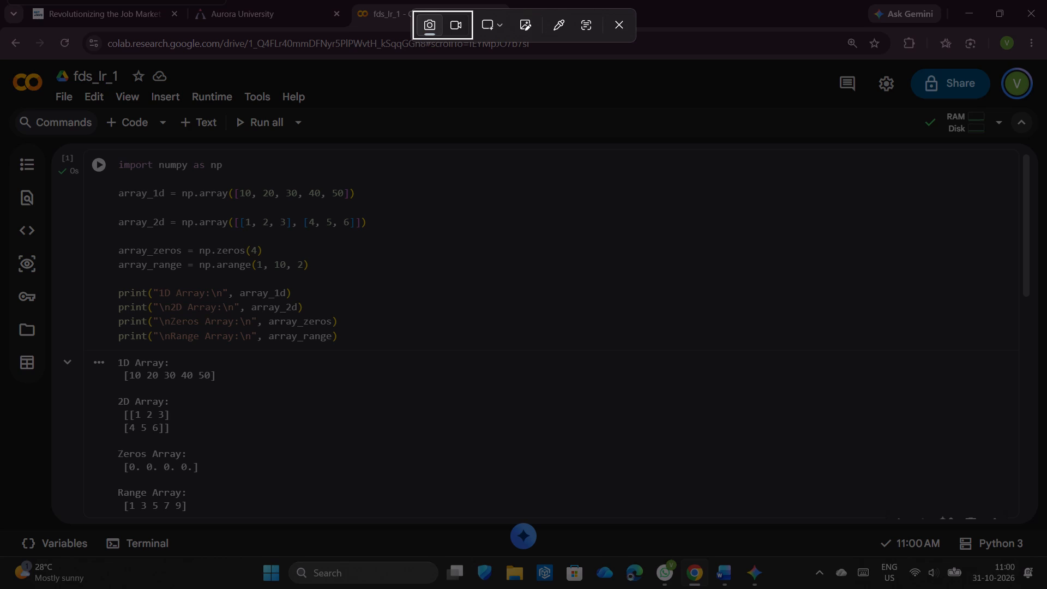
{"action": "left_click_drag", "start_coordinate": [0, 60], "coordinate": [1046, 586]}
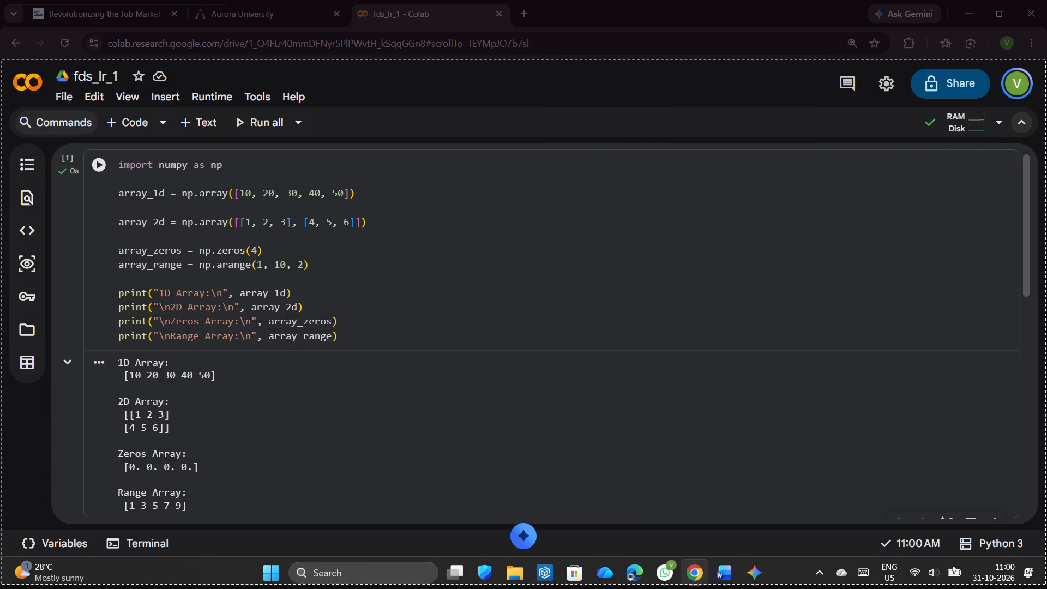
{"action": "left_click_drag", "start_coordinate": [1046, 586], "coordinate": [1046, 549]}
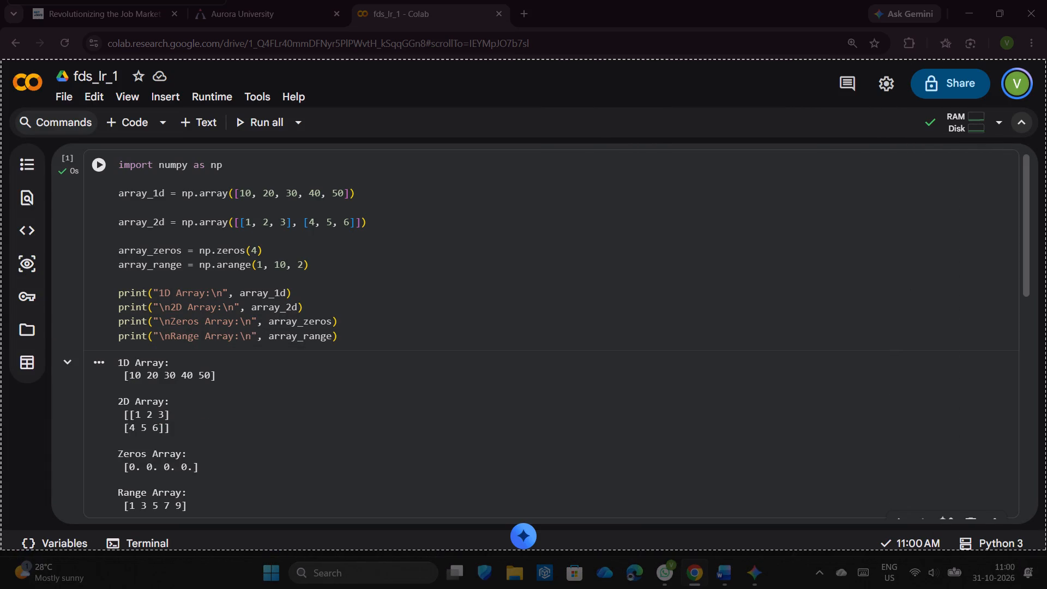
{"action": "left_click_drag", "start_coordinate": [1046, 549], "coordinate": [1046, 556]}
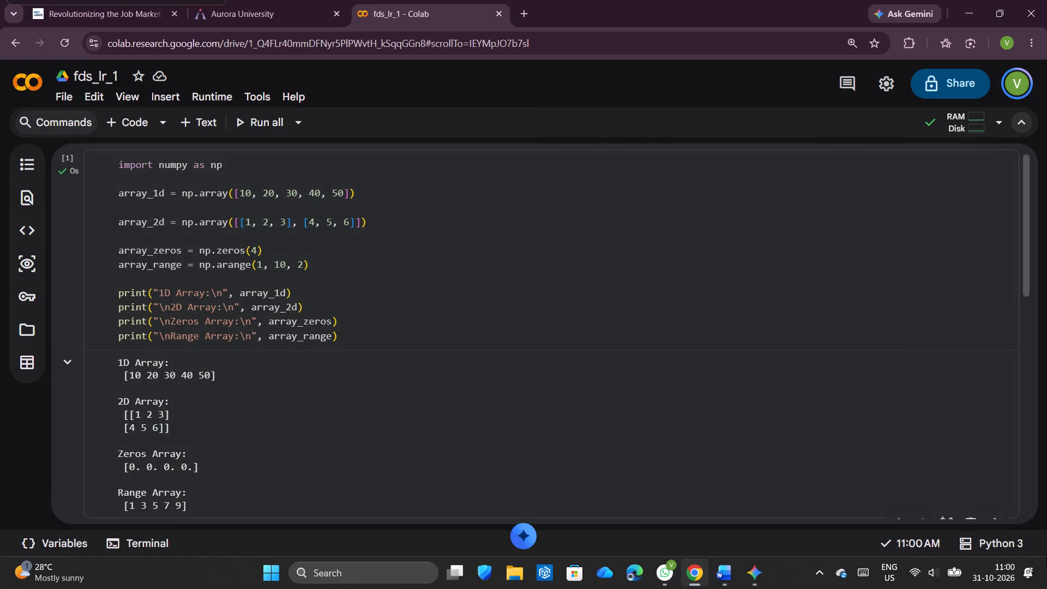
Switch to the Word report and compare the Colab screenshots under the NumPy Array Creation and NumPy Attributes headings.
{"action": "left_click", "coordinate": [712, 575]}
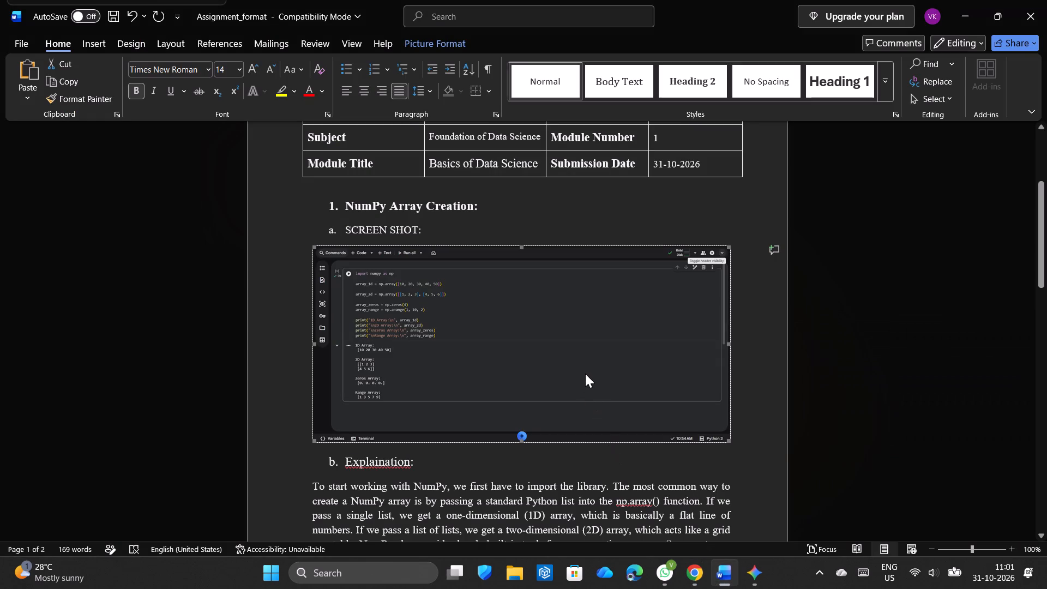
{"action": "scroll", "coordinate": [585, 374], "scroll_direction": "right", "scroll_amount": 2}
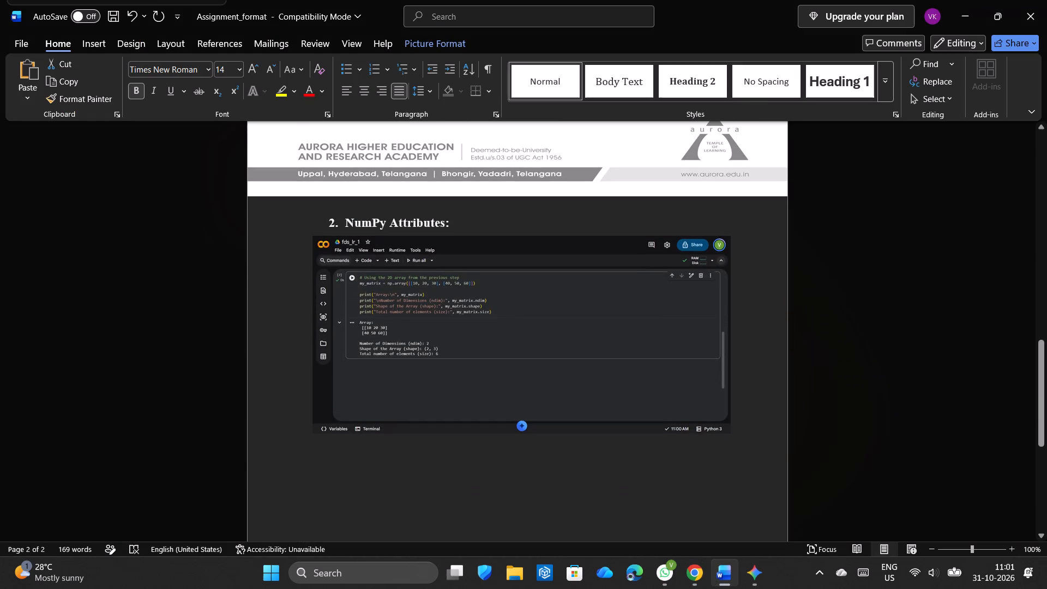
{"action": "scroll", "coordinate": [585, 374], "scroll_direction": "right", "scroll_amount": 1}
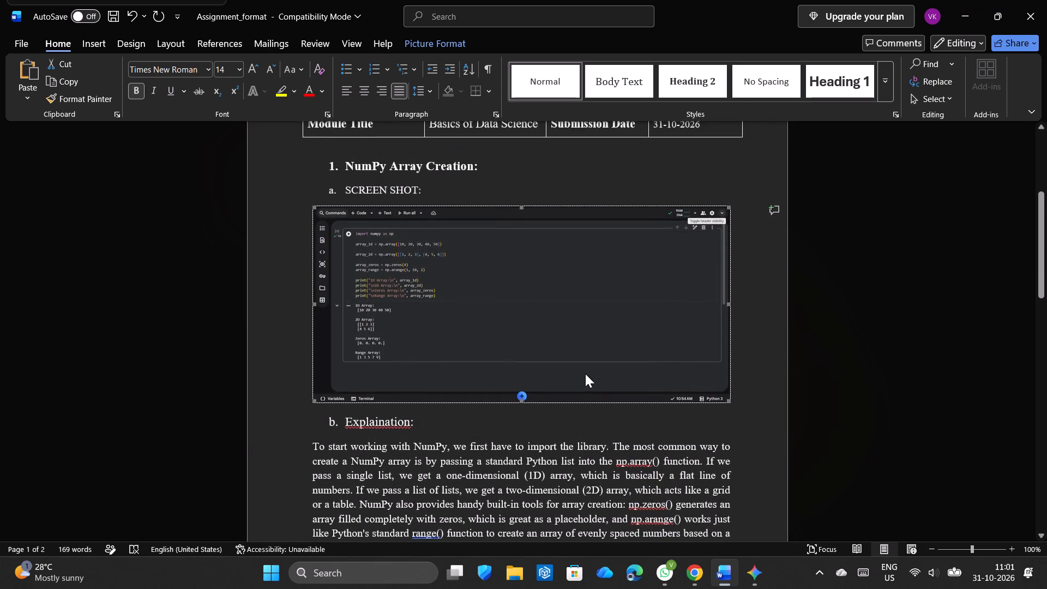
{"action": "scroll", "coordinate": [585, 374], "scroll_direction": "down", "scroll_amount": 2}
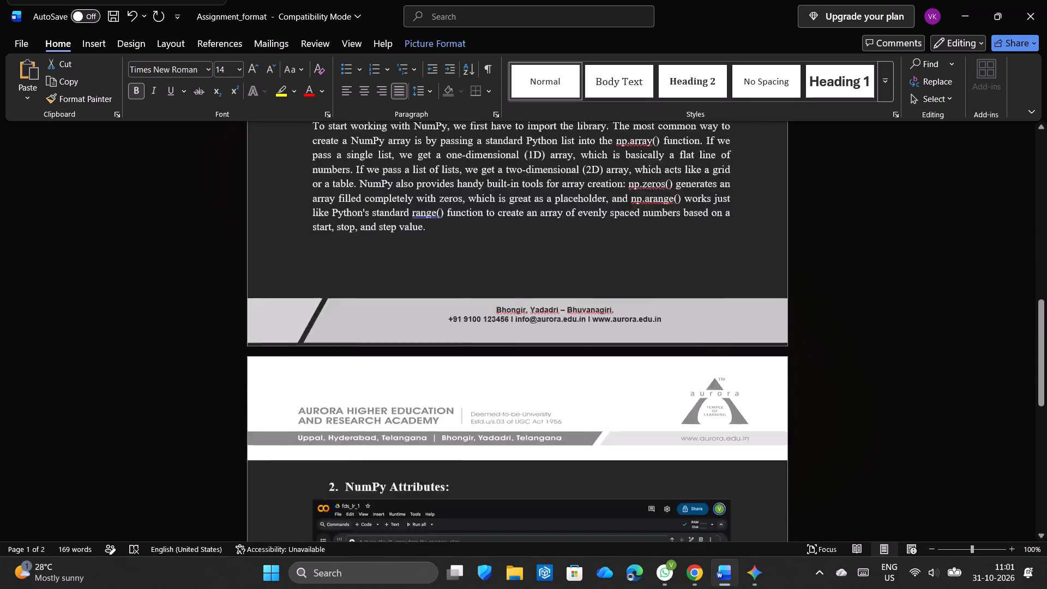
{"action": "scroll", "coordinate": [585, 374], "scroll_direction": "down", "scroll_amount": 1}
{"action": "left_click", "coordinate": [585, 374]}
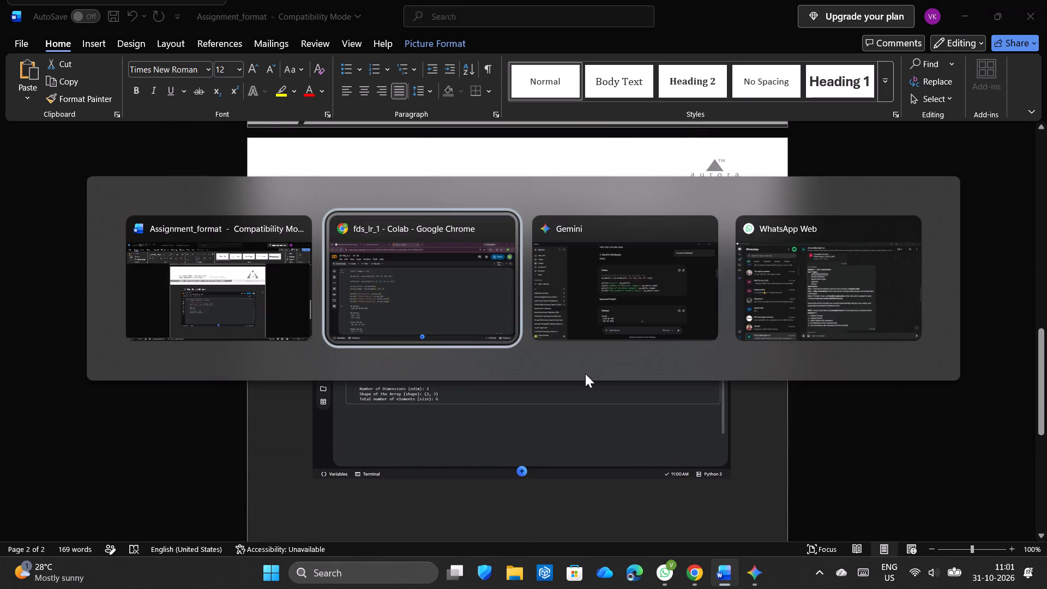
Hide the header of the Colab notebook.
{"action": "left_click", "coordinate": [1018, 120]}
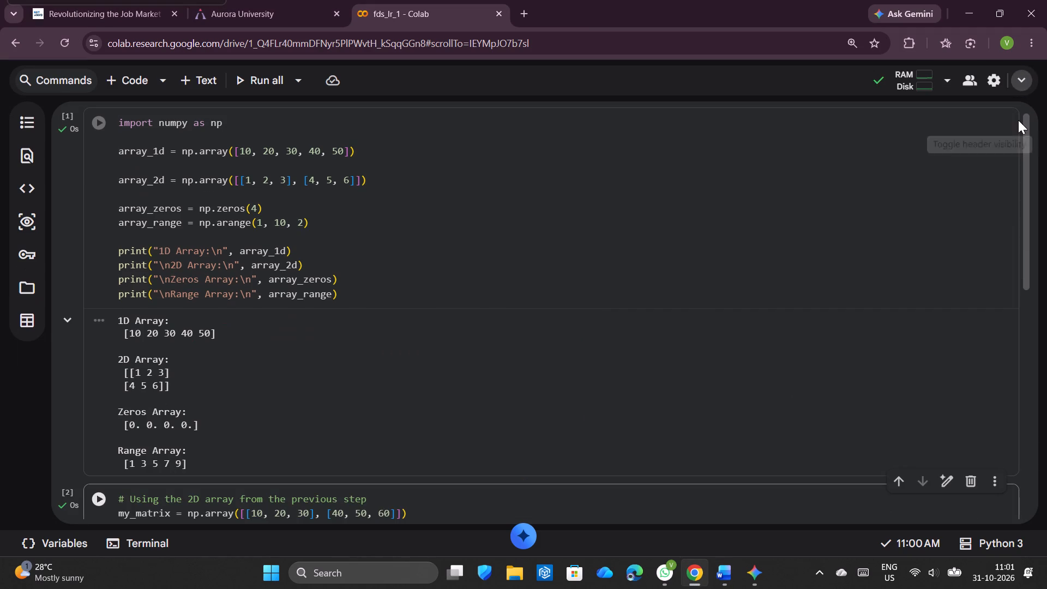
Delete the comment line "# Using the 2D array from the previous step" from the attributes code cell.
{"action": "scroll", "coordinate": [823, 213], "scroll_direction": "up", "scroll_amount": 1}
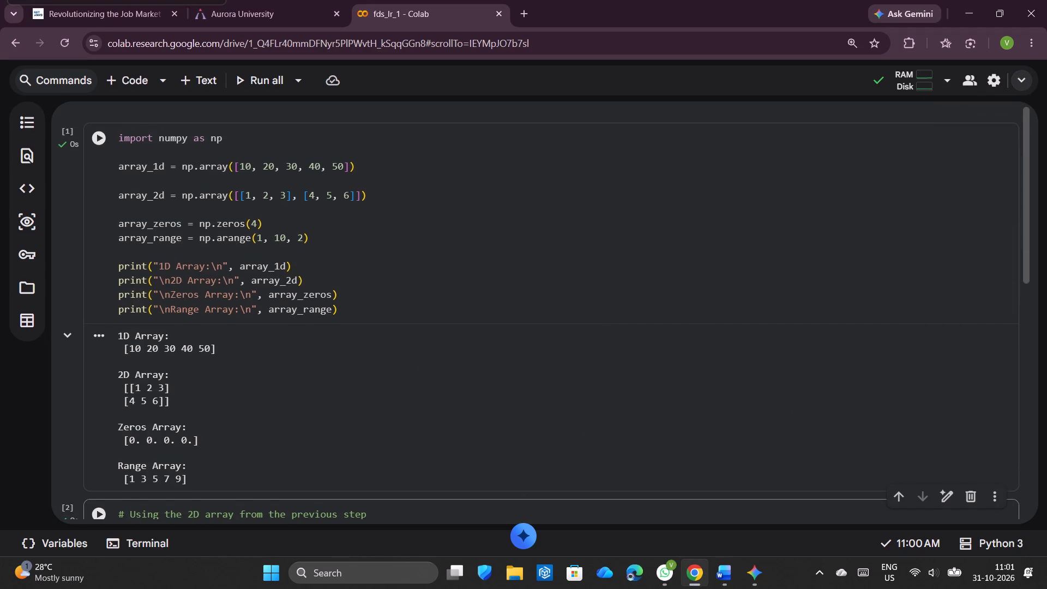
{"action": "scroll", "coordinate": [823, 213], "scroll_direction": "up", "scroll_amount": 1}
{"action": "scroll", "coordinate": [737, 286], "scroll_direction": "down", "scroll_amount": 3}
{"action": "triple_click", "coordinate": [381, 334]}
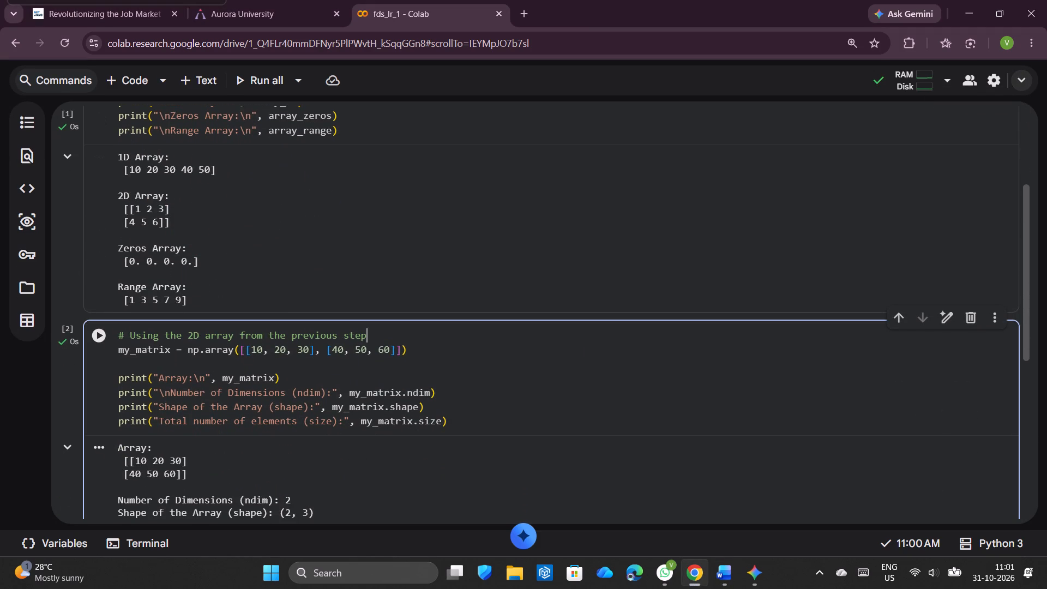
{"action": "key", "text": "BackSpace"}
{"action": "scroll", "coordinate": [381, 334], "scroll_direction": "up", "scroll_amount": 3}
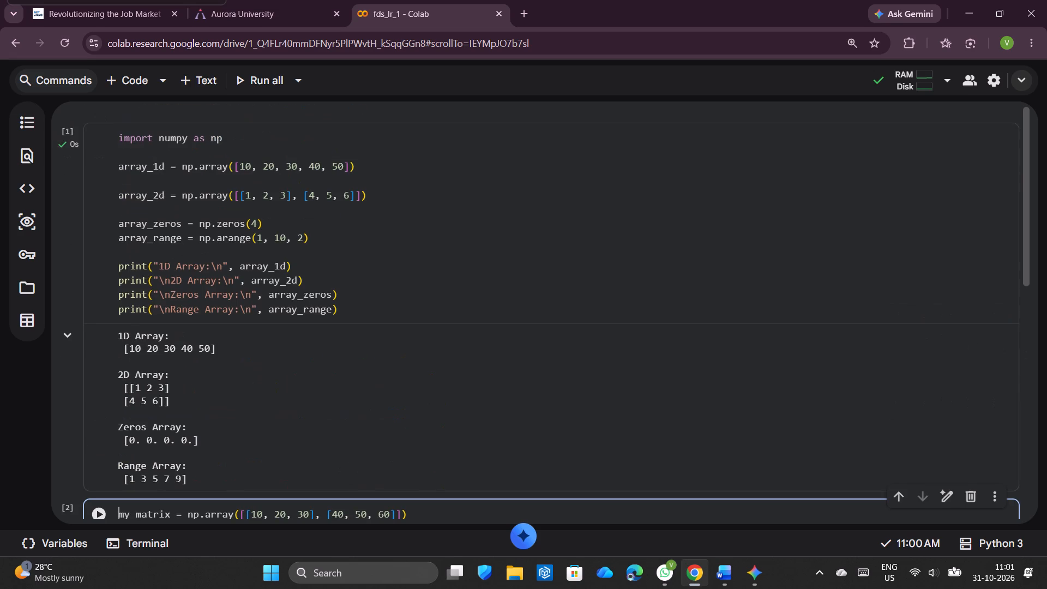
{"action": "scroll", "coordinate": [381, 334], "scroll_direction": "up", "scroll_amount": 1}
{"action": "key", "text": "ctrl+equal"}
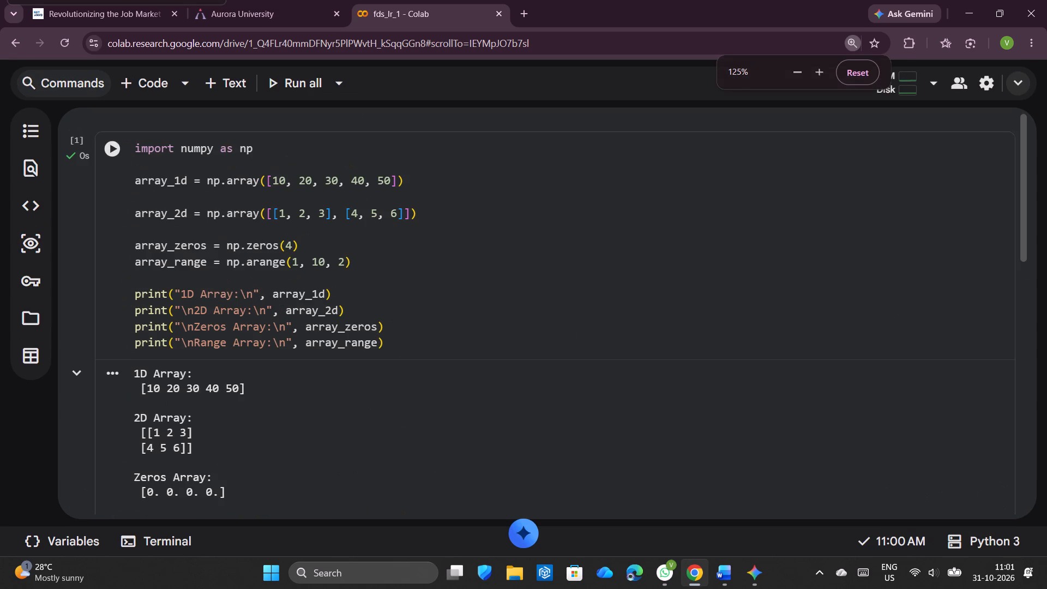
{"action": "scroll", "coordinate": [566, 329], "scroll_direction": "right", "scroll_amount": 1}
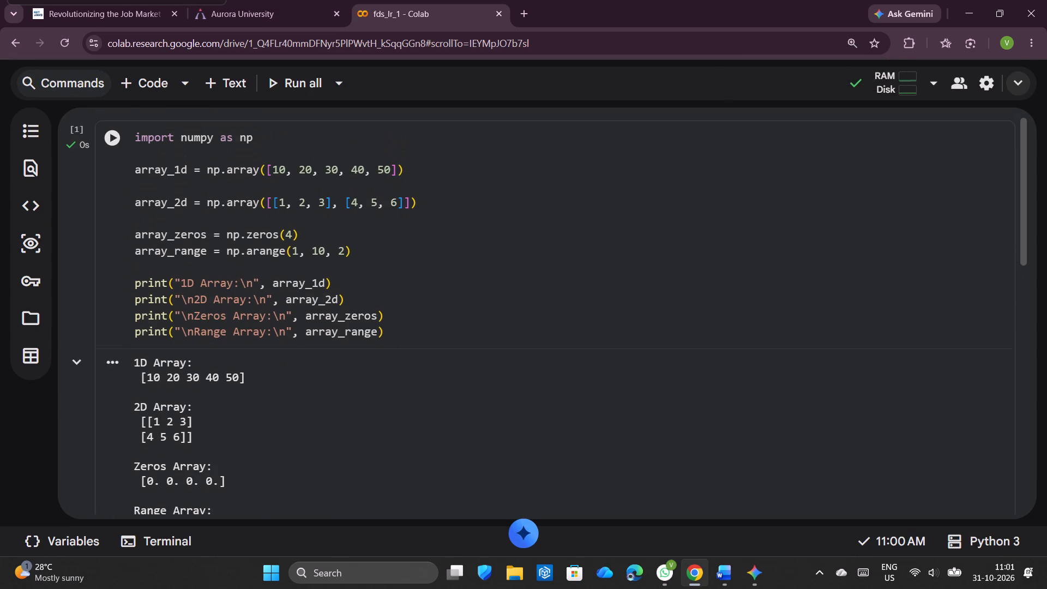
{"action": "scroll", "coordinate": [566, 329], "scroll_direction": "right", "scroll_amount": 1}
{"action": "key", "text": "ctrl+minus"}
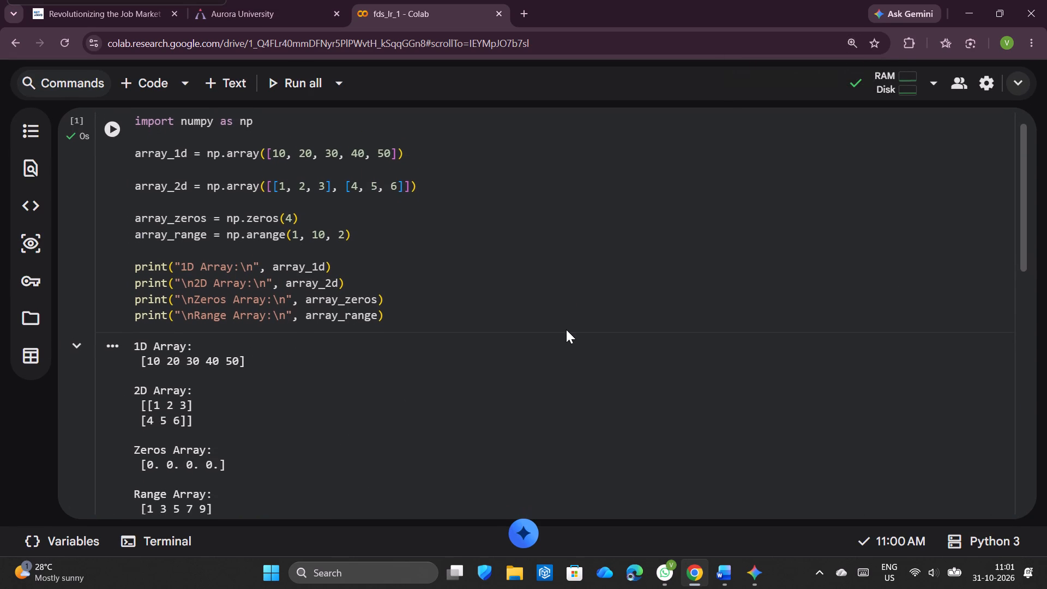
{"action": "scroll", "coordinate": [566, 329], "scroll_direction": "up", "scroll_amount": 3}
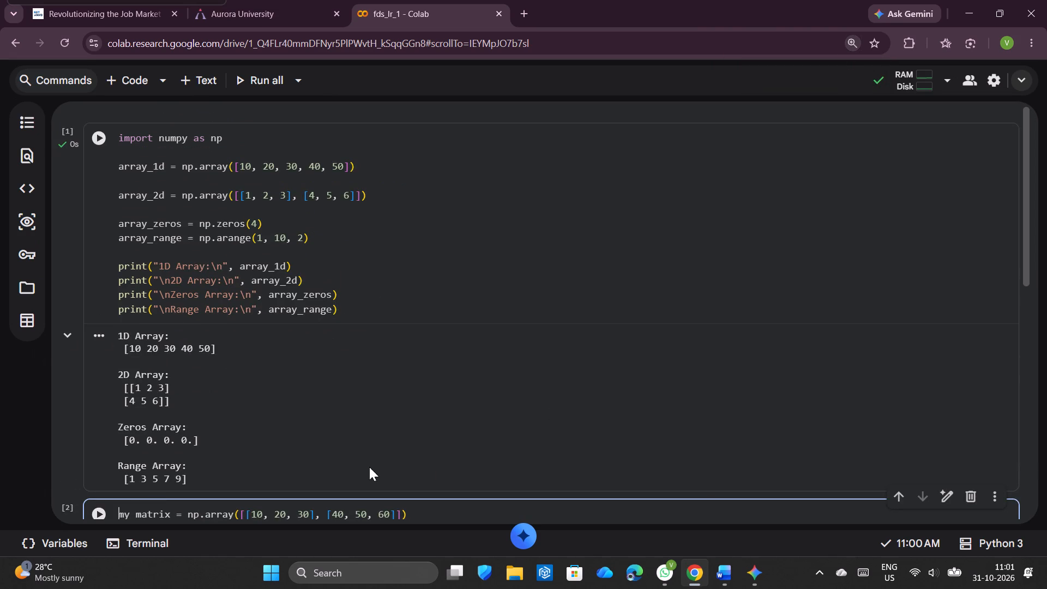
Add an empty code cell between the array creation cell and the attributes cell.
{"action": "scroll", "coordinate": [422, 436], "scroll_direction": "down", "scroll_amount": 1}
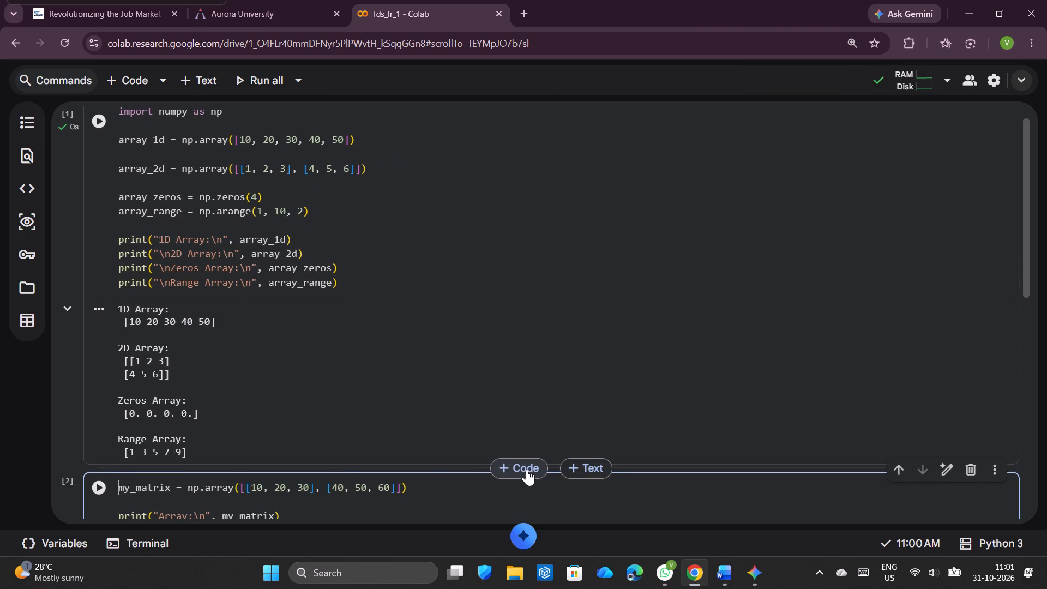
{"action": "left_click", "coordinate": [527, 469]}
Capture a screenshot of the Colab page without its header, showing the array creation code and its full output.
{"action": "scroll", "coordinate": [562, 384], "scroll_direction": "up", "scroll_amount": 2}
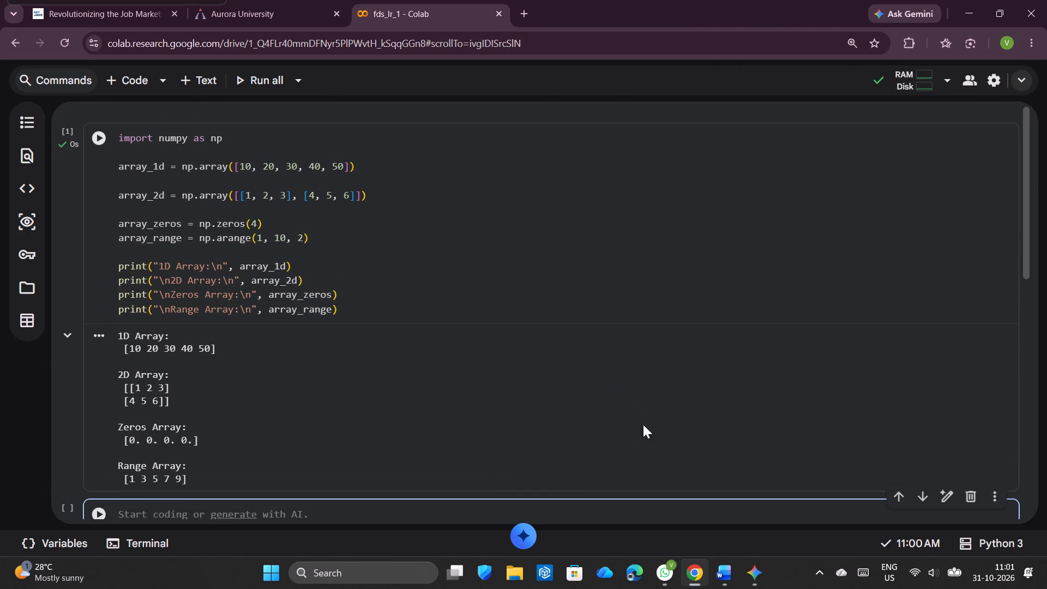
{"action": "left_click", "coordinate": [25, 429]}
{"action": "key", "text": "Print"}
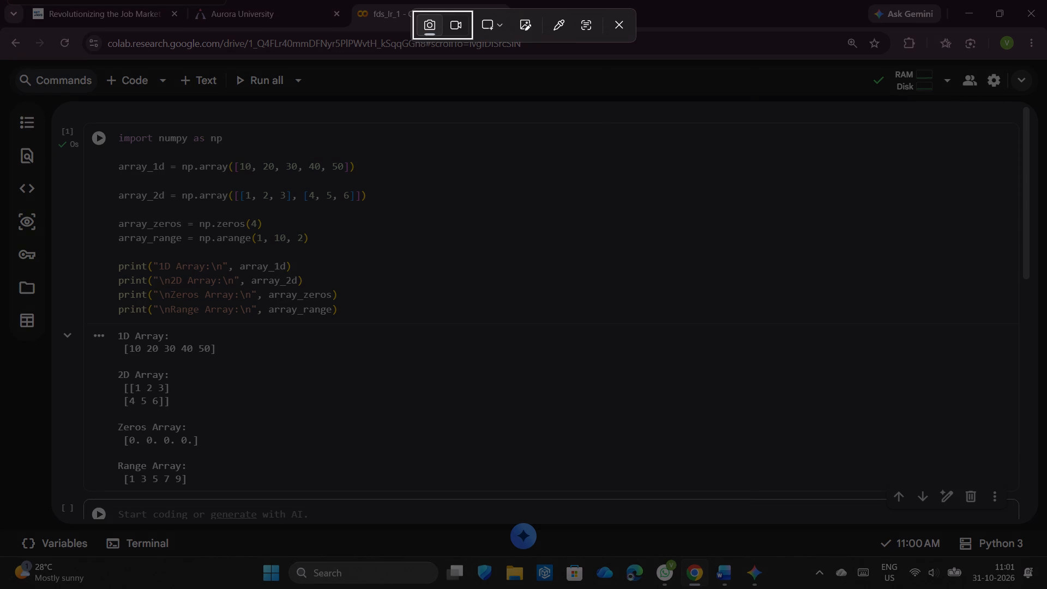
{"action": "left_click_drag", "start_coordinate": [0, 59], "coordinate": [1046, 557]}
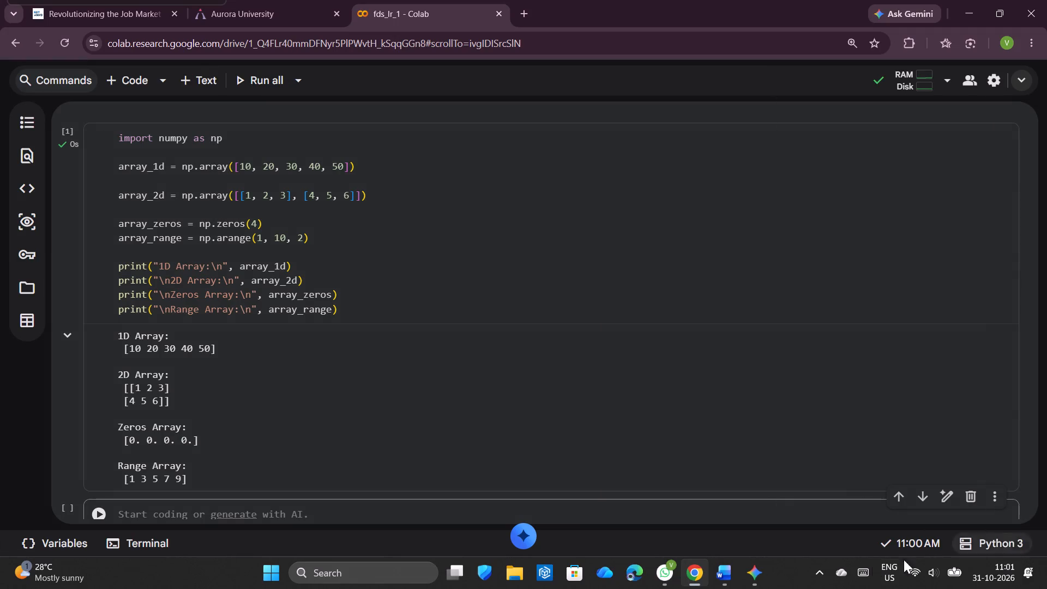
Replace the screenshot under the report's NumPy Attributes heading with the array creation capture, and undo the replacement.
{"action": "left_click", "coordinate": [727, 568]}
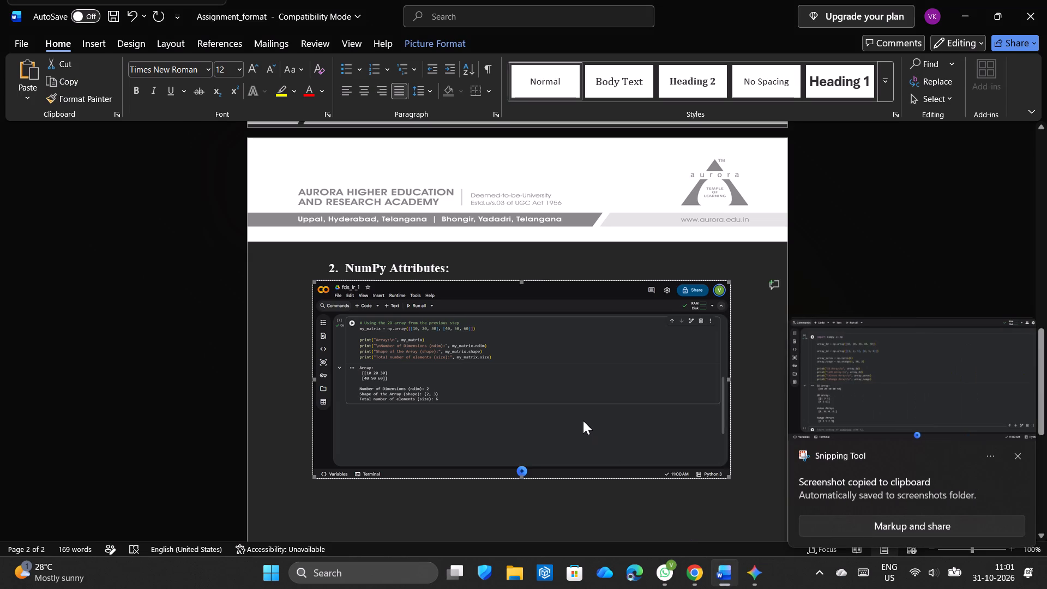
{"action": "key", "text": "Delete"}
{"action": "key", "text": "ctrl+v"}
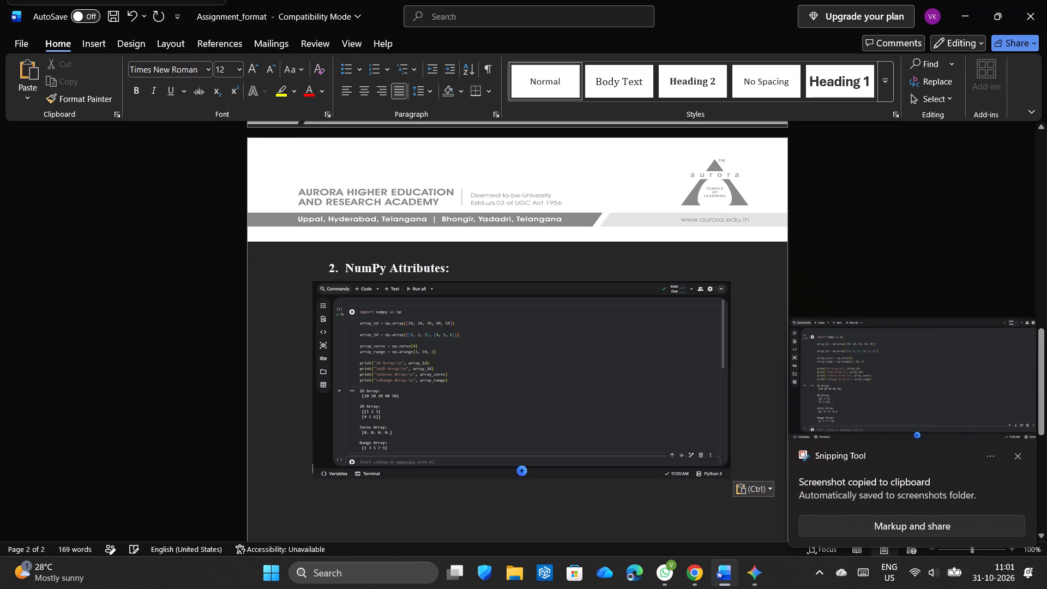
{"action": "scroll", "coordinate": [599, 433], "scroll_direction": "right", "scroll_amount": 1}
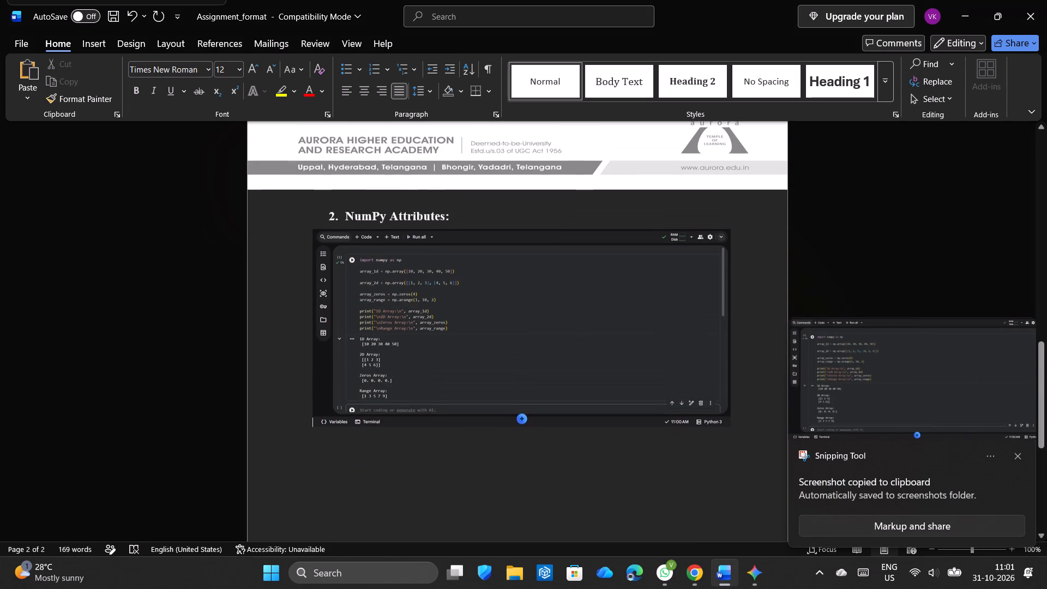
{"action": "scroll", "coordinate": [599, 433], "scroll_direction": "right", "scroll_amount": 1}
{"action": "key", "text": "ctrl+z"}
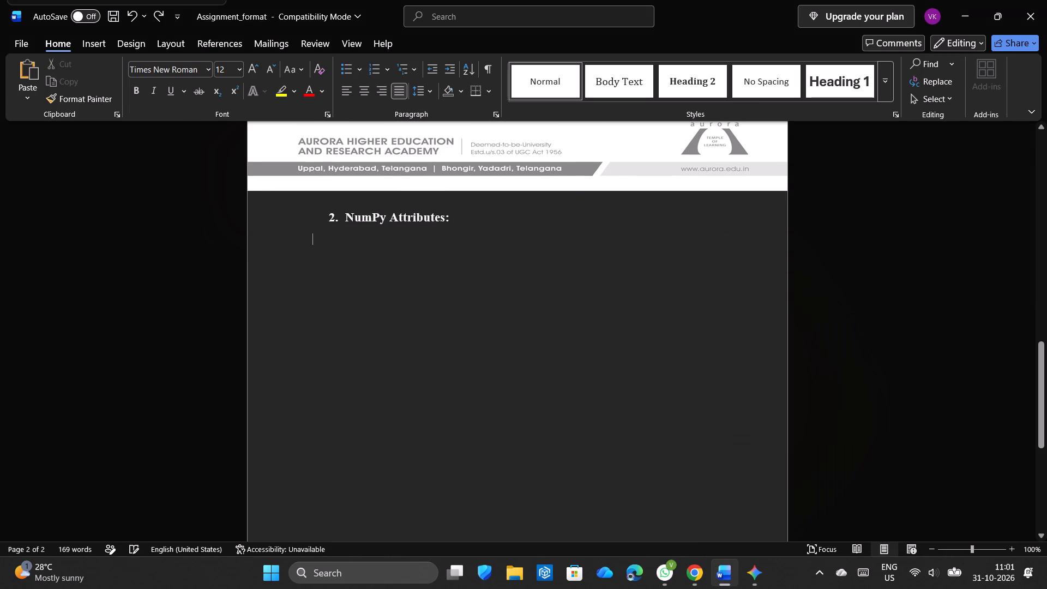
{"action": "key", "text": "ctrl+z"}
Replace the Colab screenshot under the report's NumPy Array Creation heading with the newly captured one.
{"action": "scroll", "coordinate": [599, 433], "scroll_direction": "up", "scroll_amount": 2}
{"action": "left_click", "coordinate": [545, 466]}
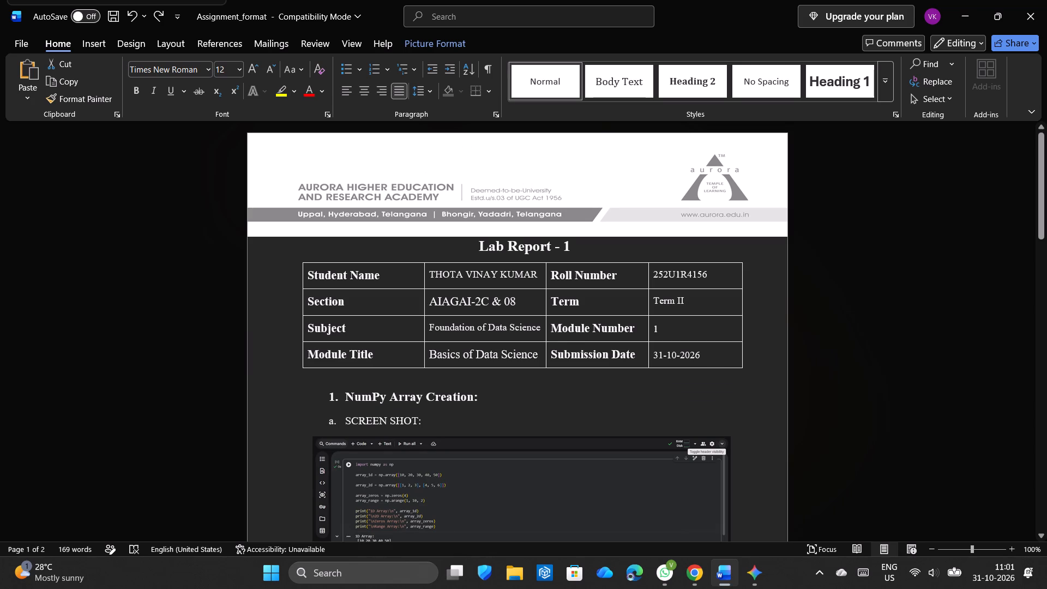
{"action": "key", "text": "Delete"}
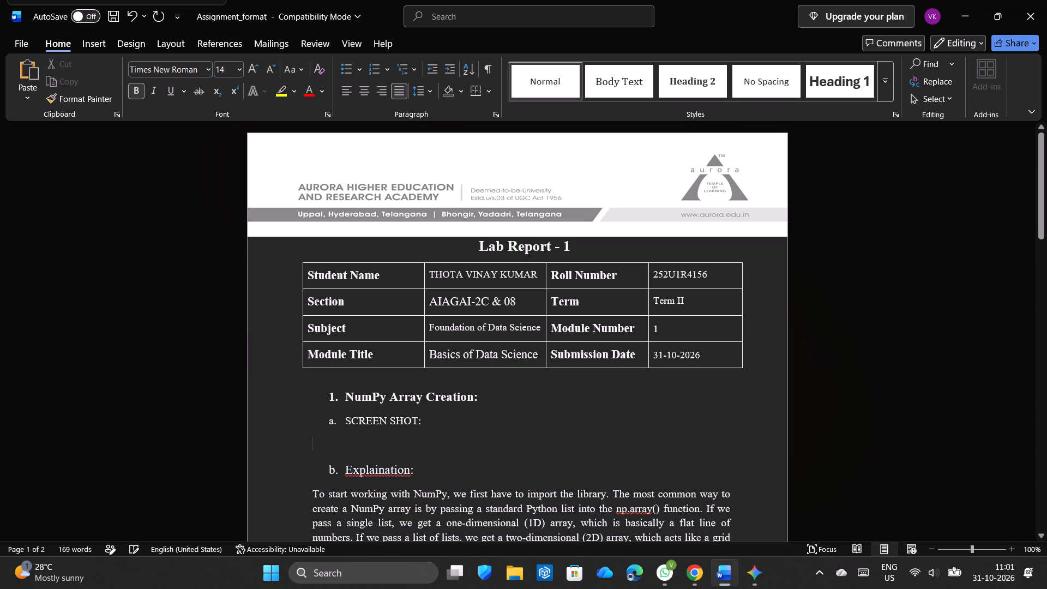
{"action": "key", "text": "ctrl+v"}
{"action": "scroll", "coordinate": [591, 447], "scroll_direction": "down", "scroll_amount": 1}
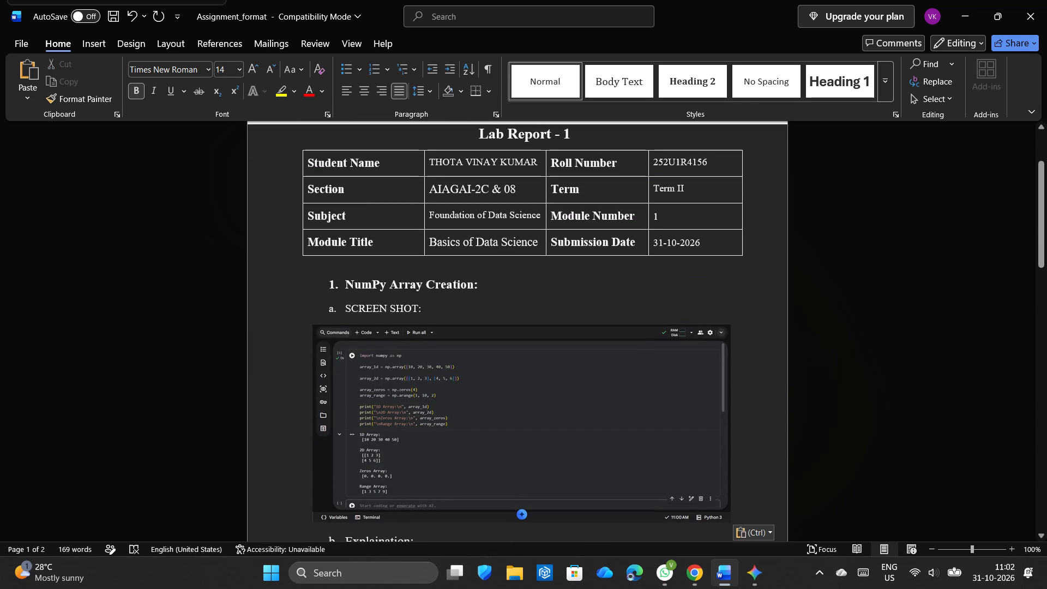
{"action": "scroll", "coordinate": [591, 447], "scroll_direction": "down", "scroll_amount": 2}
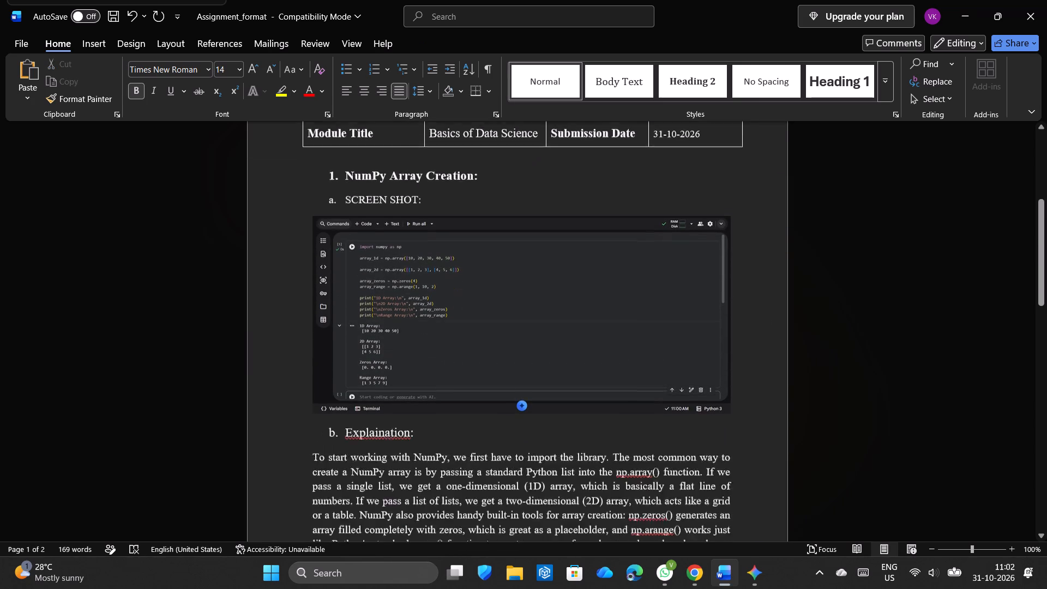
Replace the screenshot under the NumPy Attributes heading with a new header-free Colab capture of the my_matrix attributes code and its output.
{"action": "scroll", "coordinate": [591, 447], "scroll_direction": "down", "scroll_amount": 2}
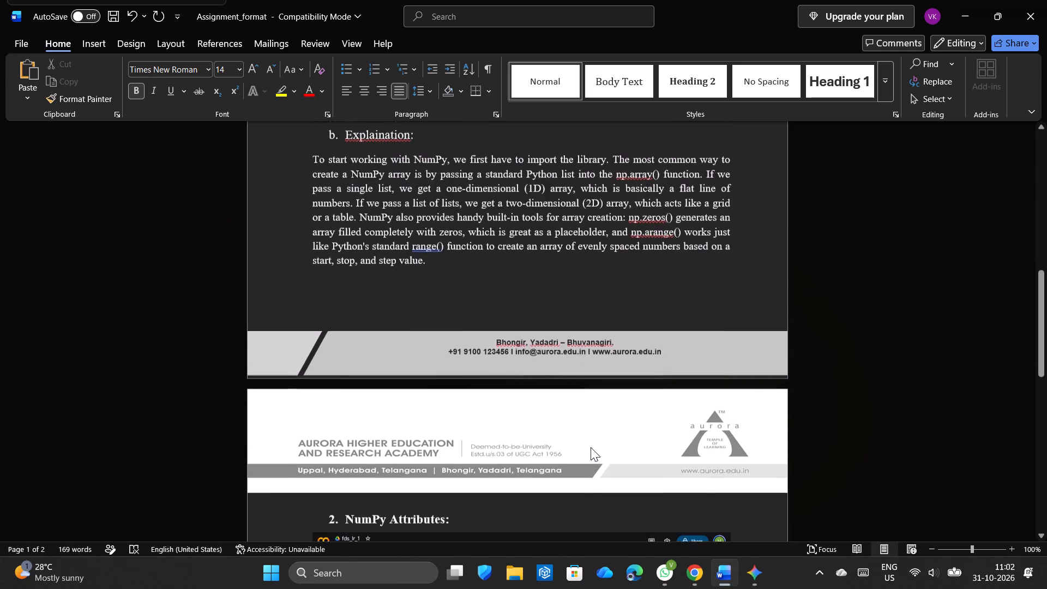
{"action": "scroll", "coordinate": [591, 447], "scroll_direction": "down", "scroll_amount": 1}
{"action": "left_click", "coordinate": [577, 350]}
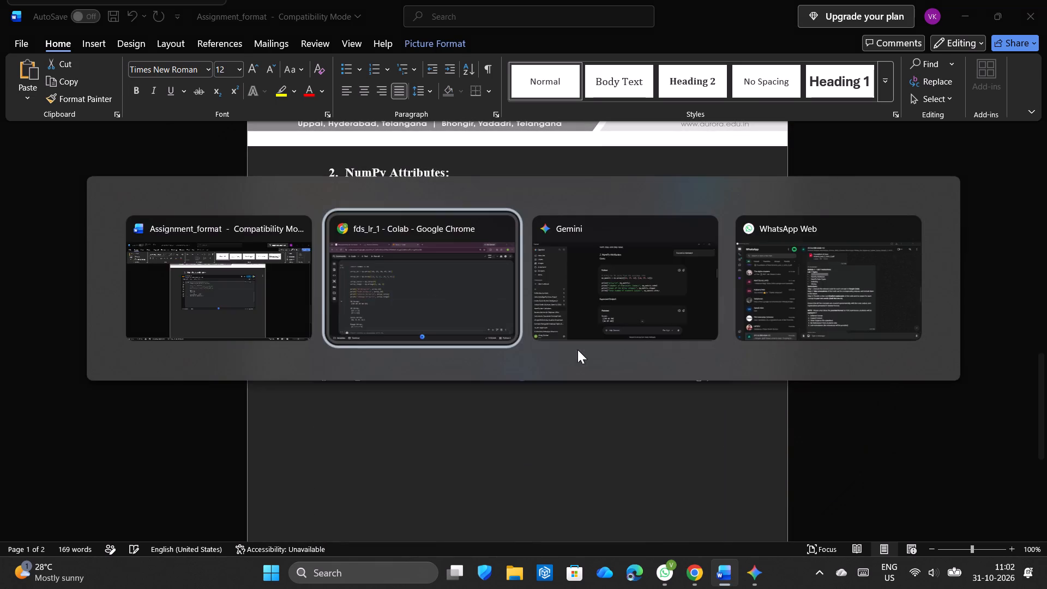
{"action": "scroll", "coordinate": [480, 348], "scroll_direction": "down", "scroll_amount": 5}
{"action": "scroll", "coordinate": [480, 348], "scroll_direction": "up", "scroll_amount": 1}
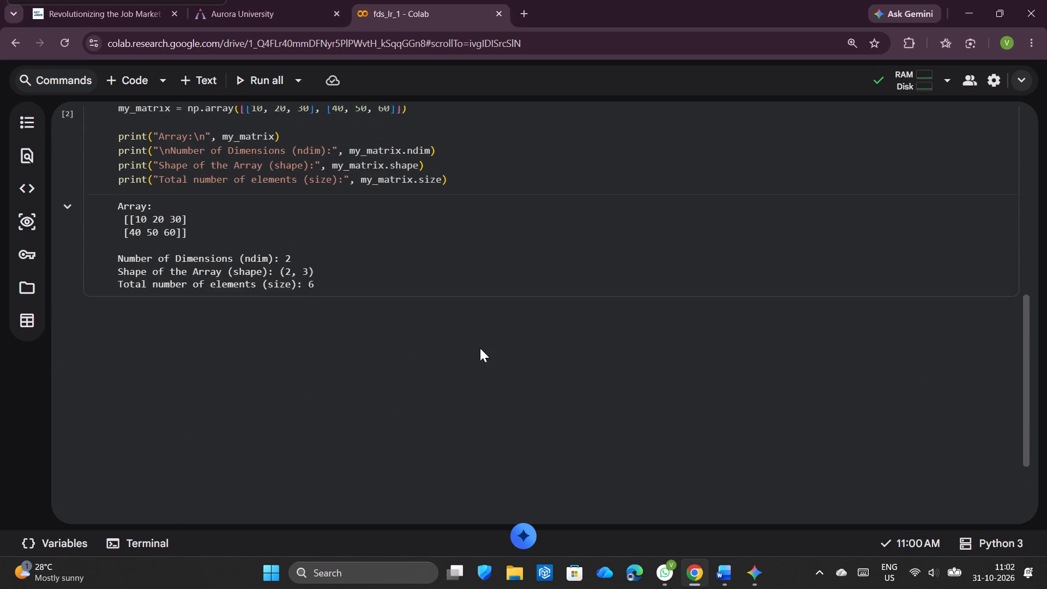
{"action": "scroll", "coordinate": [480, 348], "scroll_direction": "up", "scroll_amount": 1}
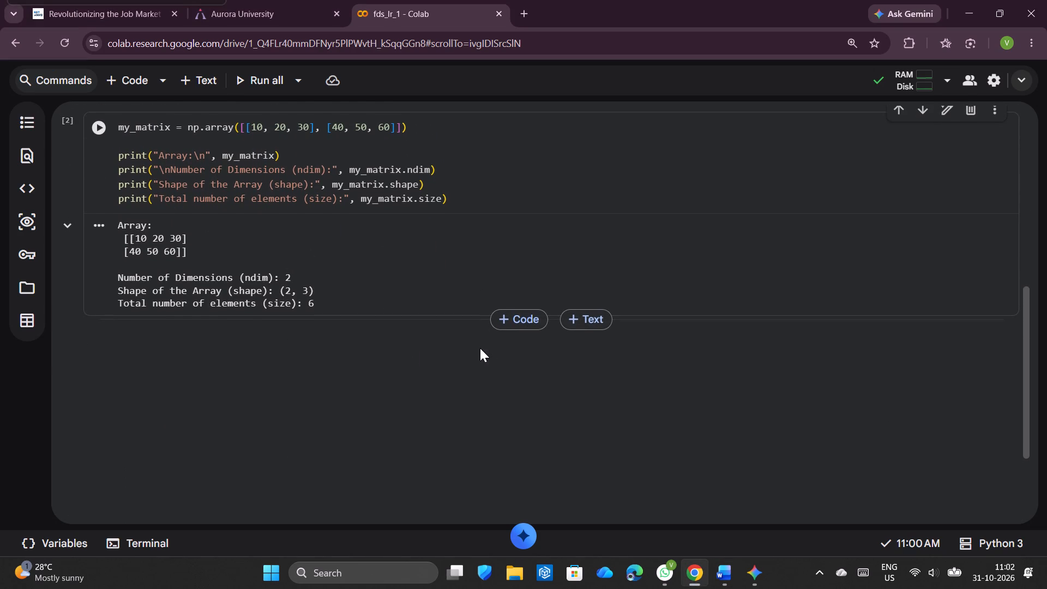
{"action": "key", "text": "Print"}
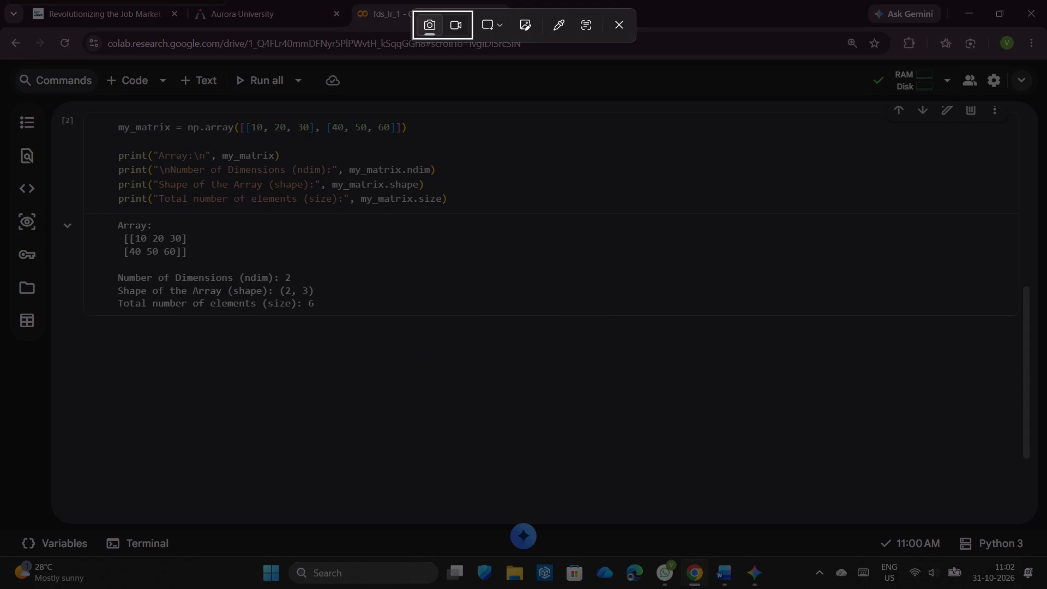
{"action": "left_click_drag", "start_coordinate": [0, 61], "coordinate": [1046, 540]}
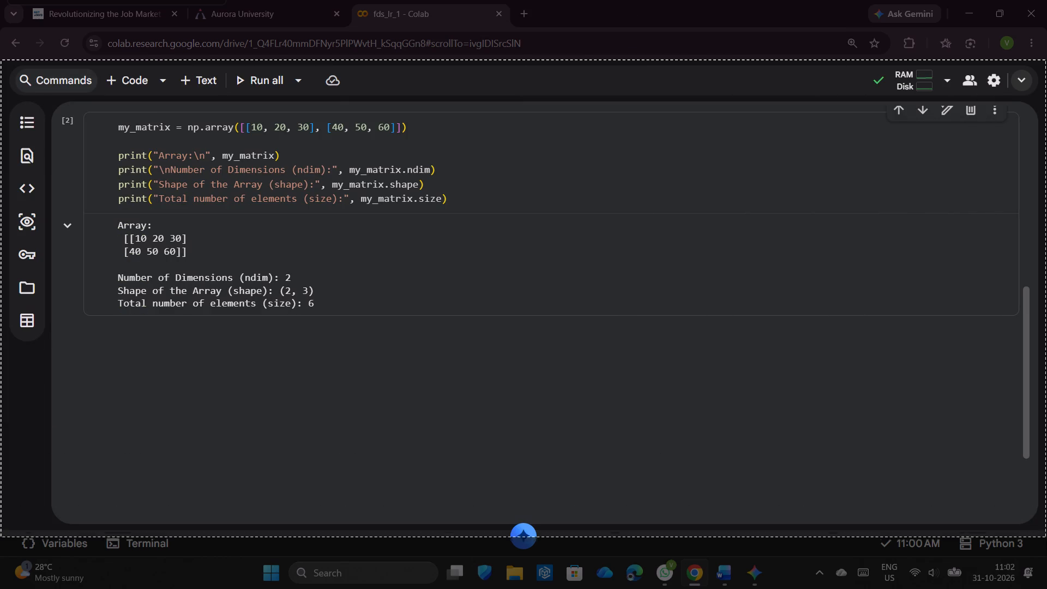
{"action": "left_click_drag", "start_coordinate": [1046, 540], "coordinate": [1046, 556]}
{"action": "left_click", "coordinate": [724, 568]}
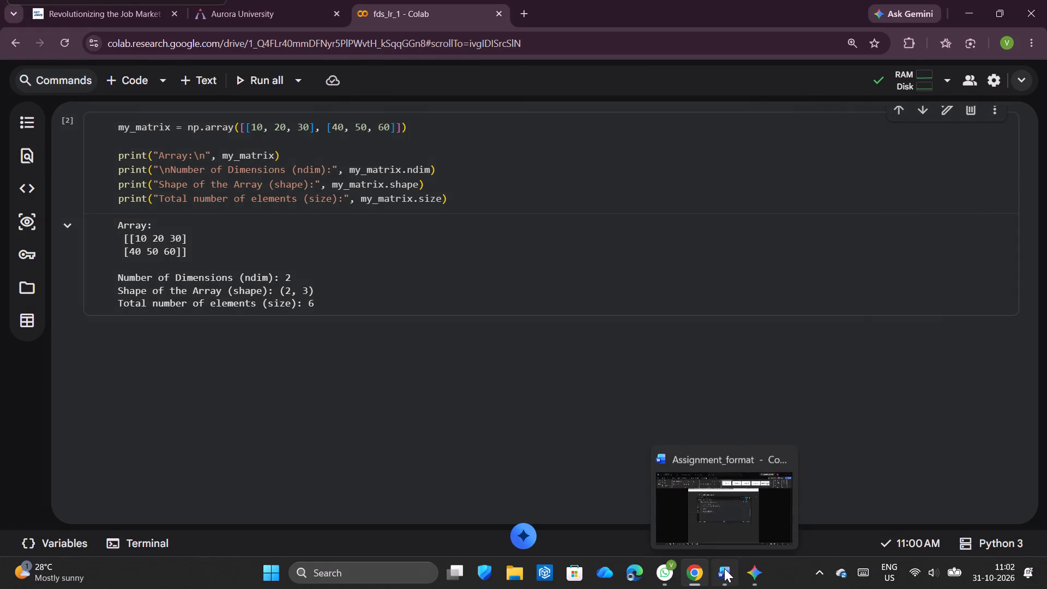
{"action": "key", "text": "Delete"}
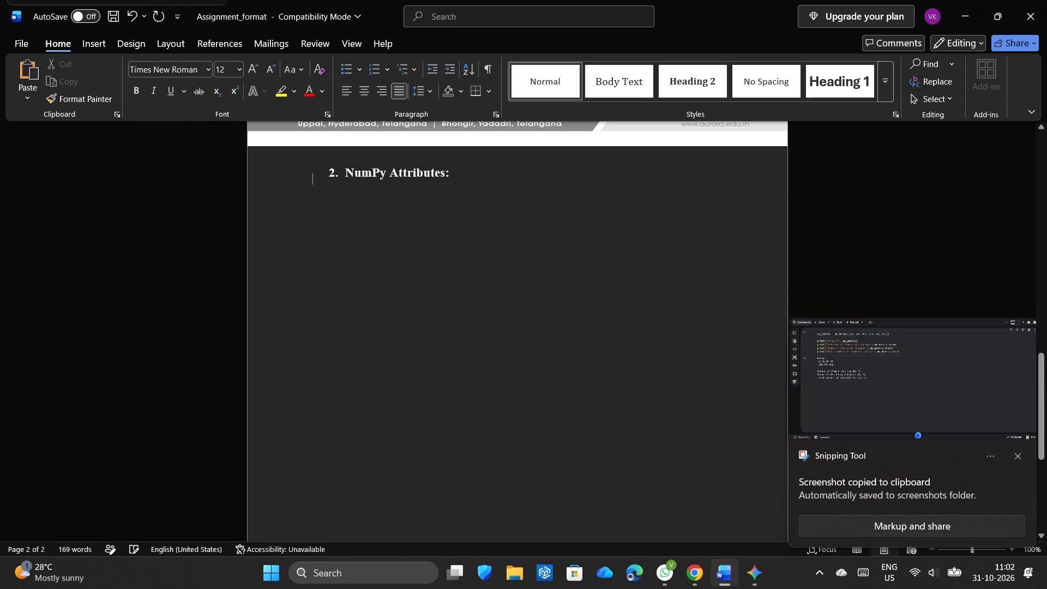
{"action": "key", "text": "ctrl+v"}
{"action": "left_click", "coordinate": [437, 486]}
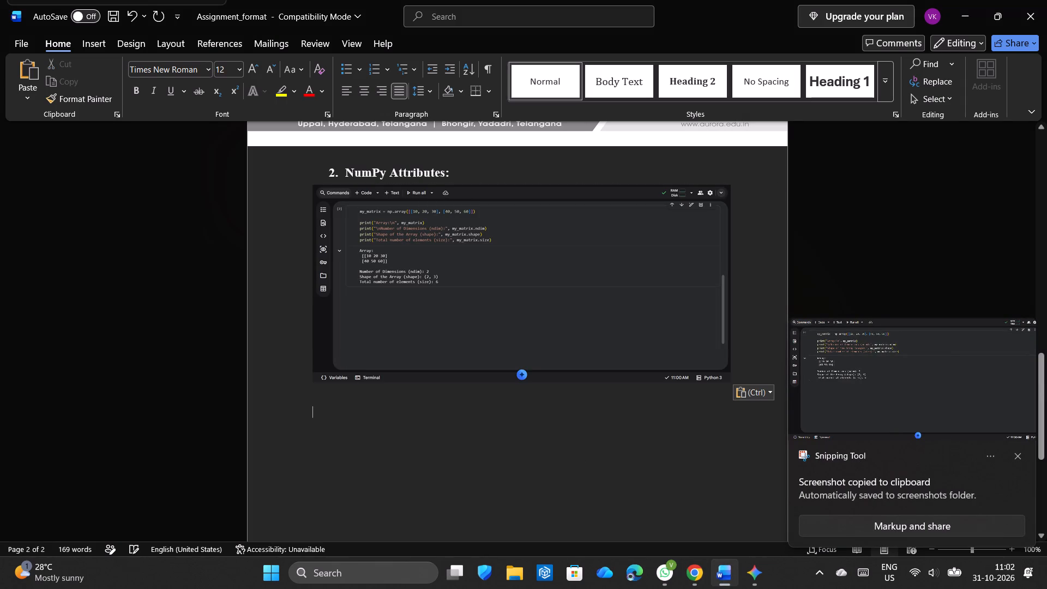
Add a lettered line between the NumPy Attributes heading and its screenshot, using the "SCREEN SHOT:" label copied from the first section.
{"action": "left_click", "coordinate": [308, 361]}
{"action": "key", "text": "Return"}
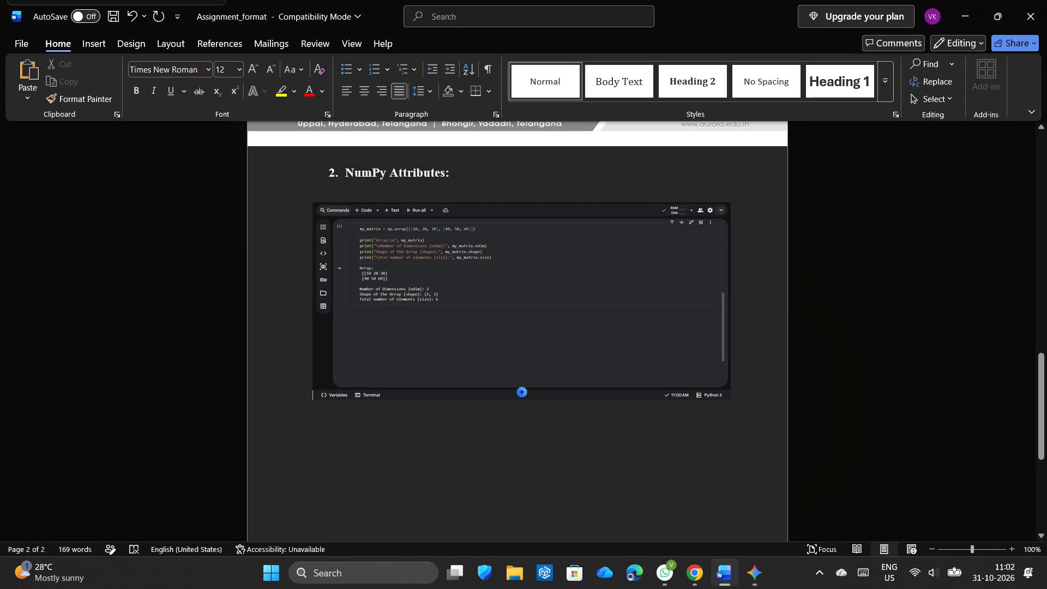
{"action": "left_click", "coordinate": [321, 190]}
{"action": "type", "text": "a."}
{"action": "key", "text": "space"}
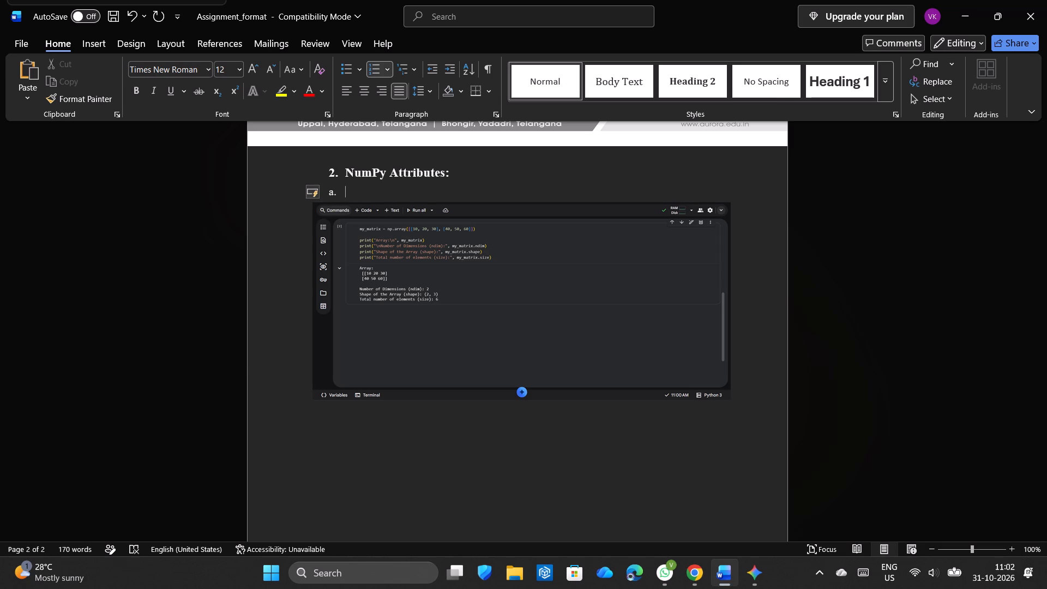
{"action": "type", "text": "sc"}
{"action": "scroll", "coordinate": [467, 274], "scroll_direction": "up", "scroll_amount": 1}
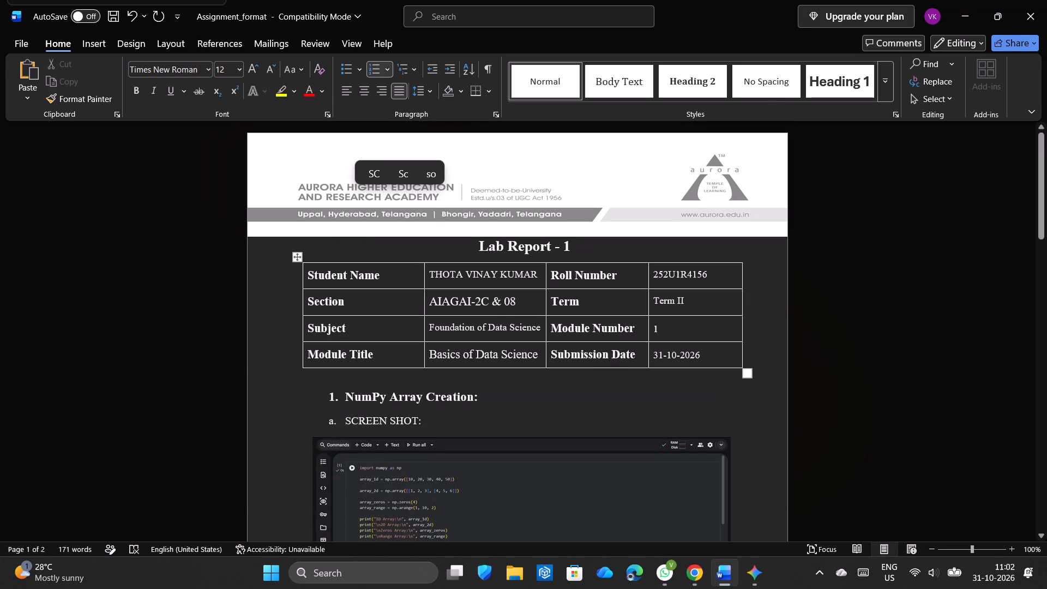
{"action": "left_click_drag", "start_coordinate": [428, 423], "coordinate": [340, 421]}
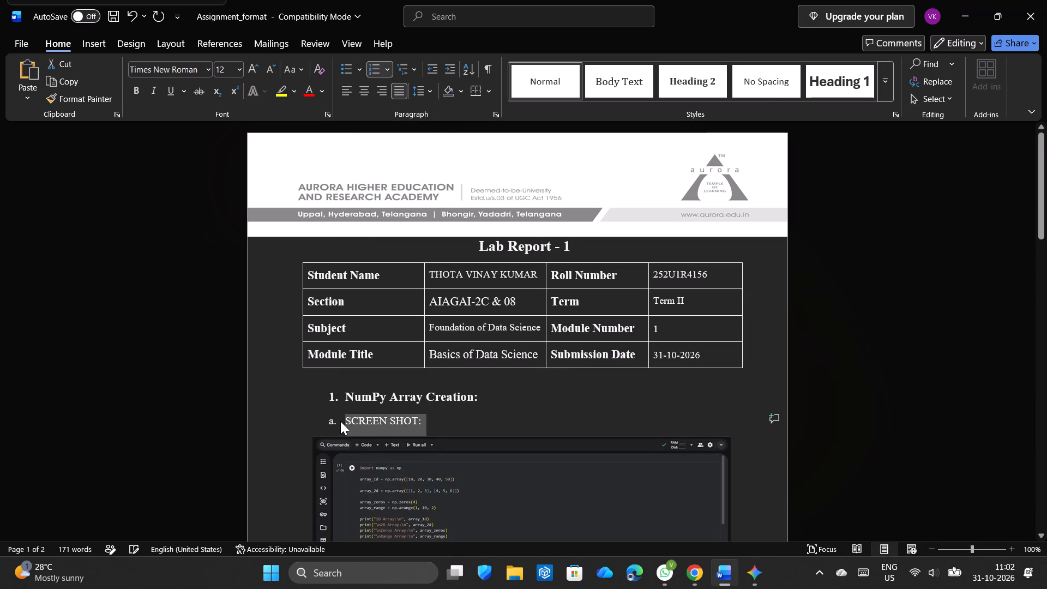
{"action": "key", "text": "ctrl+c"}
{"action": "scroll", "coordinate": [340, 421], "scroll_direction": "down", "scroll_amount": 2}
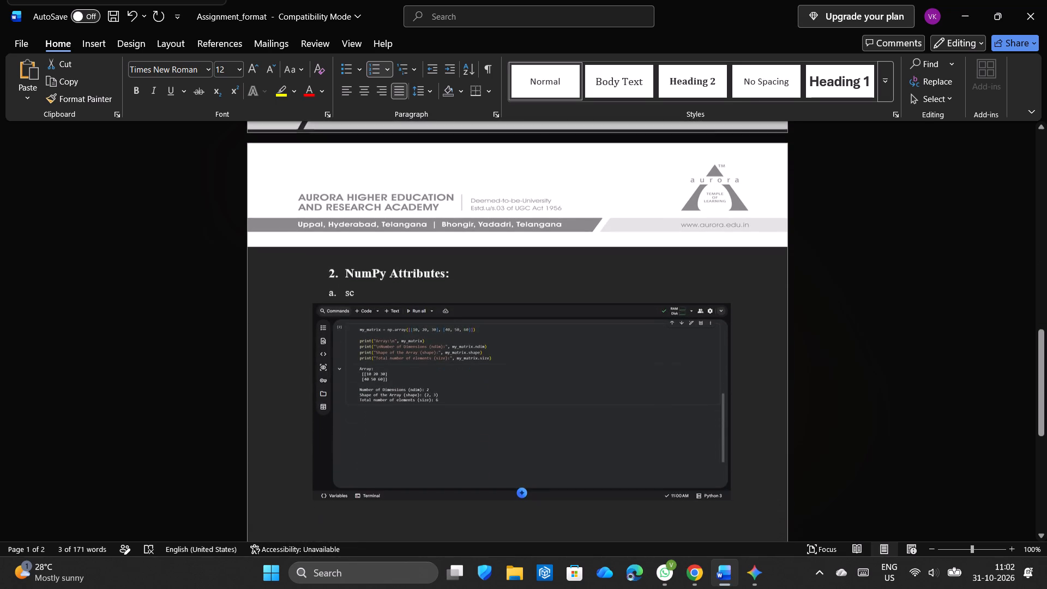
{"action": "left_click_drag", "start_coordinate": [354, 287], "coordinate": [345, 285]}
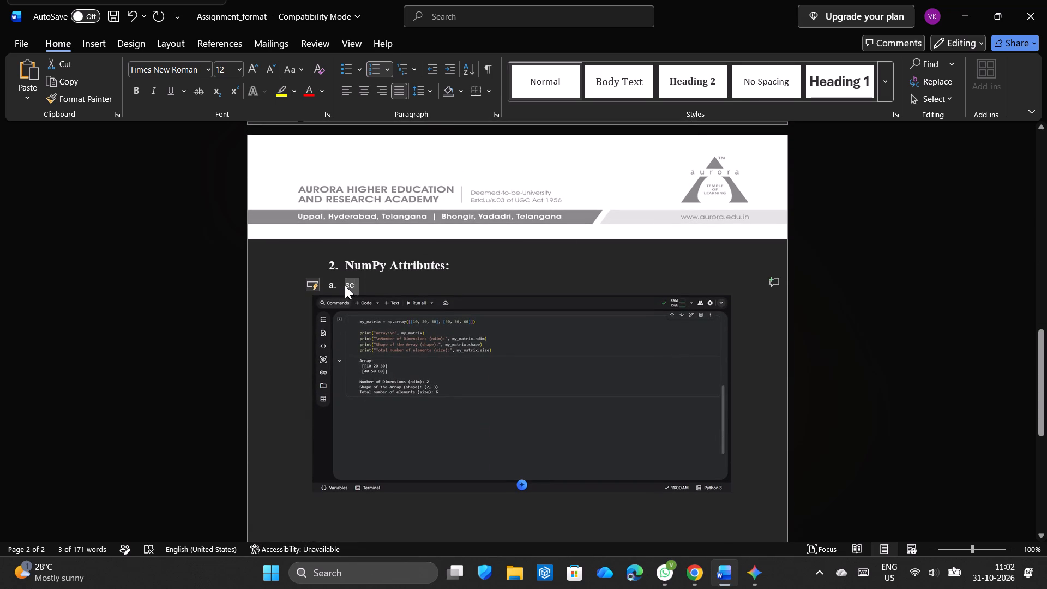
{"action": "key", "text": "ctrl+v"}
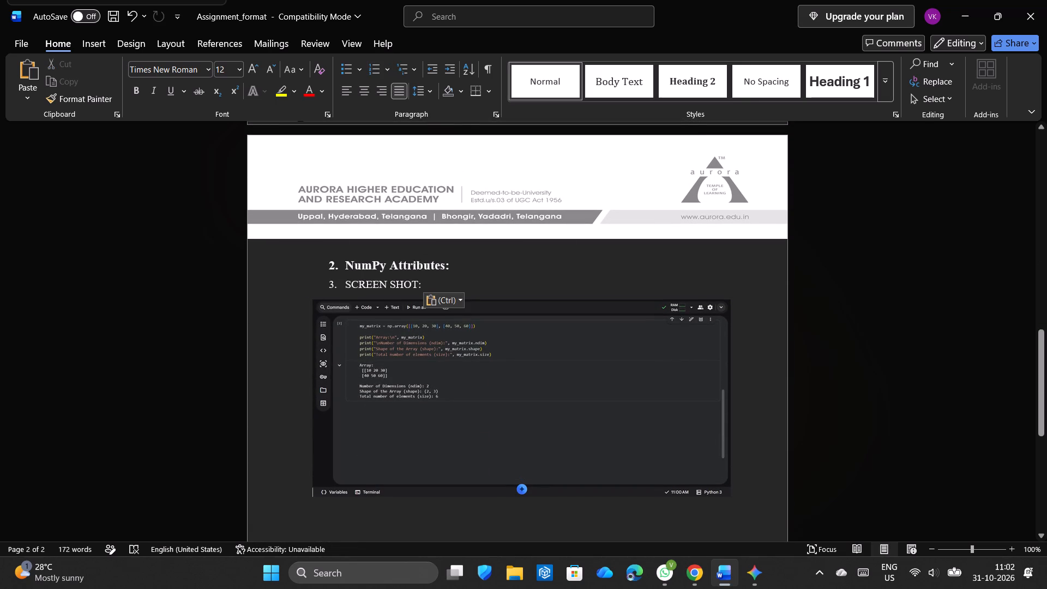
Remove the automatic number from the SCREEN SHOT: line under NumPy Attributes.
{"action": "left_click", "coordinate": [332, 285]}
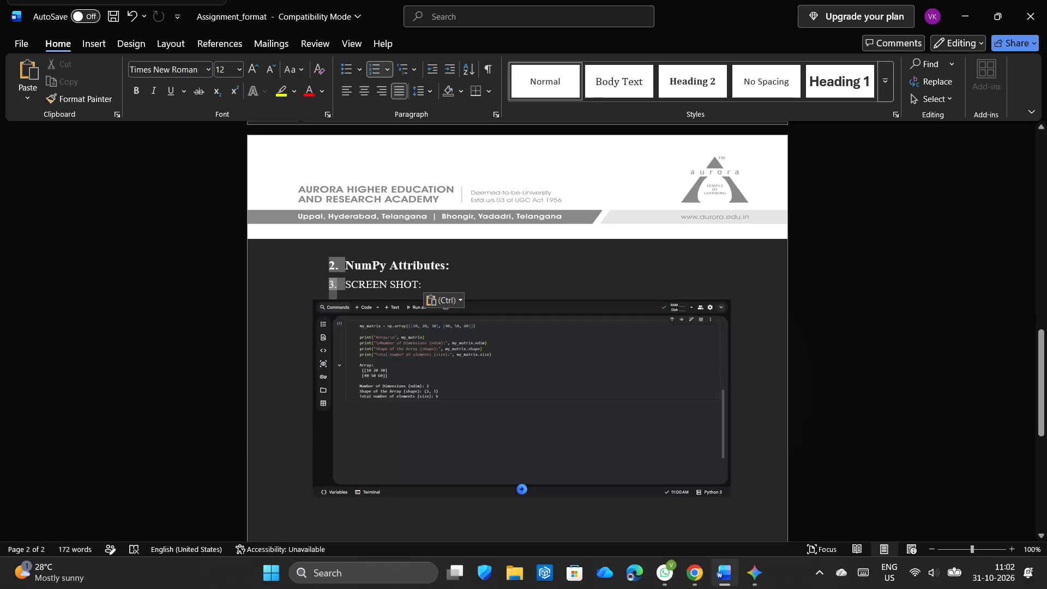
{"action": "left_click", "coordinate": [346, 285]}
{"action": "key", "text": "BackSpace"}
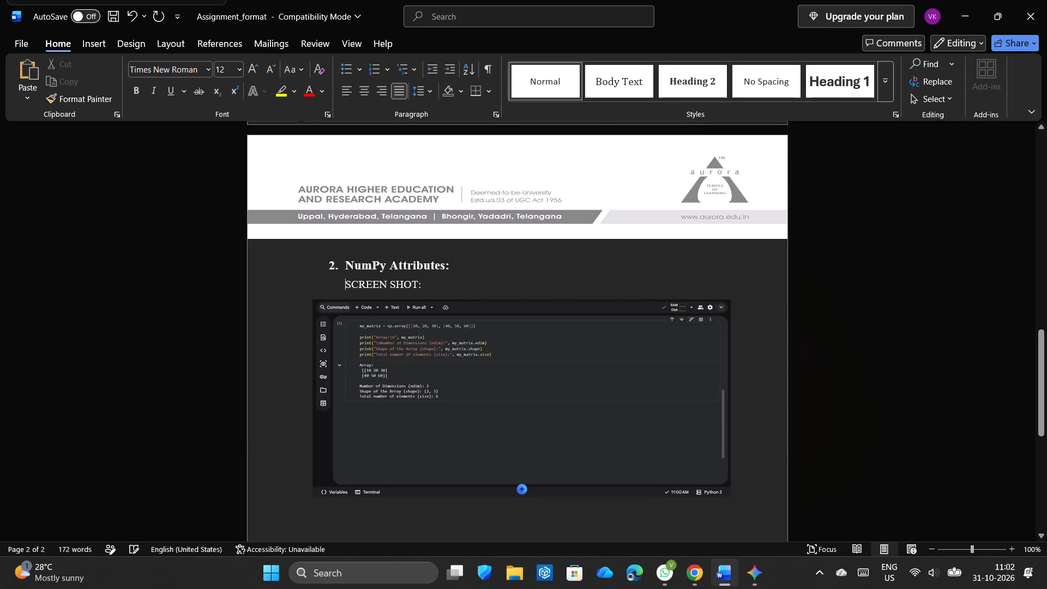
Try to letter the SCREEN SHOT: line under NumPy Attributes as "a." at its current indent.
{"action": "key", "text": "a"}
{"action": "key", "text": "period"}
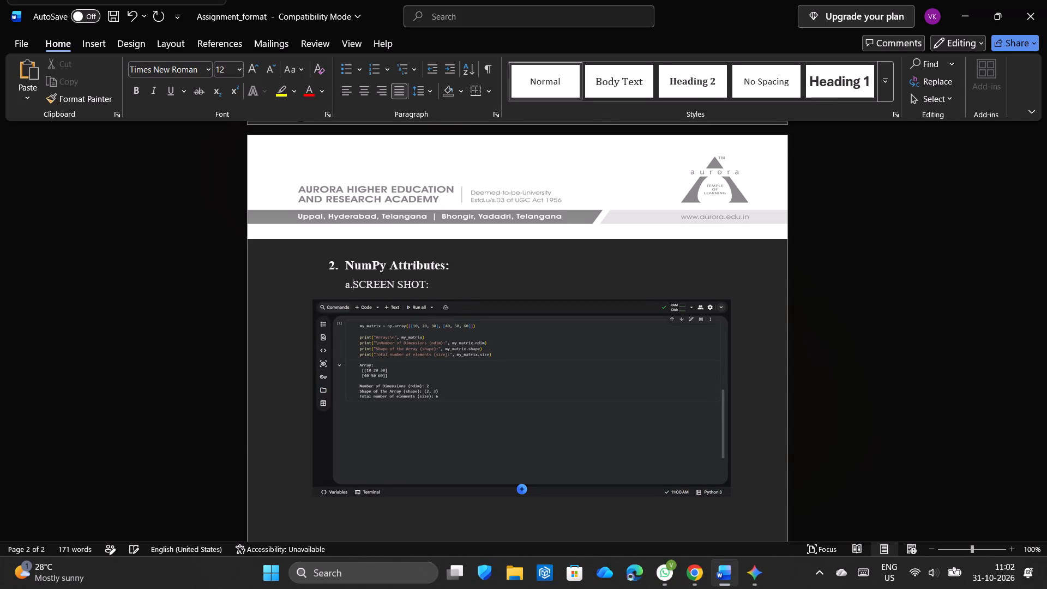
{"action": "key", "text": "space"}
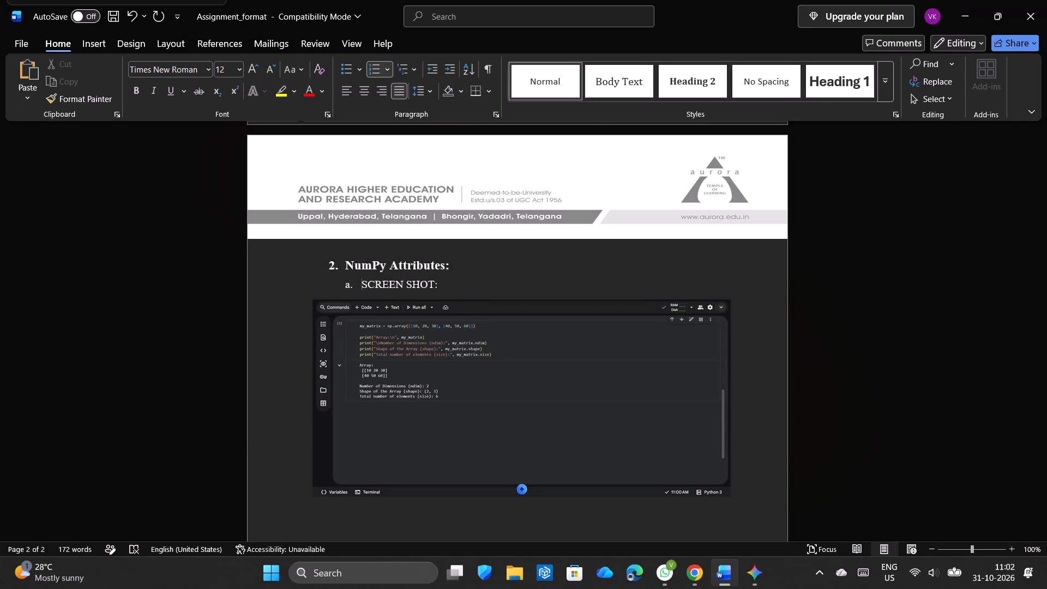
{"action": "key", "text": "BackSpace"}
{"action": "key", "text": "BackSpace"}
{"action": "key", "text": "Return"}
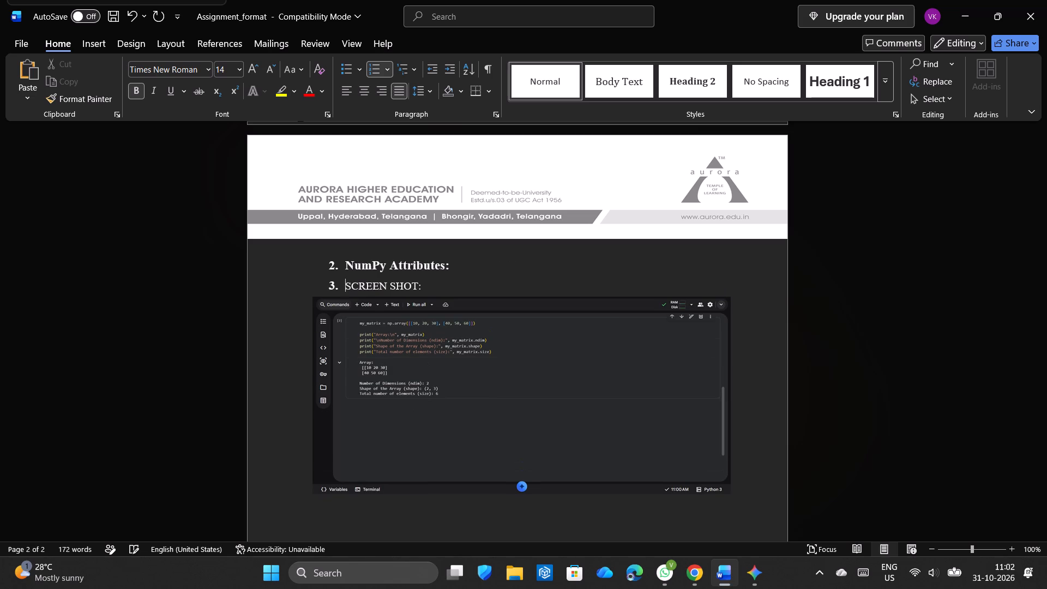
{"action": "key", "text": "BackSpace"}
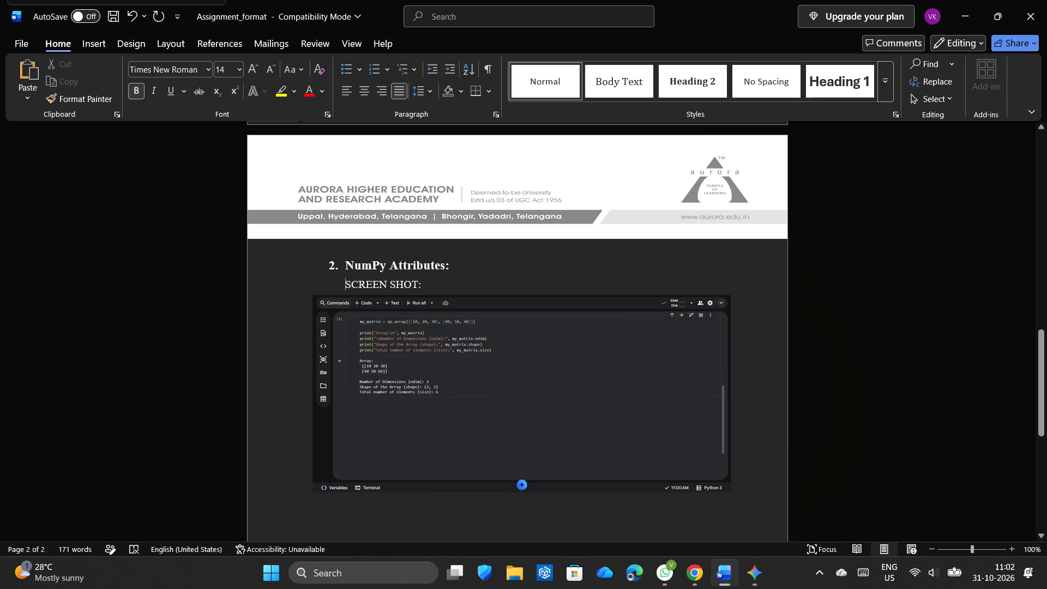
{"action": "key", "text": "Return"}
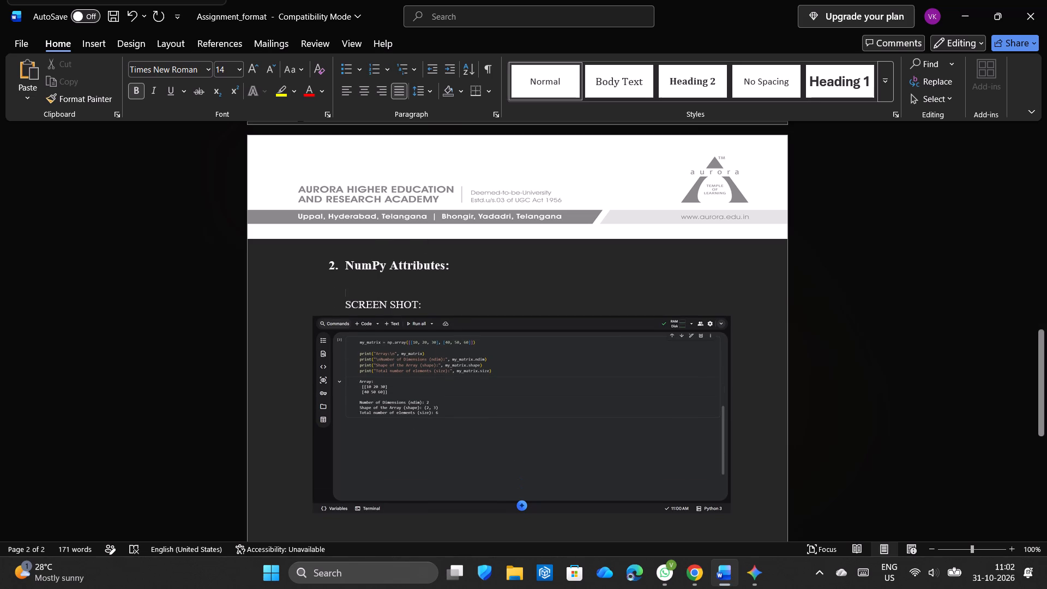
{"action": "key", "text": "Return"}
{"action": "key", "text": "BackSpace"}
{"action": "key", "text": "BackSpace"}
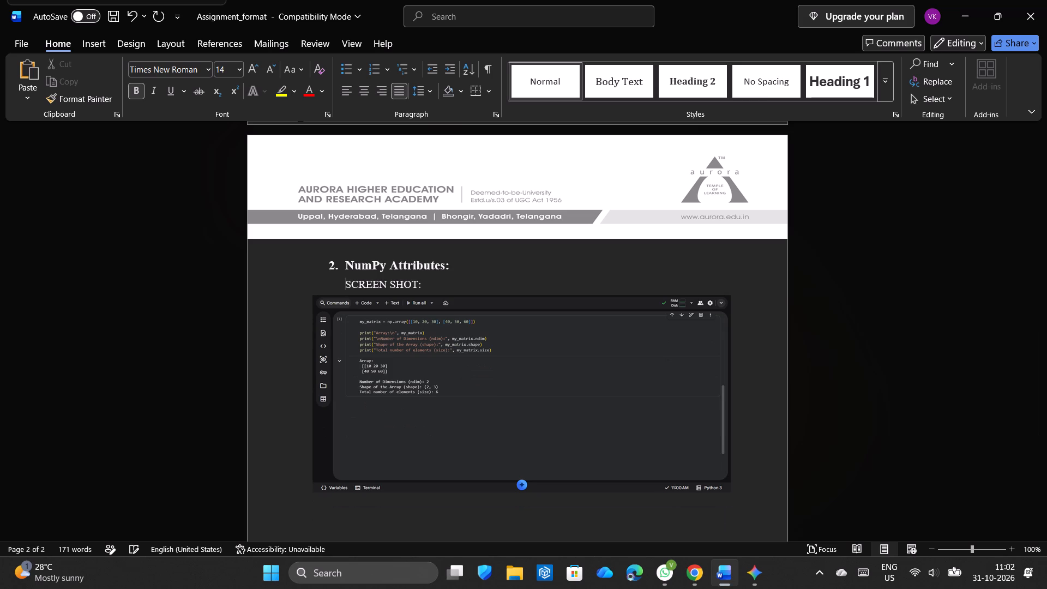
Decrease the indent of the SCREEN SHOT: line under NumPy Attributes and letter it "a.".
{"action": "left_click", "coordinate": [429, 68]}
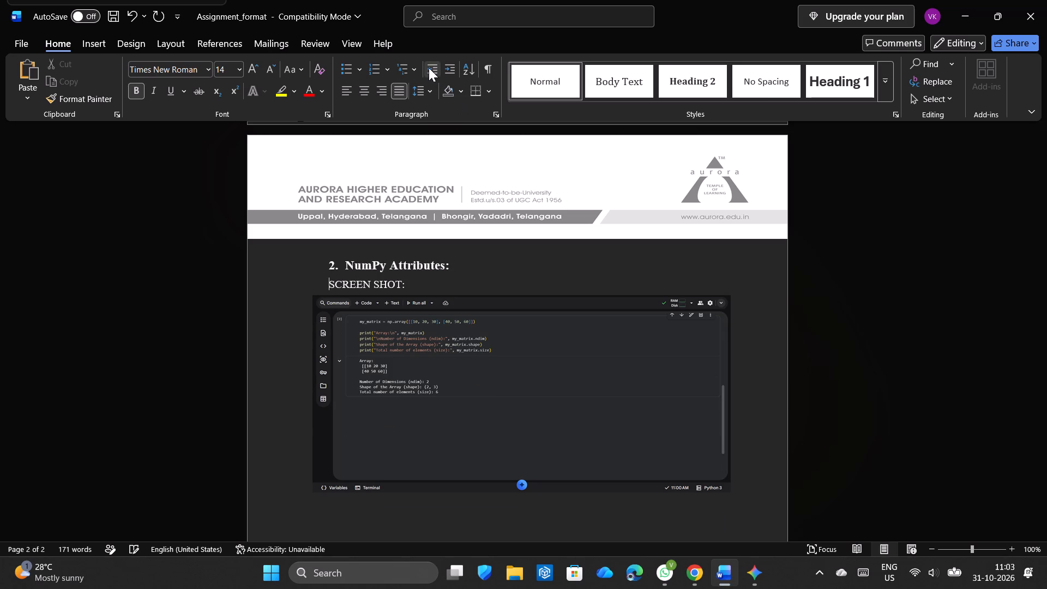
{"action": "type", "text": "a,"}
{"action": "key", "text": "BackSpace"}
{"action": "key", "text": "BackSpace"}
{"action": "type", "text": "a."}
{"action": "key", "text": "space"}
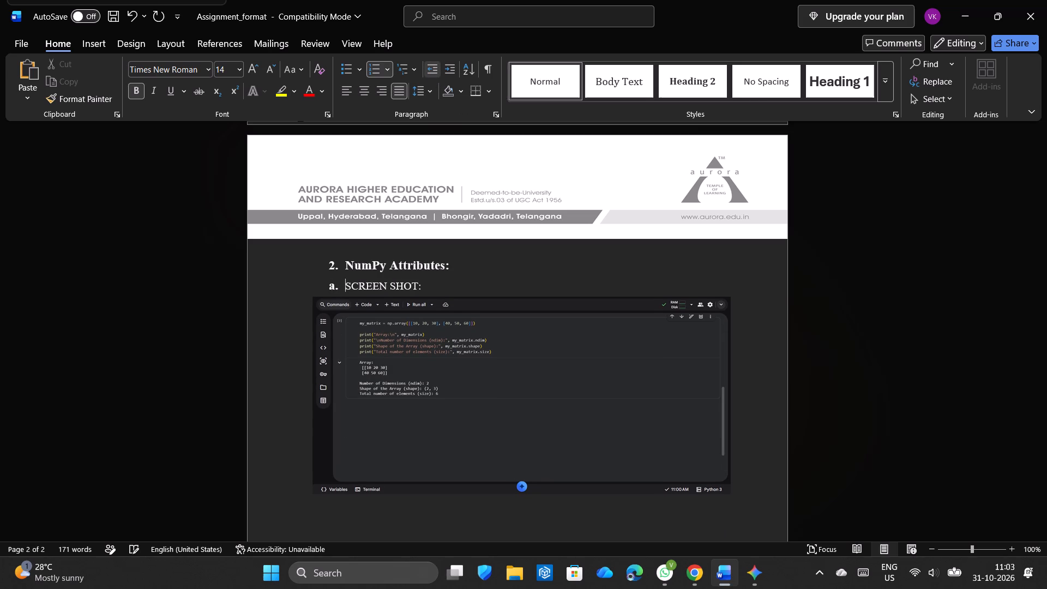
{"action": "left_click", "coordinate": [431, 290]}
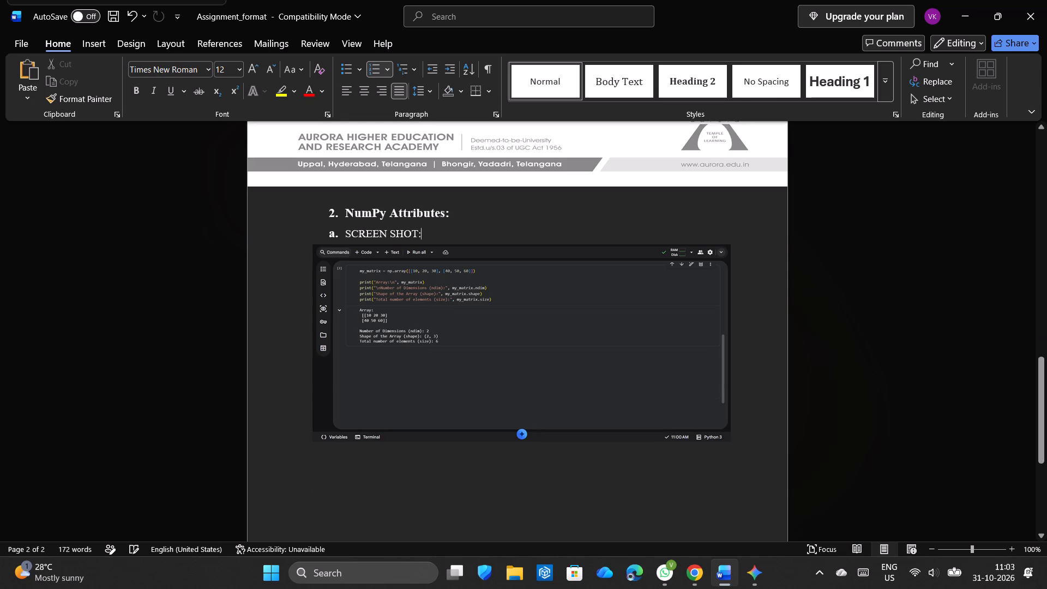
Below the NumPy Attributes screenshot, leave a blank line and start item "b." with the text "expla".
{"action": "left_click", "coordinate": [411, 394]}
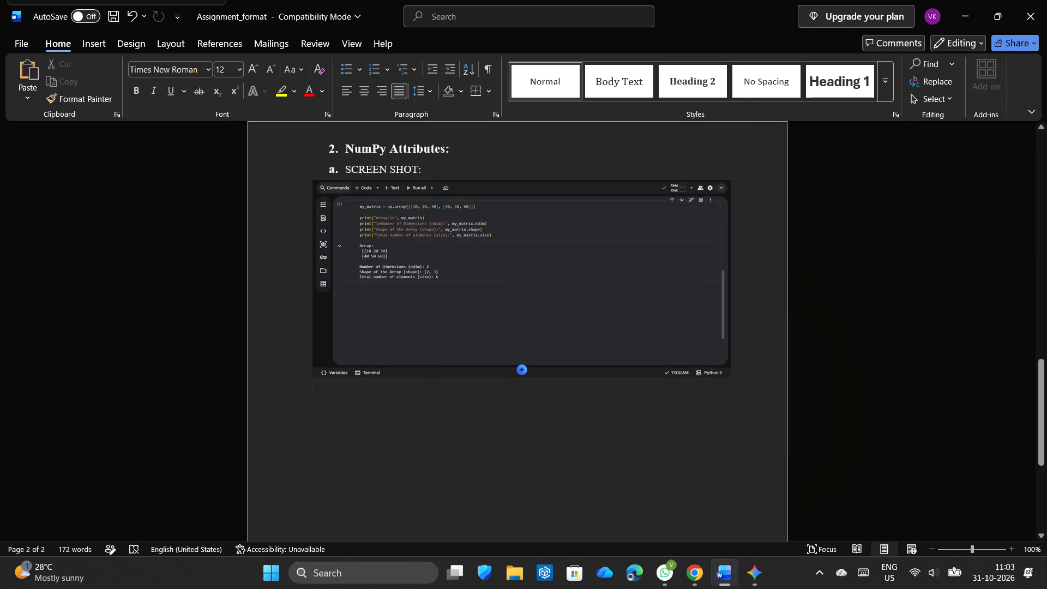
{"action": "key", "text": "Return"}
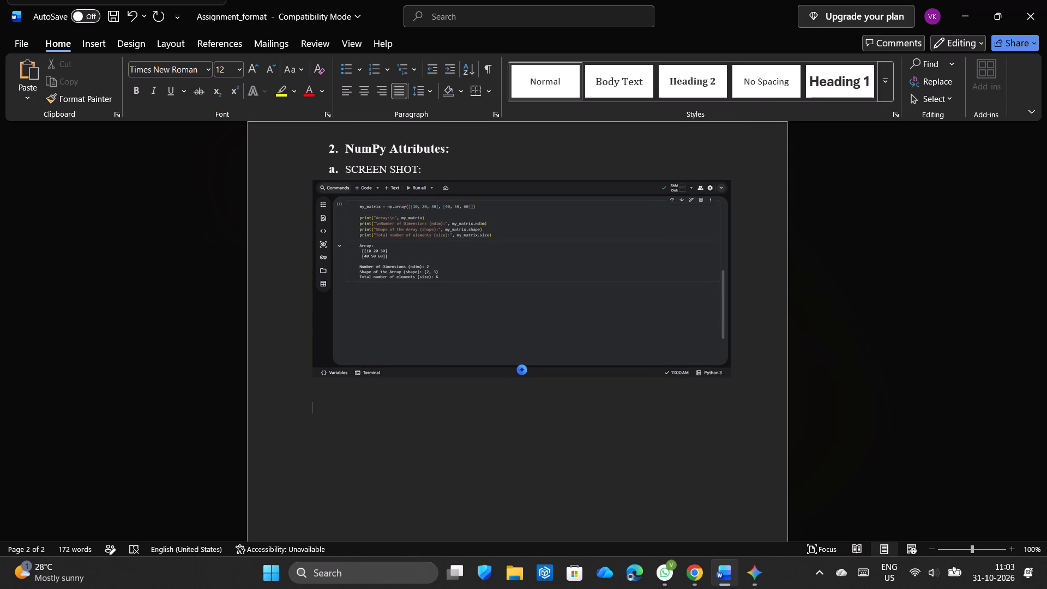
{"action": "type", "text": "b."}
{"action": "key", "text": "space"}
{"action": "type", "text": "expla"}
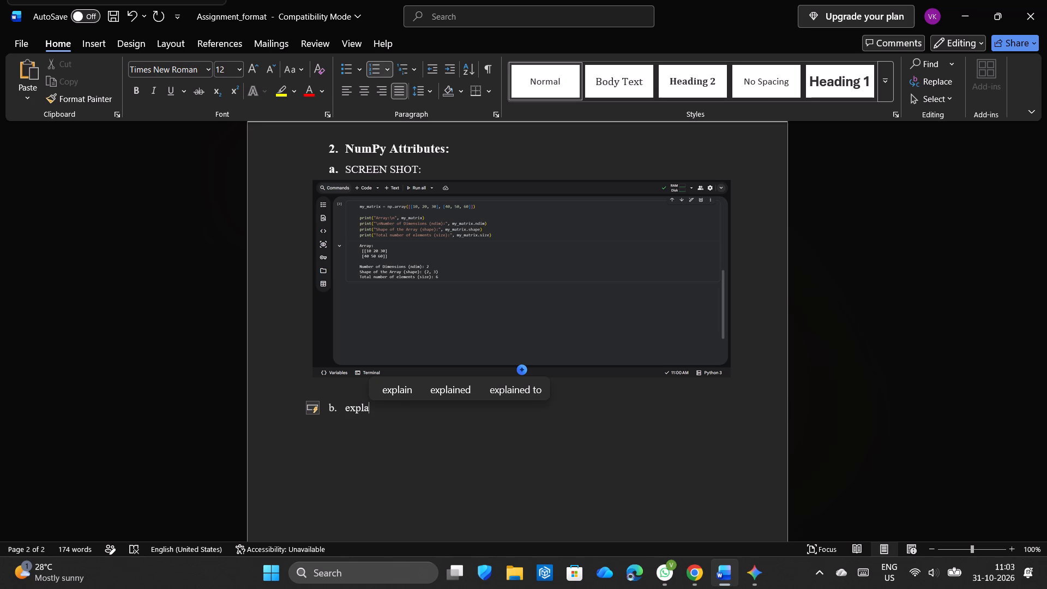
Correct the spelling of item b's label in the NumPy Array Creation section to "Explanation:".
{"action": "scroll", "coordinate": [397, 434], "scroll_direction": "up", "scroll_amount": 1}
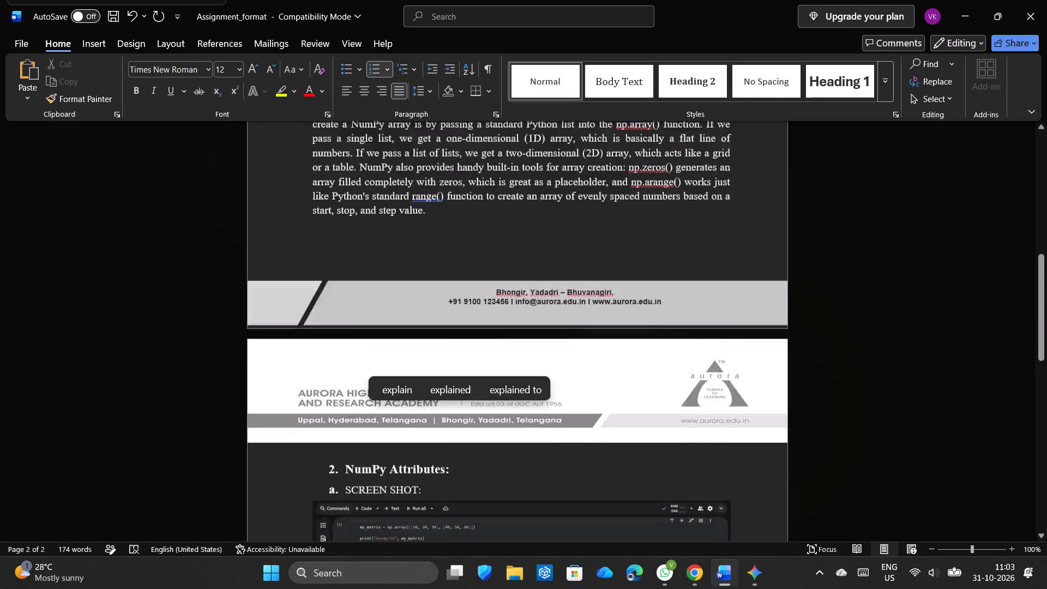
{"action": "scroll", "coordinate": [397, 434], "scroll_direction": "up", "scroll_amount": 2}
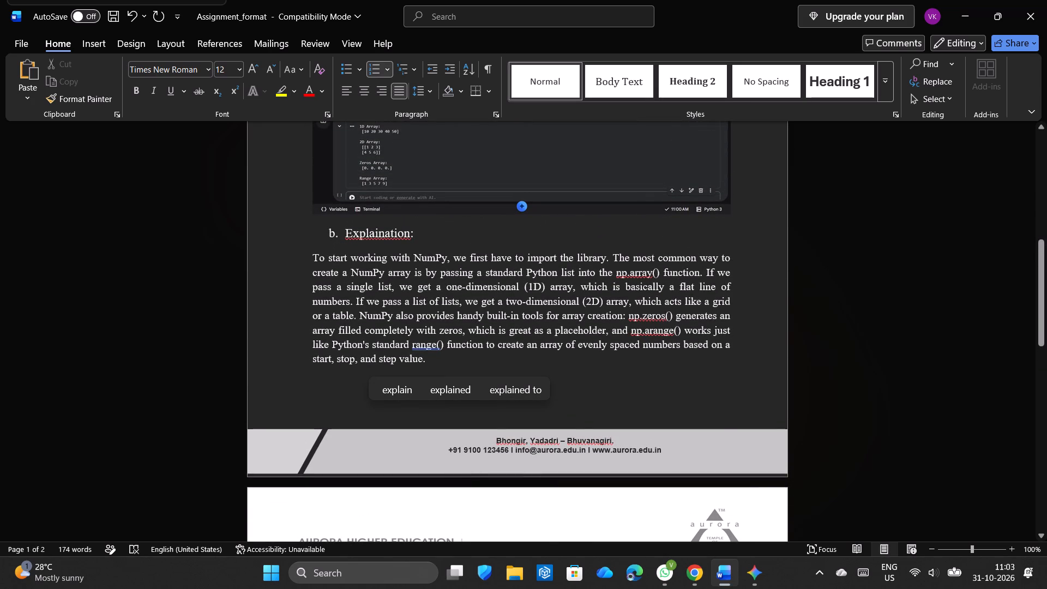
{"action": "left_click", "coordinate": [376, 236]}
{"action": "key", "text": "Delete"}
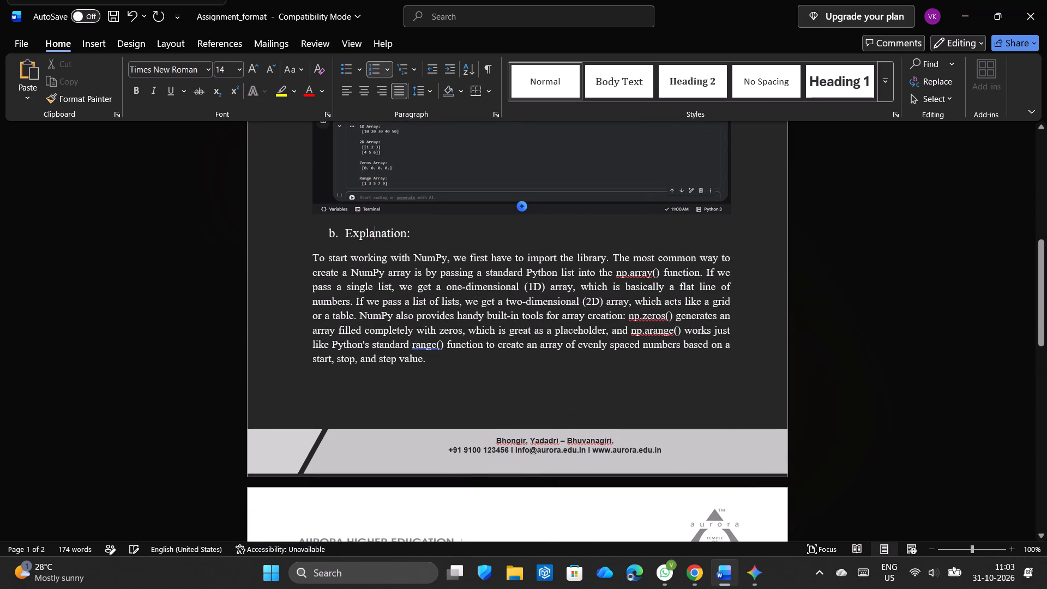
Complete item b's label in the NumPy Attributes section as "explanation".
{"action": "scroll", "coordinate": [376, 236], "scroll_direction": "down", "scroll_amount": 1}
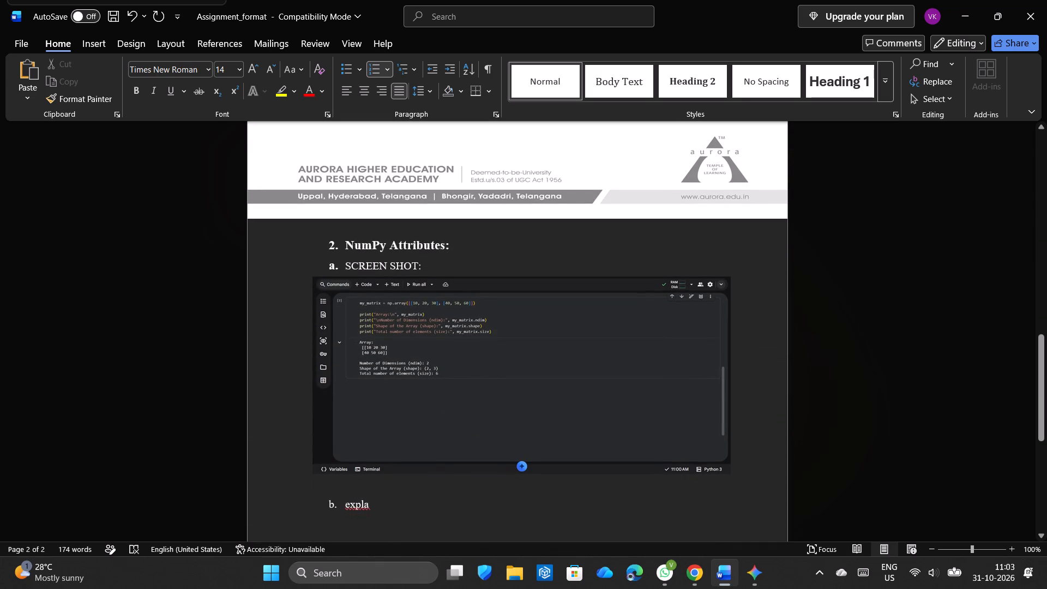
{"action": "left_click", "coordinate": [383, 504]}
{"action": "type", "text": "nation"}
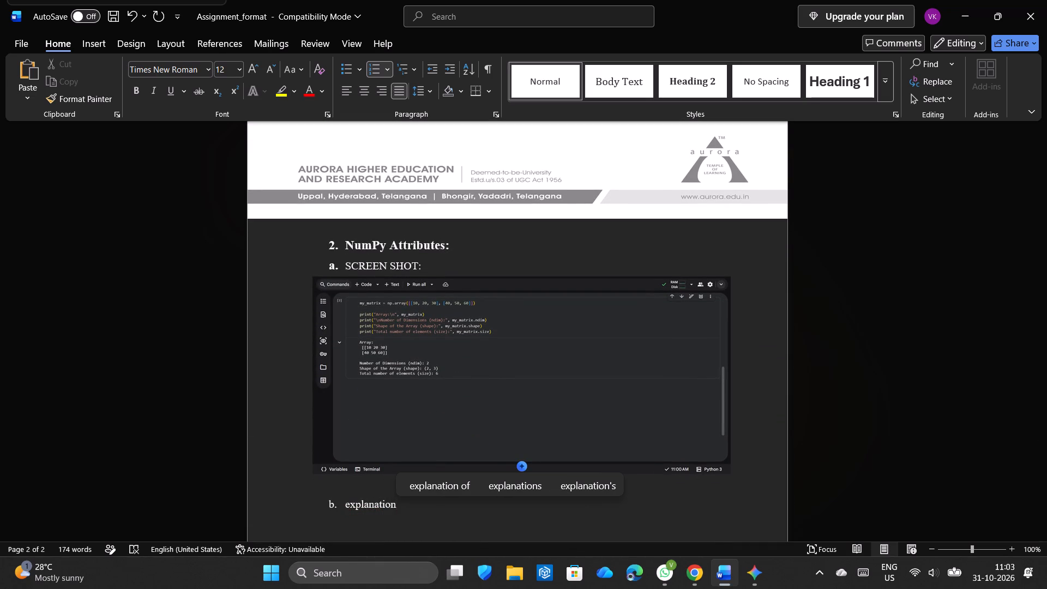
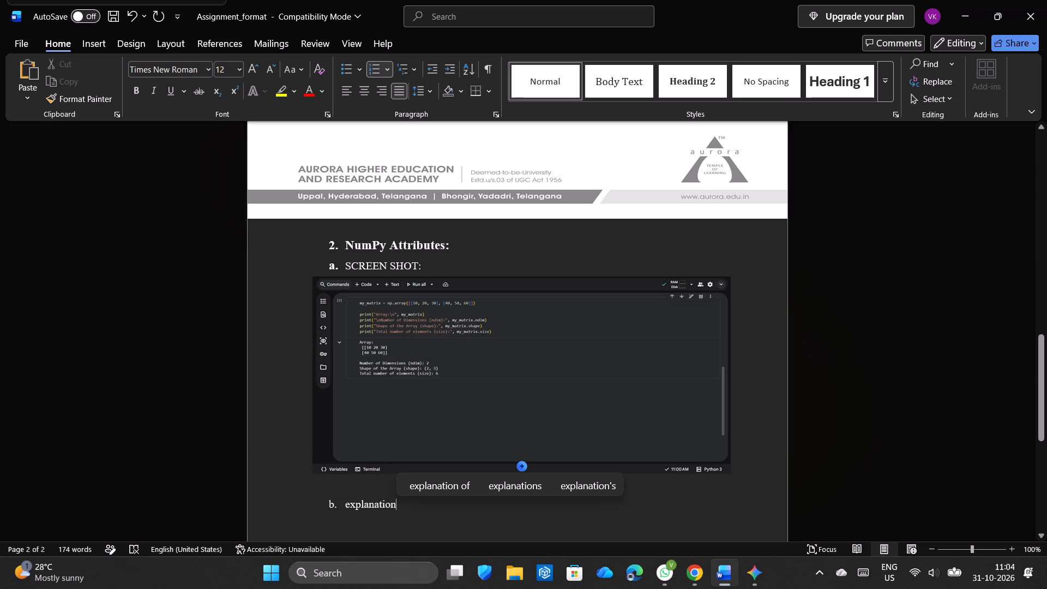
Replace item b's label under the NumPy Attributes screenshot with a copy of the "Explanation:" label from the NumPy Array Creation section.
{"action": "scroll", "coordinate": [572, 398], "scroll_direction": "up", "scroll_amount": 2}
{"action": "scroll", "coordinate": [572, 398], "scroll_direction": "down", "scroll_amount": 1}
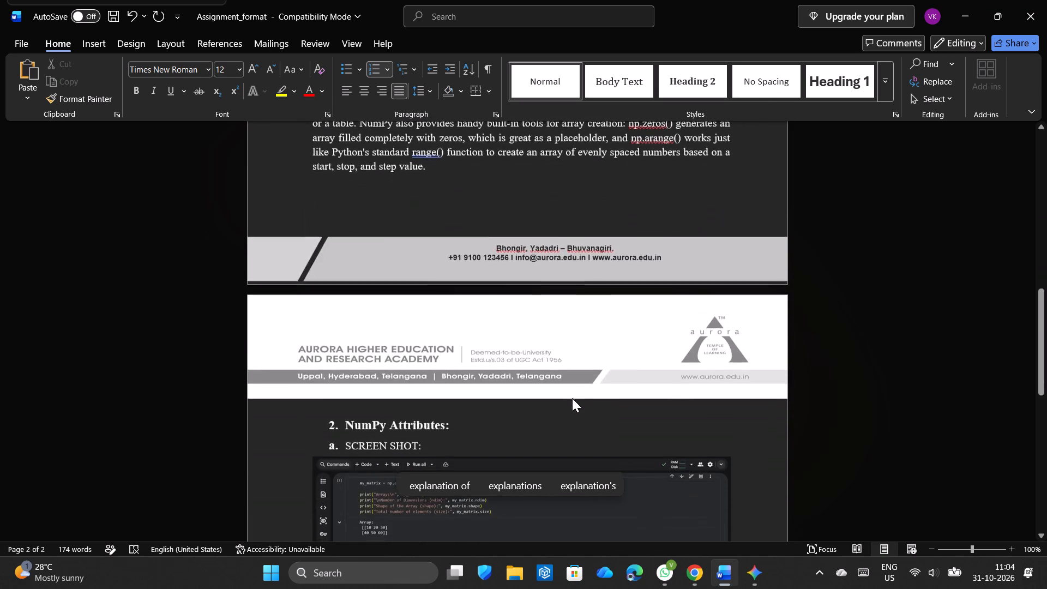
{"action": "scroll", "coordinate": [572, 398], "scroll_direction": "down", "scroll_amount": 1}
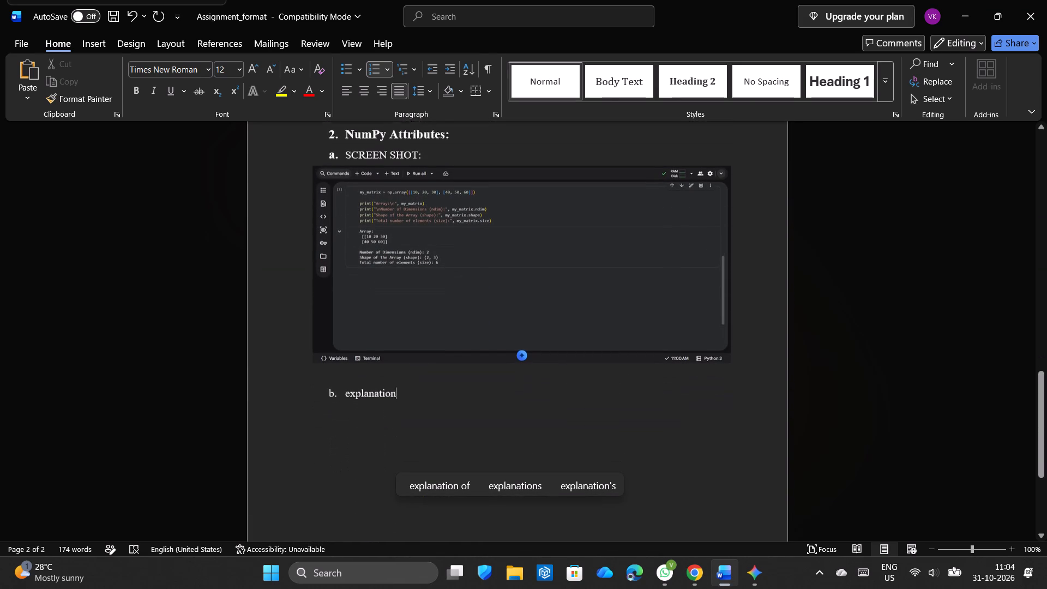
{"action": "scroll", "coordinate": [572, 398], "scroll_direction": "up", "scroll_amount": 1}
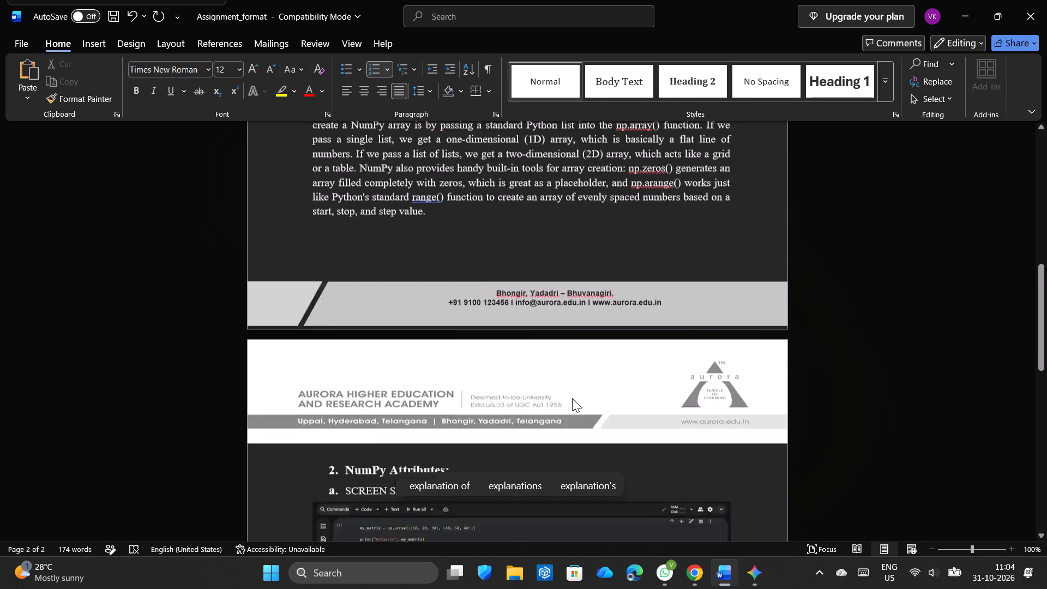
{"action": "scroll", "coordinate": [572, 398], "scroll_direction": "up", "scroll_amount": 1}
{"action": "left_click_drag", "start_coordinate": [430, 203], "coordinate": [383, 194]}
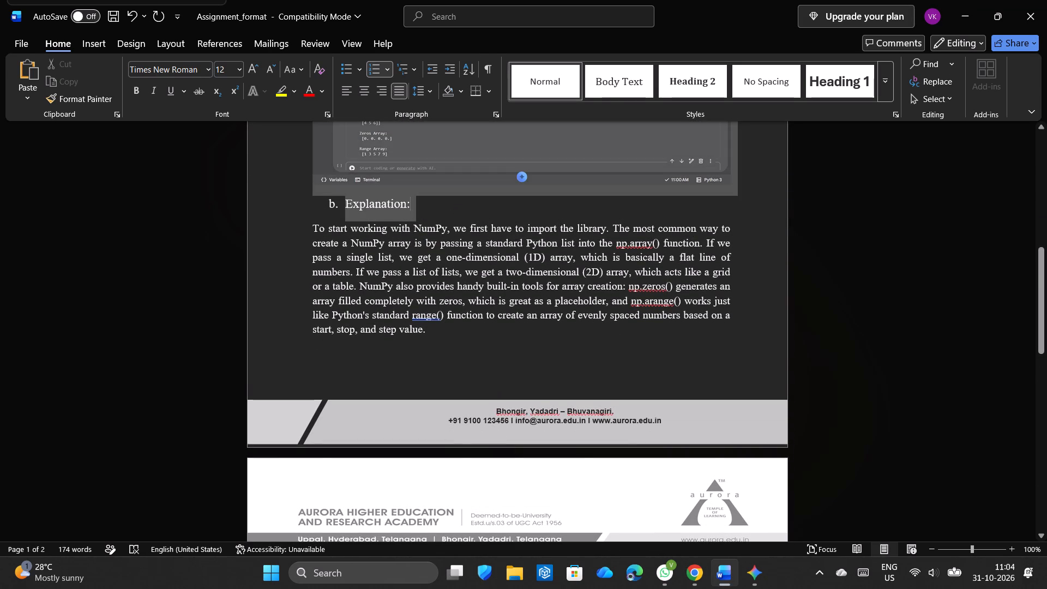
{"action": "left_click_drag", "start_coordinate": [383, 194], "coordinate": [359, 215]}
{"action": "key", "text": "ctrl+c"}
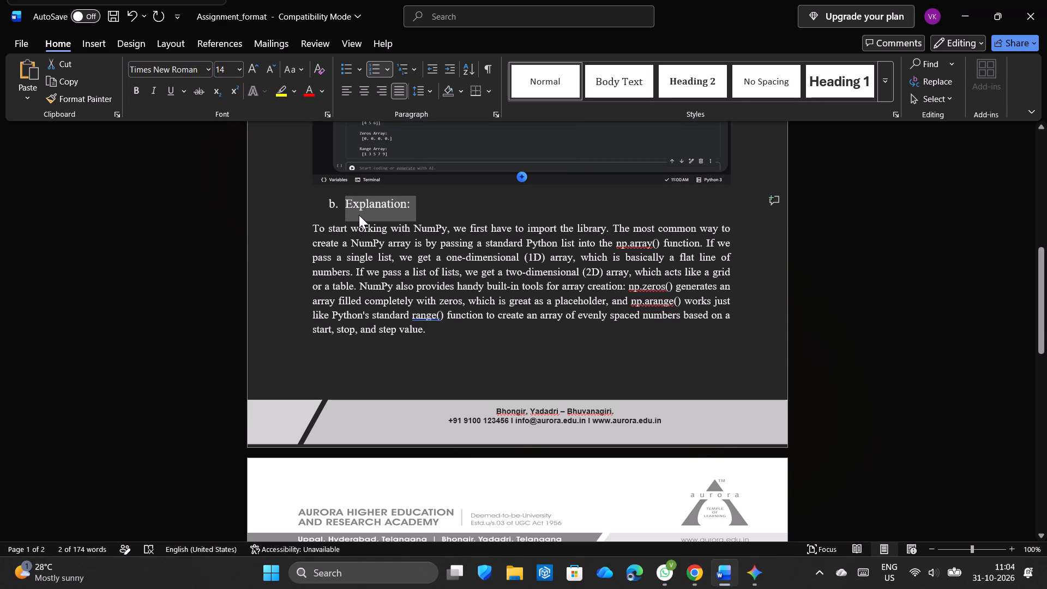
{"action": "scroll", "coordinate": [359, 215], "scroll_direction": "down", "scroll_amount": 1}
{"action": "left_click_drag", "start_coordinate": [401, 401], "coordinate": [332, 393]}
{"action": "key", "text": "ctrl+v"}
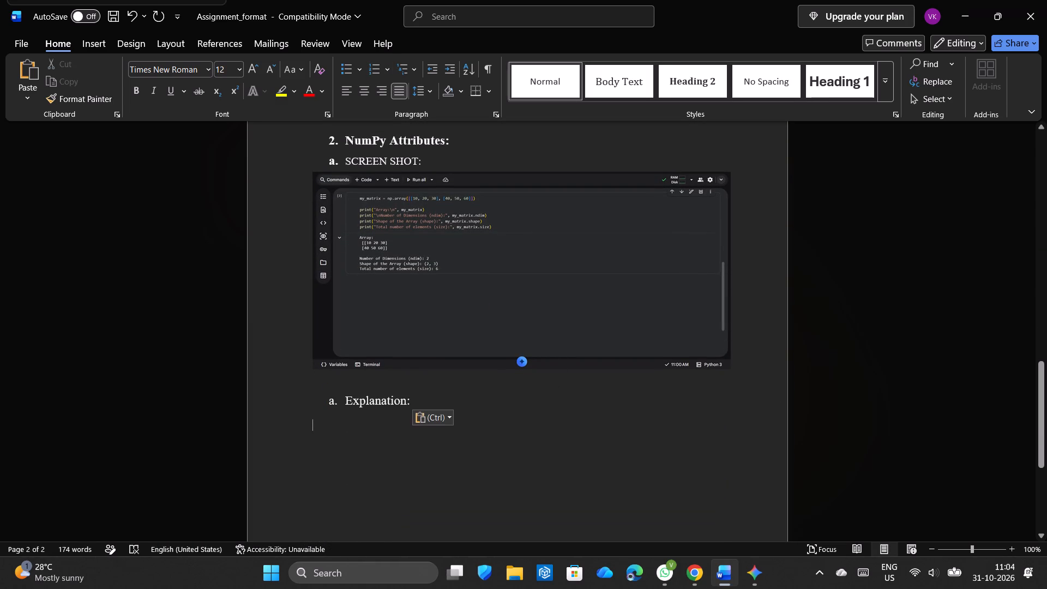
{"action": "scroll", "coordinate": [435, 463], "scroll_direction": "right", "scroll_amount": 1}
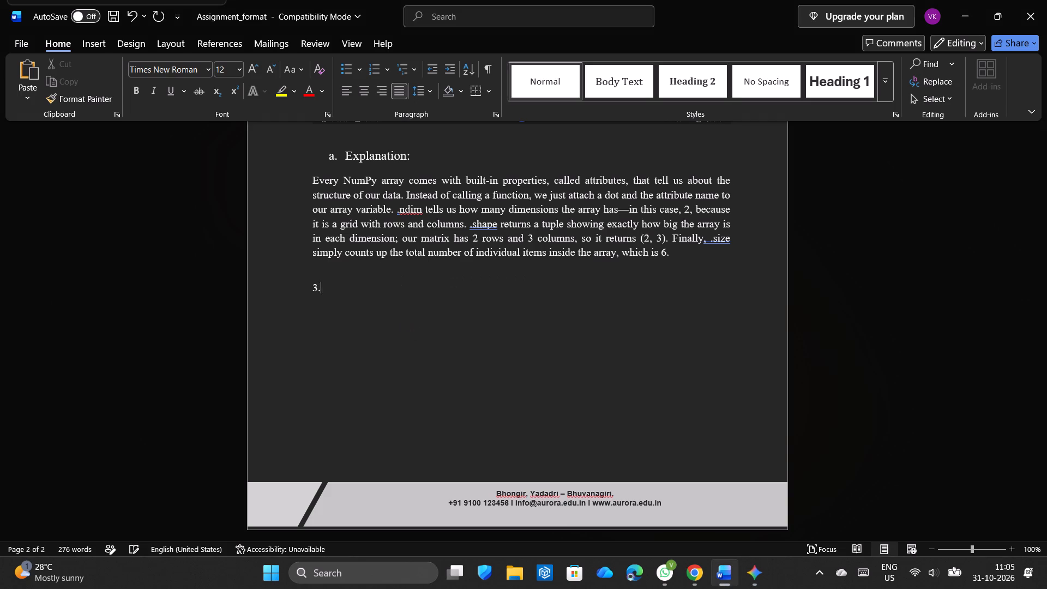
{"action": "key", "text": "space"}
{"action": "key", "text": "ctrl+v"}
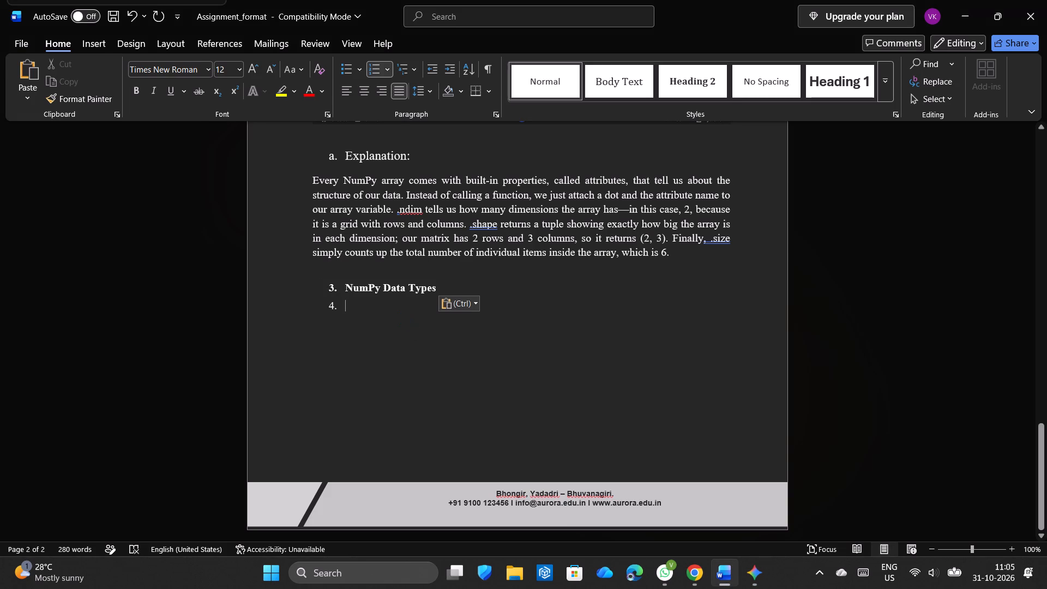
{"action": "key", "text": "BackSpace"}
{"action": "key", "text": "BackSpace"}
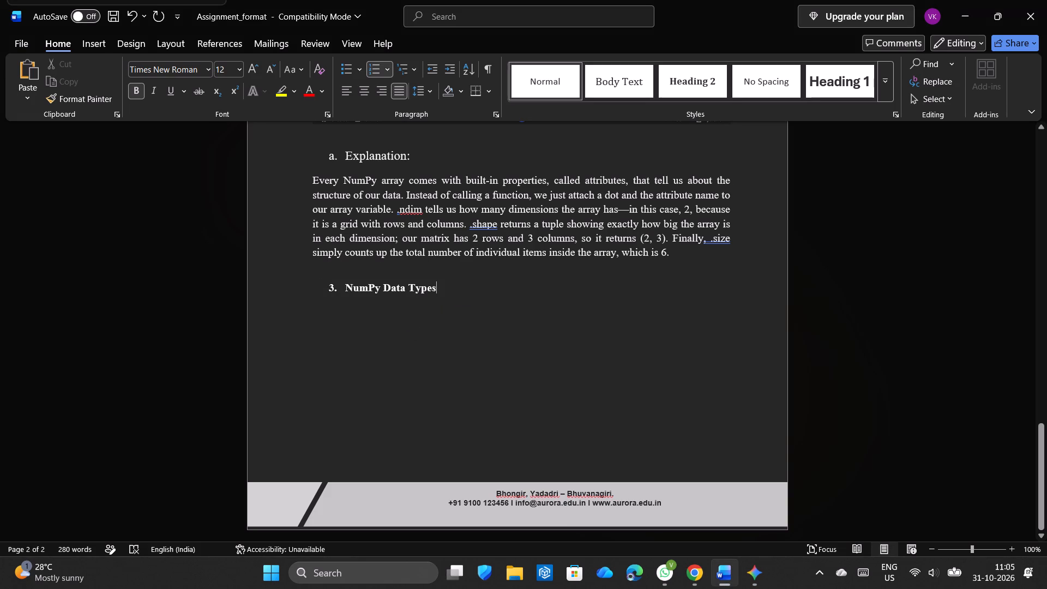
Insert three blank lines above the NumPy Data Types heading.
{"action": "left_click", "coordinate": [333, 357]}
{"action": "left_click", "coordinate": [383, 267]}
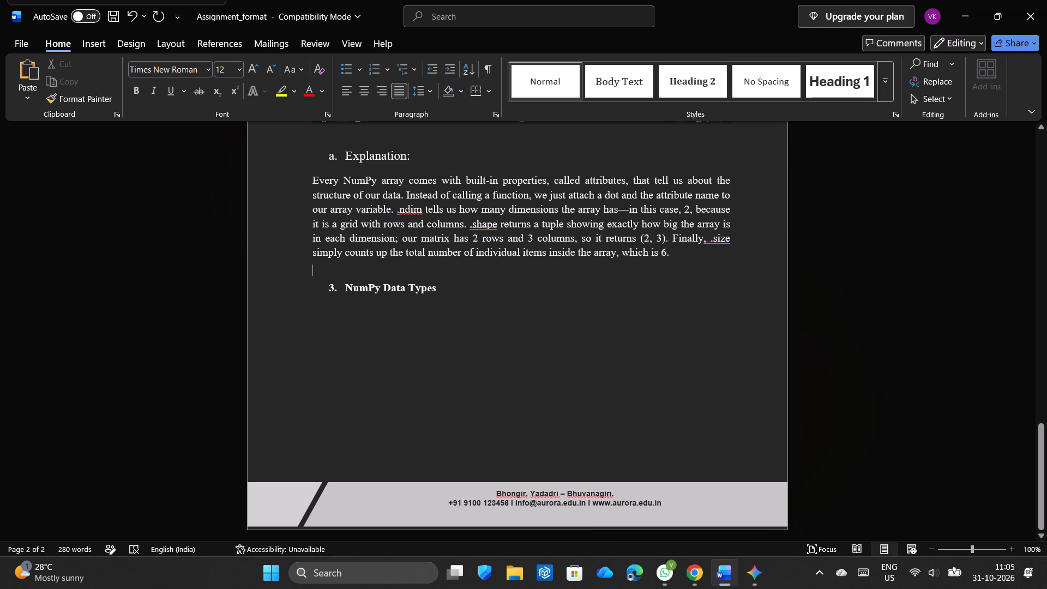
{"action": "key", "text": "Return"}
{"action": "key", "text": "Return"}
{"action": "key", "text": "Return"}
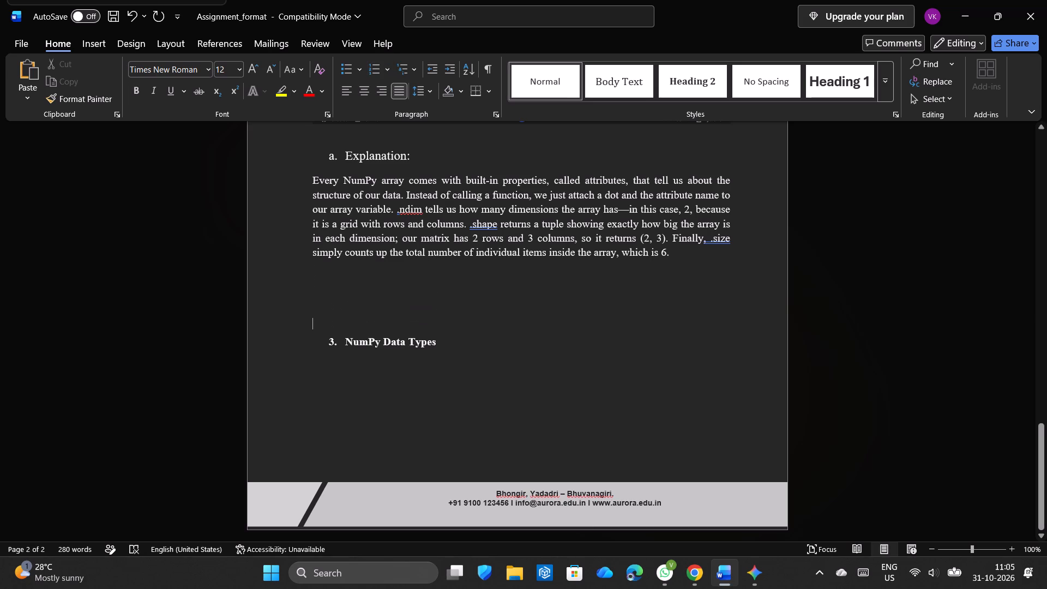
Copy the NumPy Data Types heading, and delete it together with the blank lines above it.
{"action": "left_click_drag", "start_coordinate": [441, 341], "coordinate": [275, 335]}
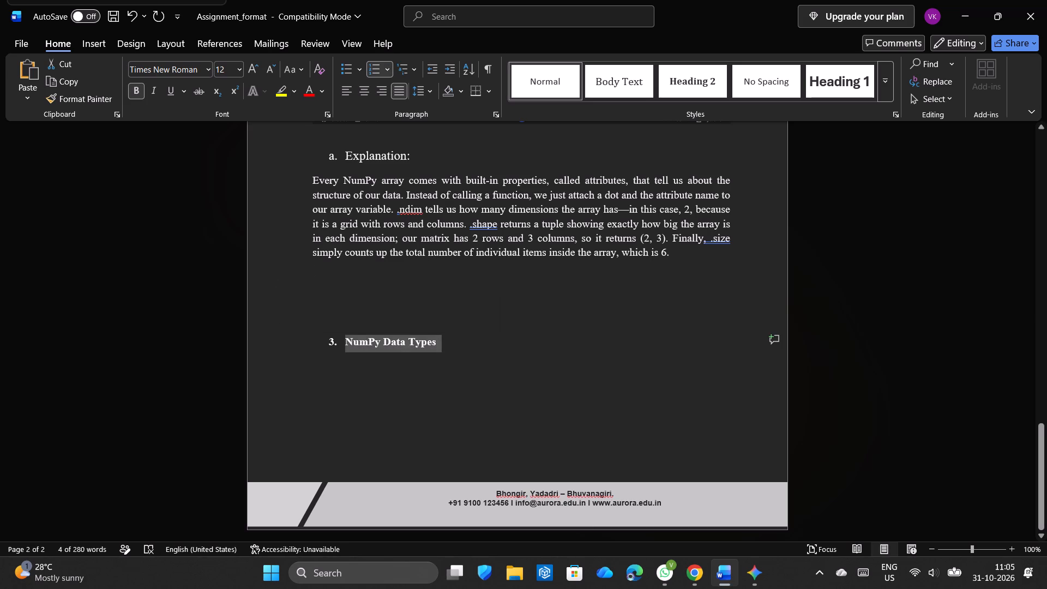
{"action": "key", "text": "ctrl+c"}
{"action": "key", "text": "BackSpace"}
{"action": "key", "text": "BackSpace"}
{"action": "key", "text": "BackSpace"}
{"action": "key", "text": "BackSpace"}
{"action": "key", "text": "BackSpace"}
{"action": "key", "text": "BackSpace"}
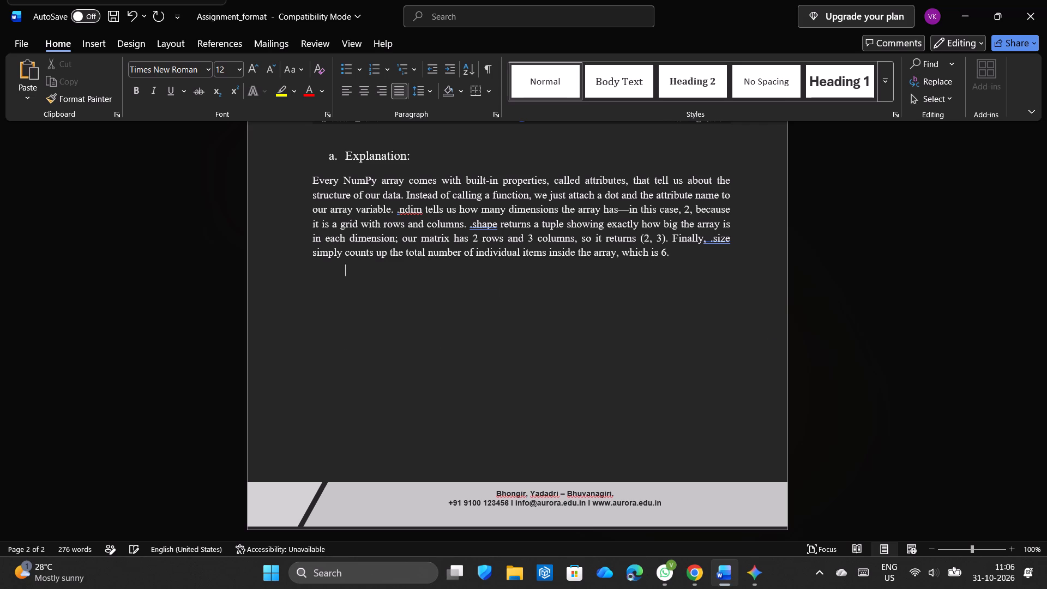
{"action": "key", "text": "BackSpace"}
Add six blank lines below the NumPy Attributes explanation paragraph.
{"action": "key", "text": "Return"}
{"action": "key", "text": "Return"}
{"action": "key", "text": "Return"}
{"action": "key", "text": "Return"}
{"action": "key", "text": "Return"}
{"action": "key", "text": "Return"}
Start a "3." list item on the second blank line, paste the copied NumPy Data Types heading, and remove the empty item after it.
{"action": "key", "text": "Up"}
{"action": "key", "text": "Up"}
{"action": "key", "text": "Up"}
{"action": "key", "text": "Up"}
{"action": "type", "text": "3."}
{"action": "key", "text": "space"}
{"action": "key", "text": "ctrl+v"}
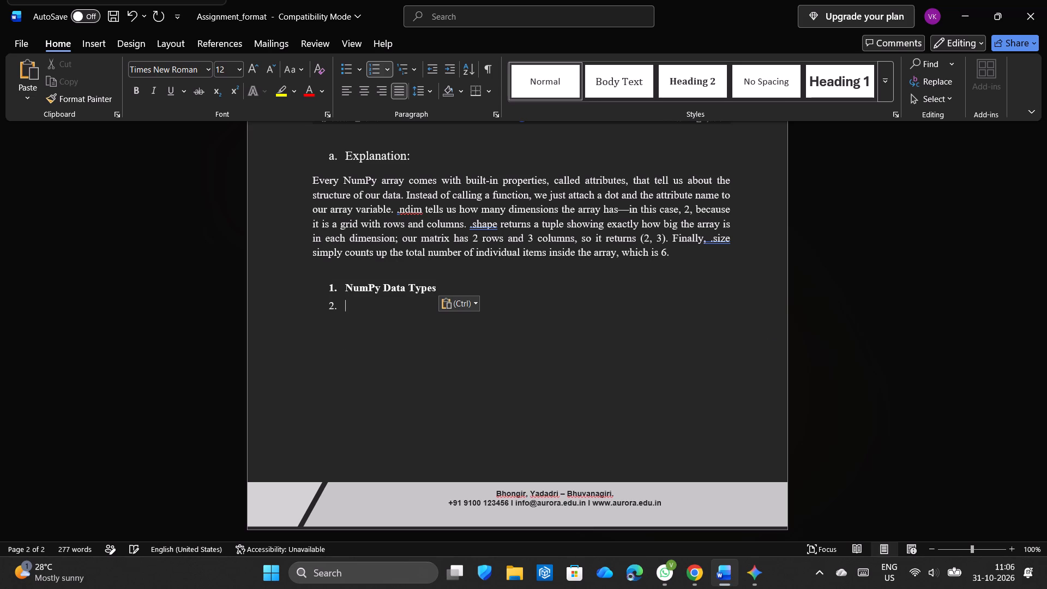
{"action": "key", "text": "BackSpace"}
{"action": "key", "text": "BackSpace"}
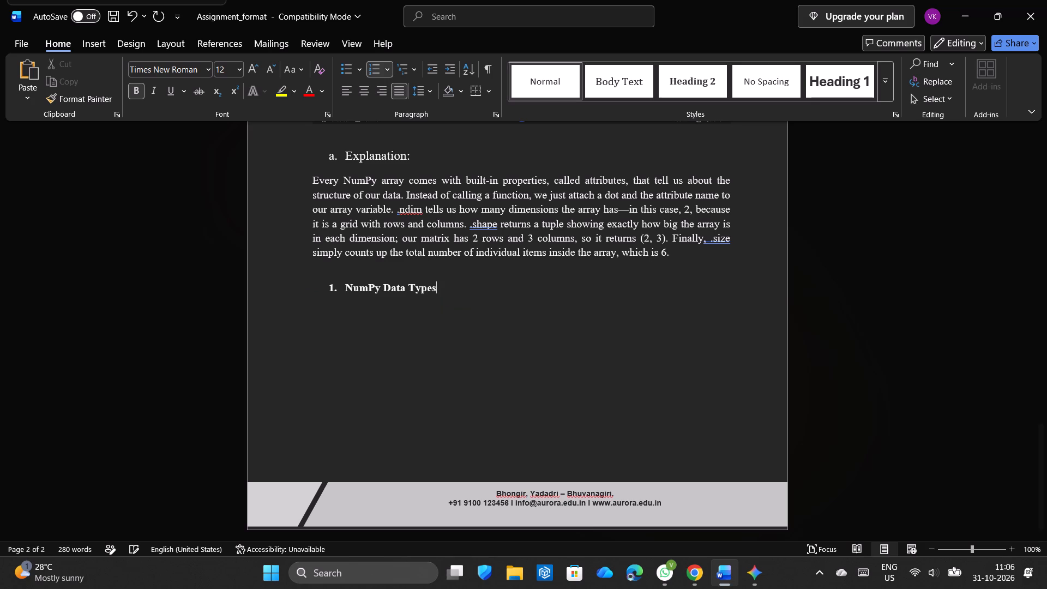
Change the list number of the NumPy Data Types heading to "3.".
{"action": "scroll", "coordinate": [359, 320], "scroll_direction": "right", "scroll_amount": 1}
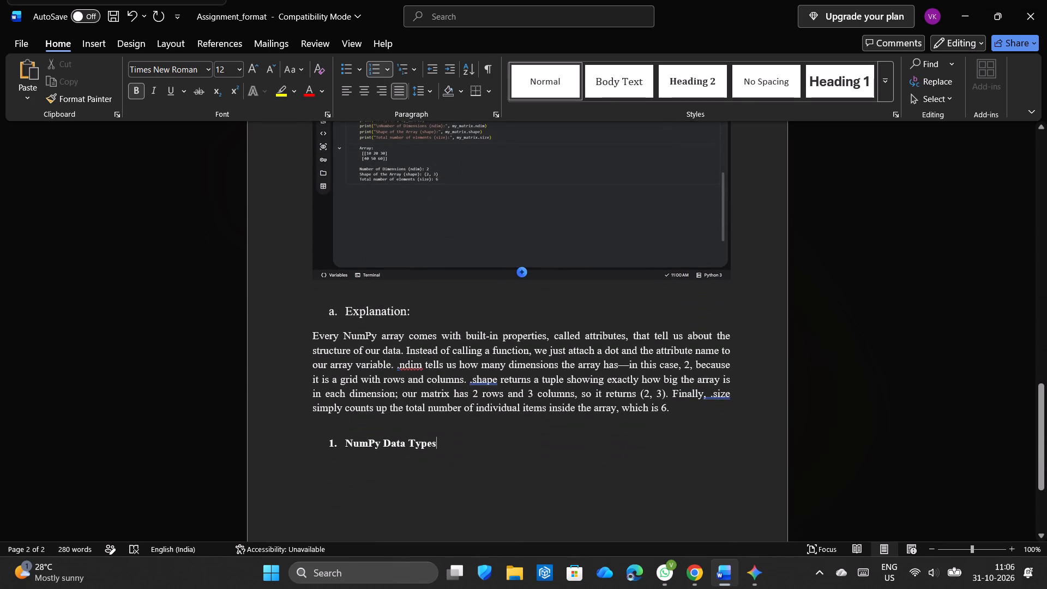
{"action": "left_click", "coordinate": [335, 442]}
{"action": "key", "text": "3"}
{"action": "type", "text": "."}
{"action": "key", "text": "space"}
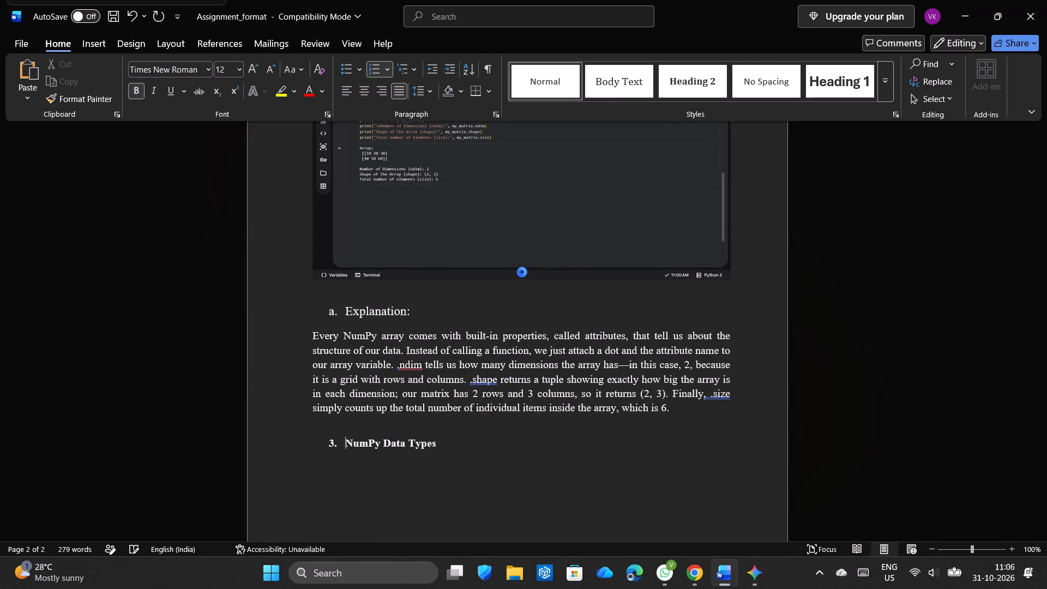
Increase the NumPy Data Types heading to font size 14 and add a colon at its end.
{"action": "scroll", "coordinate": [413, 476], "scroll_direction": "right", "scroll_amount": 1}
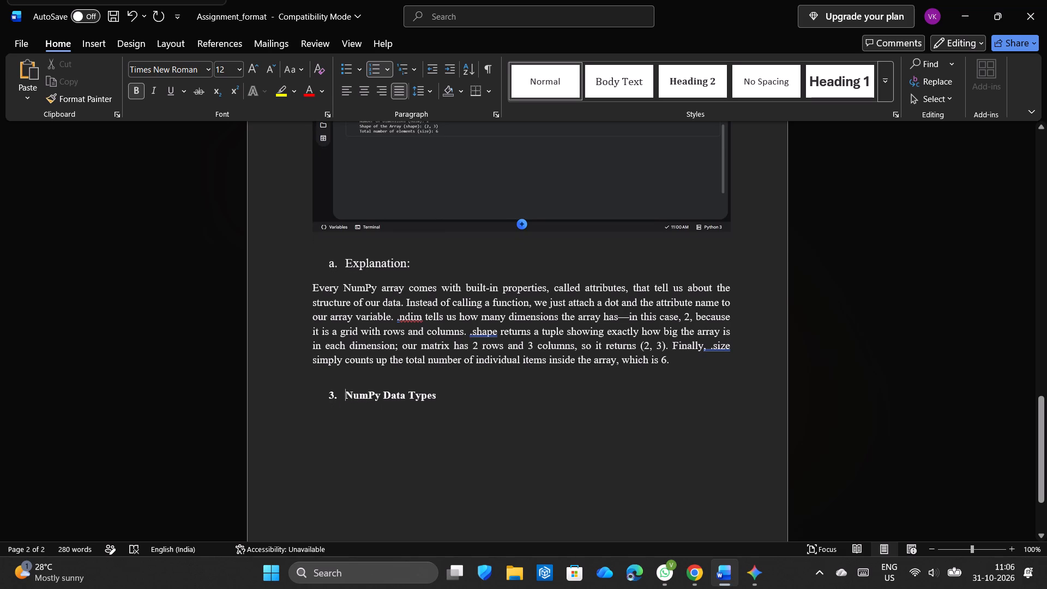
{"action": "left_click_drag", "start_coordinate": [467, 395], "coordinate": [322, 387]}
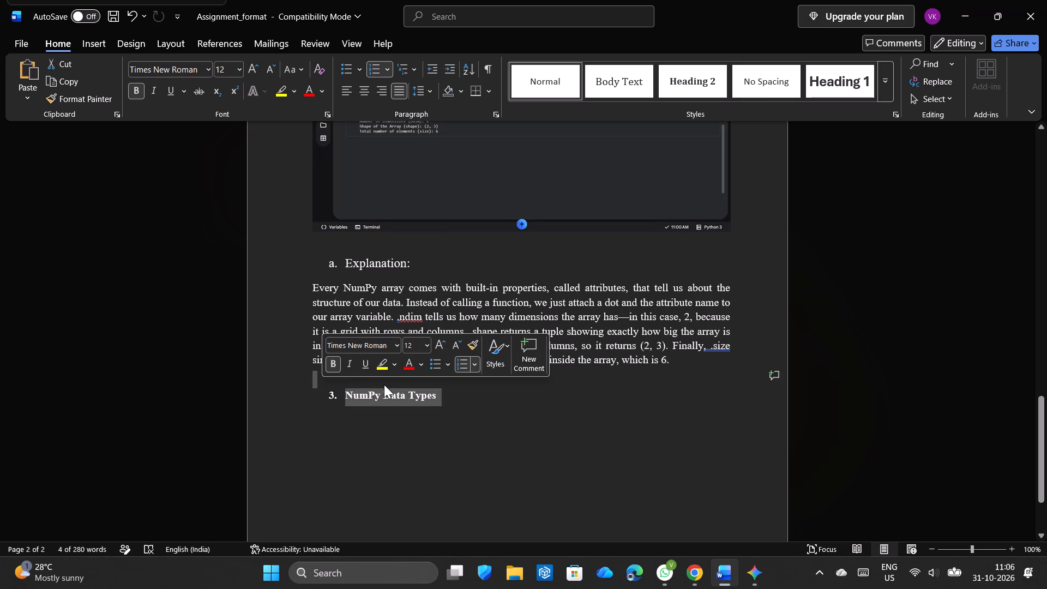
{"action": "left_click", "coordinate": [440, 350]}
{"action": "left_click", "coordinate": [474, 408]}
{"action": "key", "text": "shift+colon"}
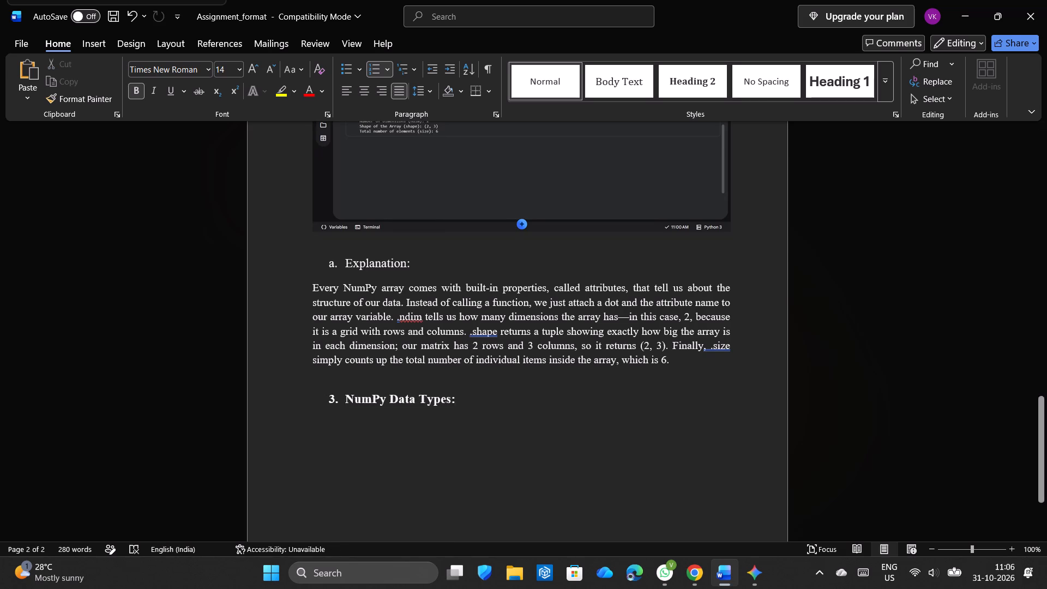
Start a lettered subheading "a." on the line directly below the NumPy Data Types heading.
{"action": "scroll", "coordinate": [474, 408], "scroll_direction": "up", "scroll_amount": 2}
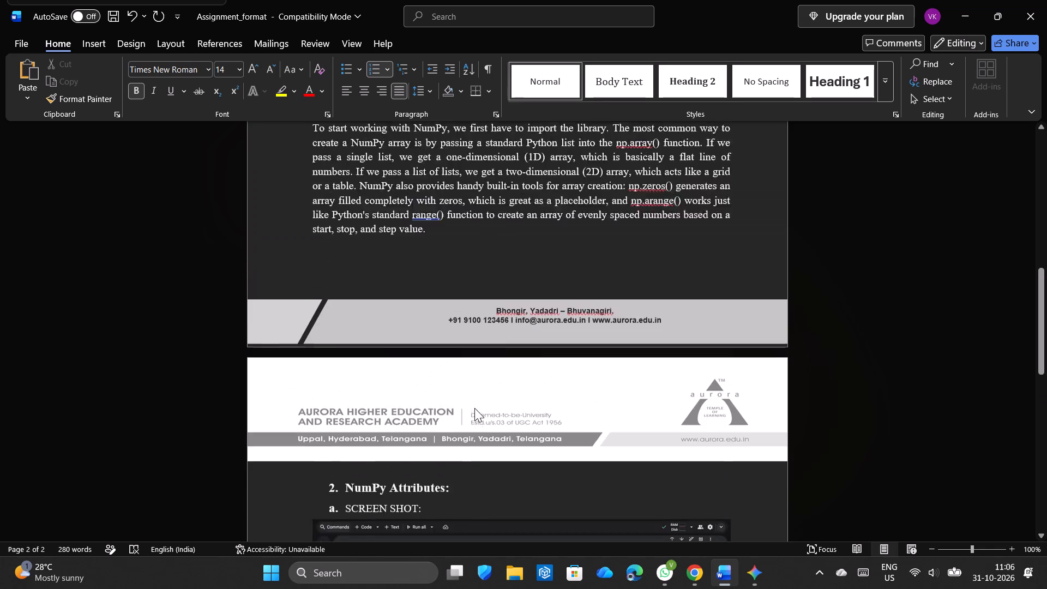
{"action": "scroll", "coordinate": [474, 408], "scroll_direction": "up", "scroll_amount": 2}
{"action": "scroll", "coordinate": [474, 408], "scroll_direction": "down", "scroll_amount": 1}
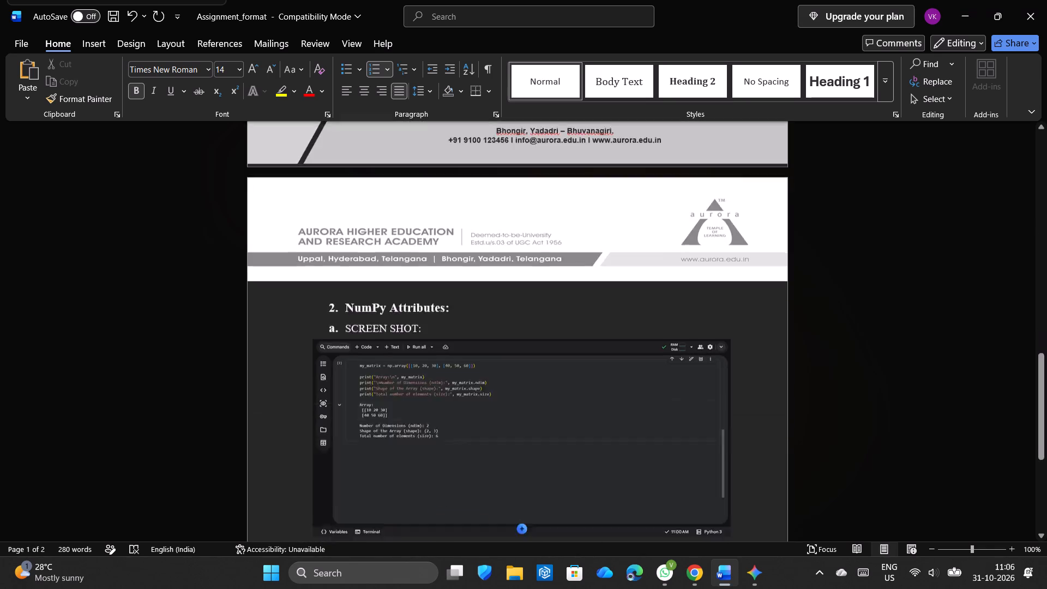
{"action": "scroll", "coordinate": [474, 408], "scroll_direction": "down", "scroll_amount": 2}
{"action": "left_click", "coordinate": [458, 380]}
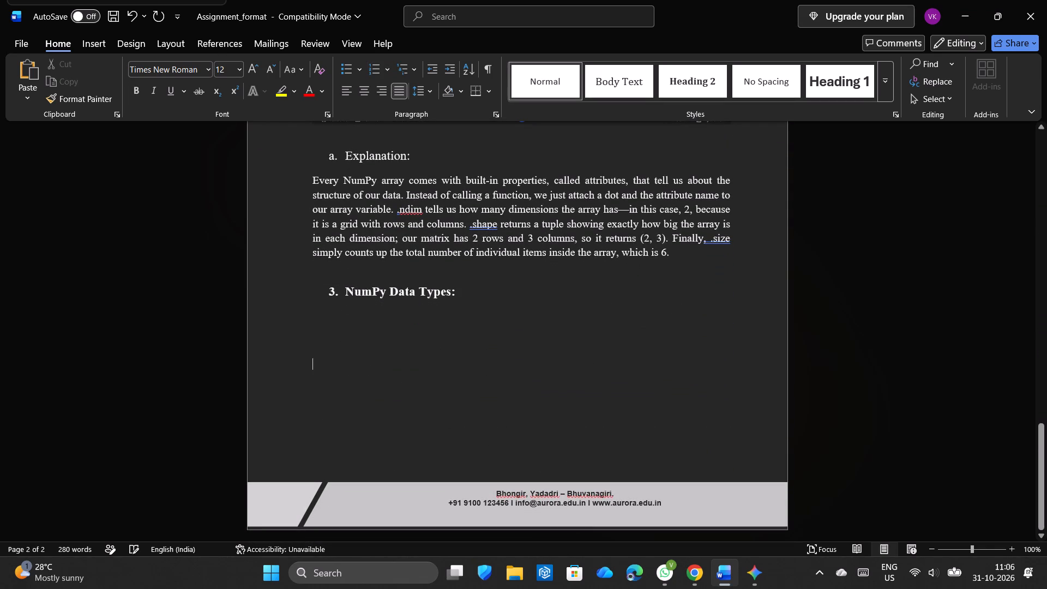
{"action": "left_click", "coordinate": [411, 338]}
{"action": "left_click", "coordinate": [398, 327]}
{"action": "left_click", "coordinate": [385, 321]}
{"action": "type", "text": "a."}
{"action": "key", "text": "space"}
Paste the "a. SCREEN SHOT:" subheading from the clipboard history into the lettered line below NumPy Data Types.
{"action": "scroll", "coordinate": [385, 321], "scroll_direction": "up", "scroll_amount": 1}
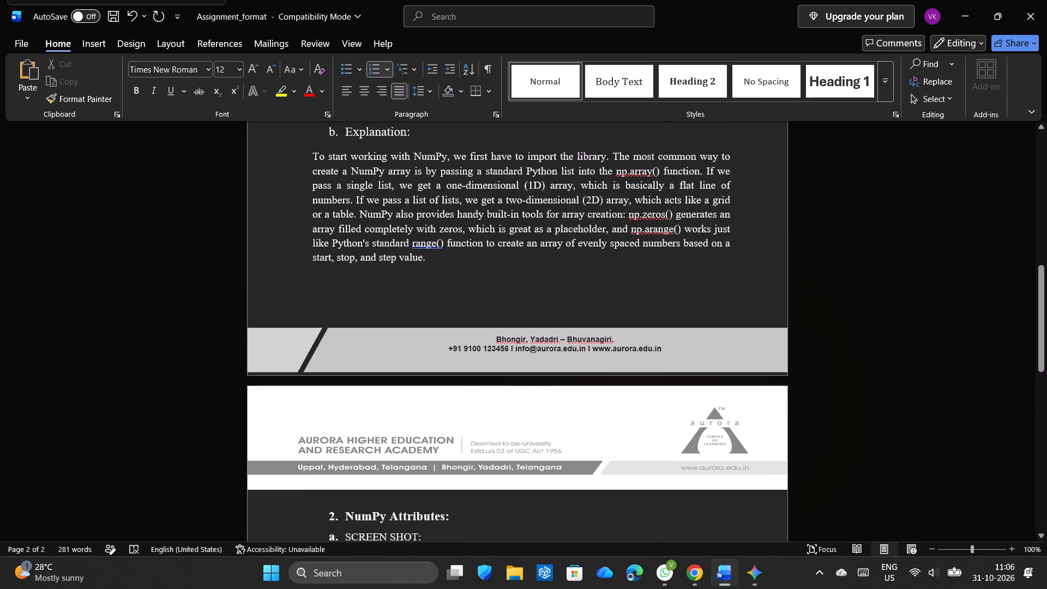
{"action": "scroll", "coordinate": [384, 196], "scroll_direction": "down", "scroll_amount": 1}
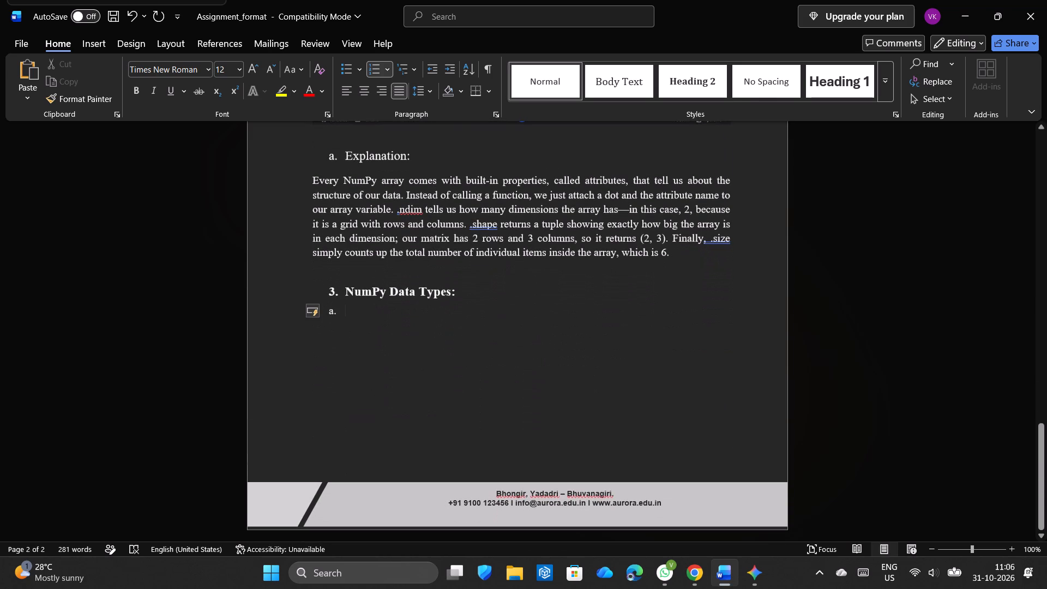
{"action": "key", "text": "super+v"}
{"action": "scroll", "coordinate": [412, 497], "scroll_direction": "down", "scroll_amount": 1}
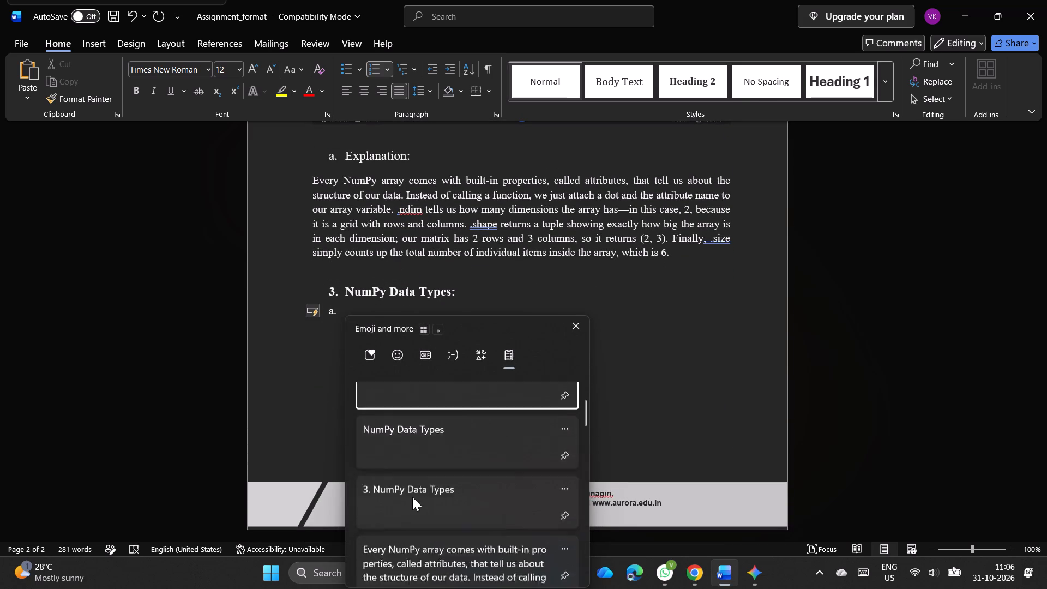
{"action": "scroll", "coordinate": [412, 497], "scroll_direction": "down", "scroll_amount": 3}
{"action": "left_click", "coordinate": [412, 497]}
{"action": "key", "text": "ctrl+v"}
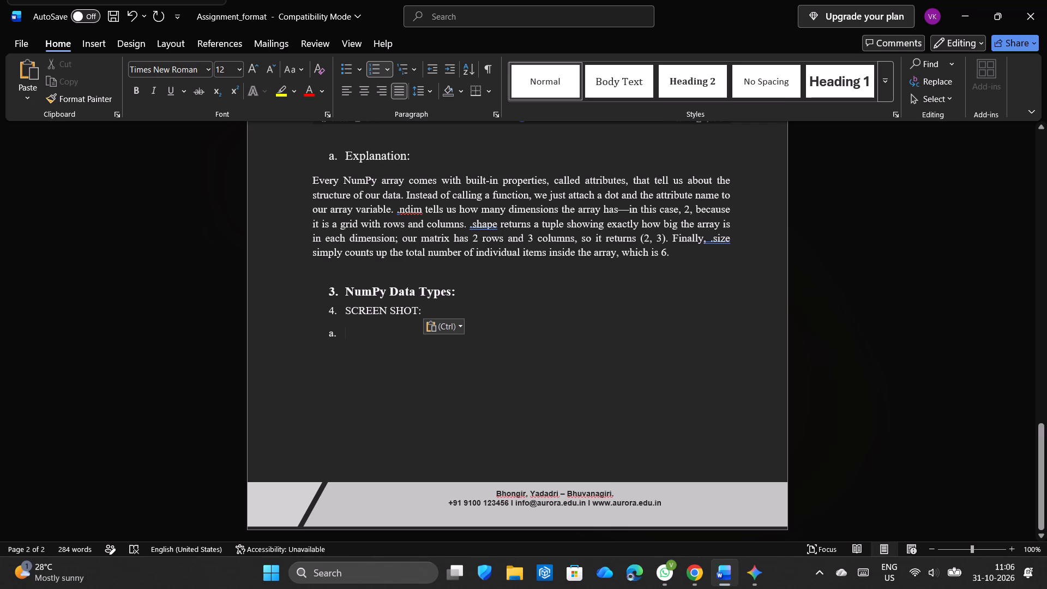
Paste the "a. SCREEN SHOT:" clipboard history entry again into the remaining empty "a." item.
{"action": "key", "text": "super+v"}
{"action": "scroll", "coordinate": [410, 251], "scroll_direction": "down", "scroll_amount": 1}
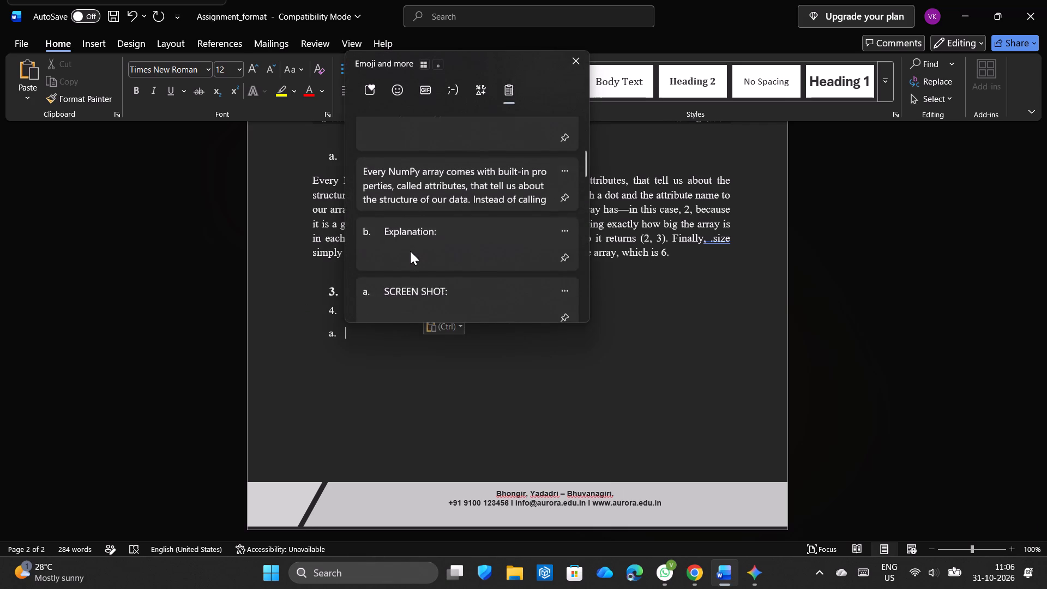
{"action": "scroll", "coordinate": [410, 251], "scroll_direction": "down", "scroll_amount": 1}
{"action": "left_click", "coordinate": [458, 273]}
{"action": "key", "text": "ctrl+v"}
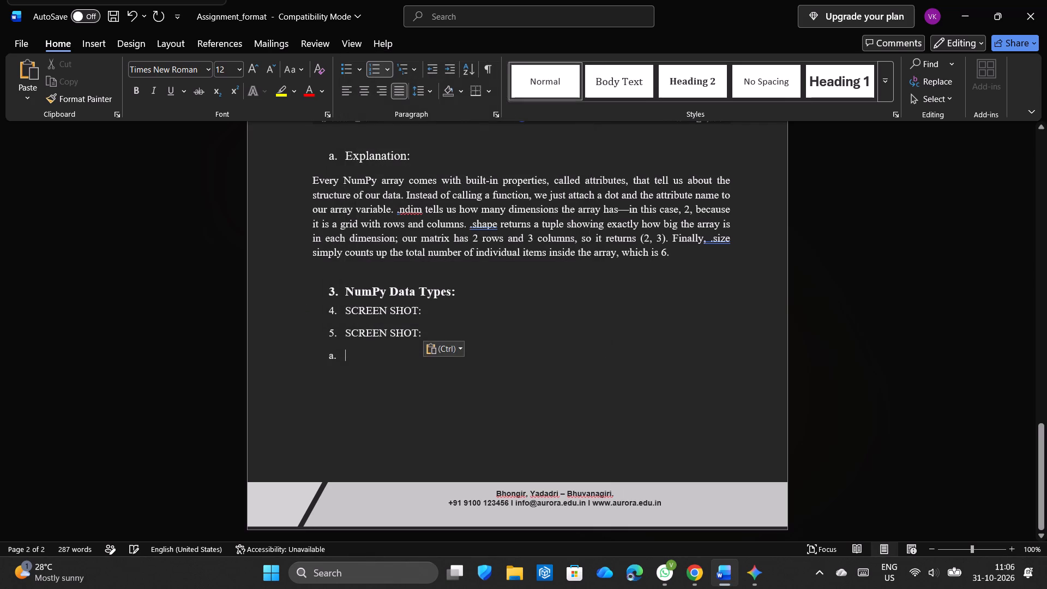
Copy the "SCREEN SHOT:" subheading text from the report's first section on page 1.
{"action": "scroll", "coordinate": [393, 357], "scroll_direction": "up", "scroll_amount": 1}
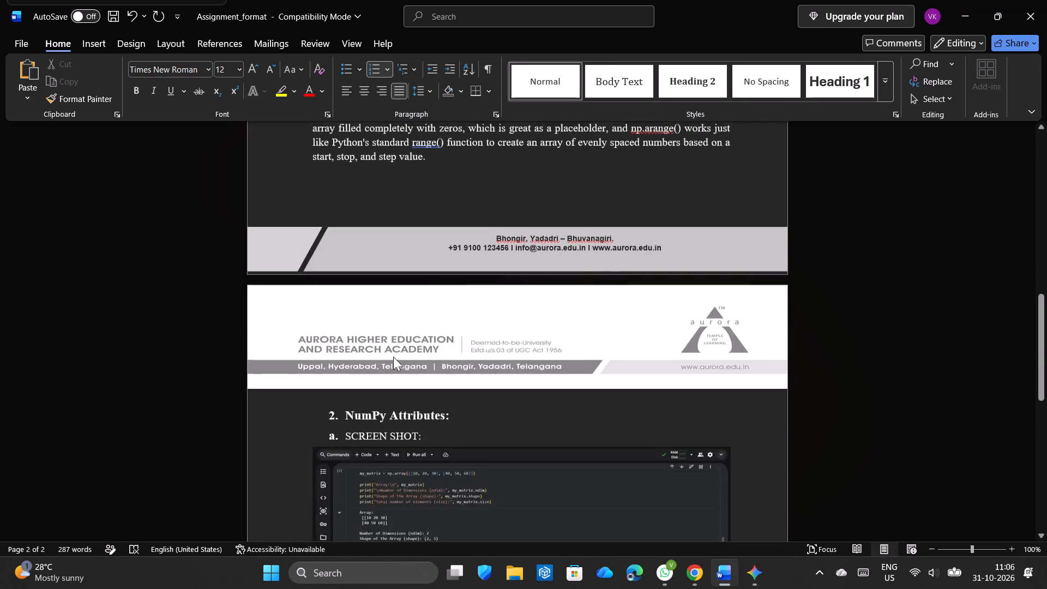
{"action": "scroll", "coordinate": [393, 357], "scroll_direction": "up", "scroll_amount": 1}
{"action": "left_click_drag", "start_coordinate": [424, 418], "coordinate": [349, 415]}
{"action": "key", "text": "ctrl+c"}
Undo the two pasted "SCREEN SHOT:" lines below the NumPy Data Types heading, leaving the empty "a." item.
{"action": "scroll", "coordinate": [349, 415], "scroll_direction": "down", "scroll_amount": 1}
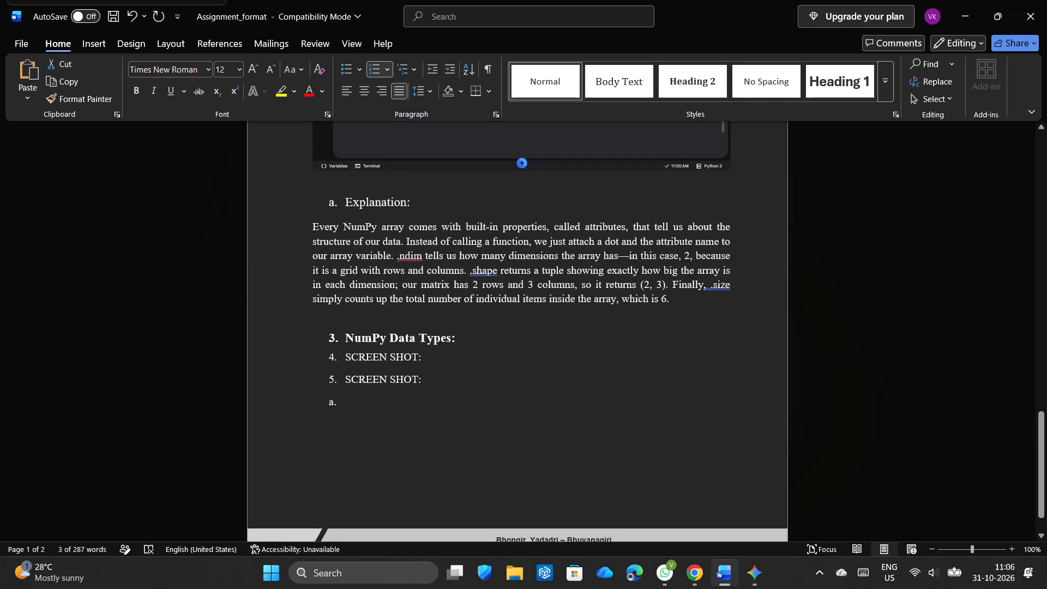
{"action": "left_click", "coordinate": [431, 392]}
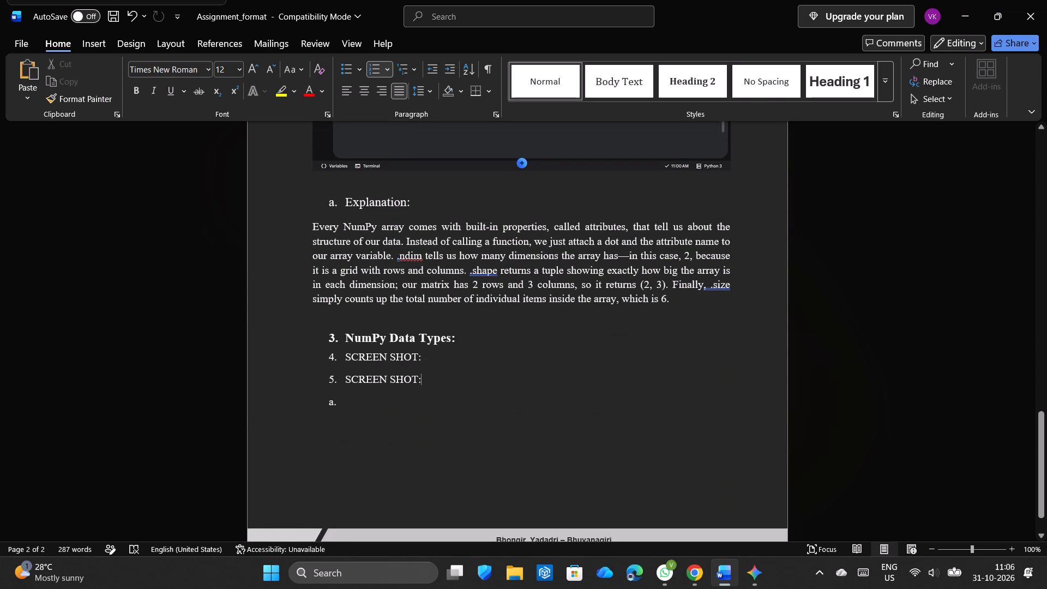
{"action": "key", "text": "BackSpace"}
{"action": "key", "text": "ctrl+z"}
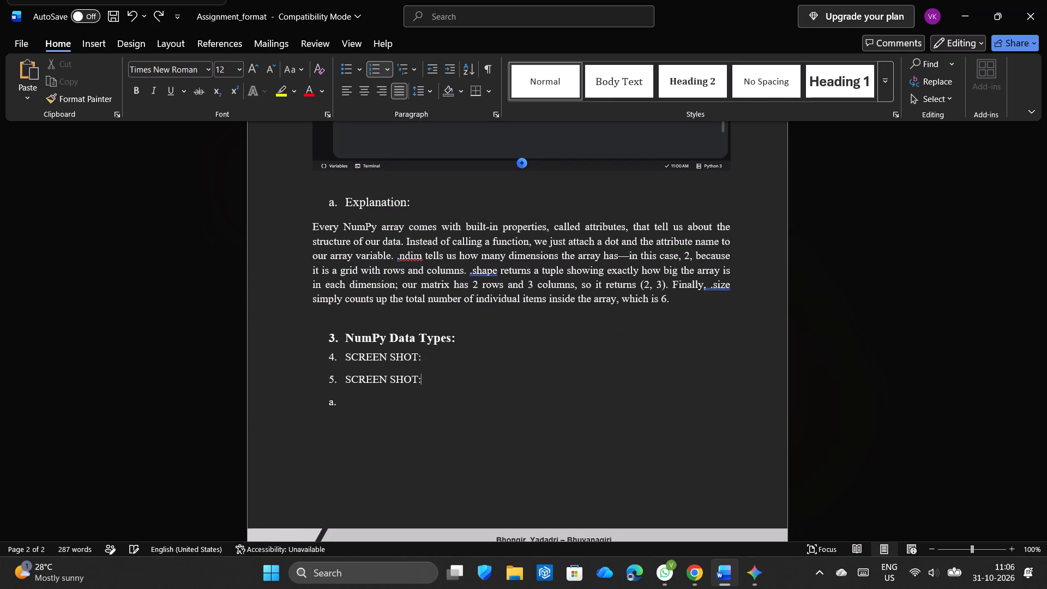
{"action": "key", "text": "ctrl+z"}
{"action": "key", "text": "ctrl+z"}
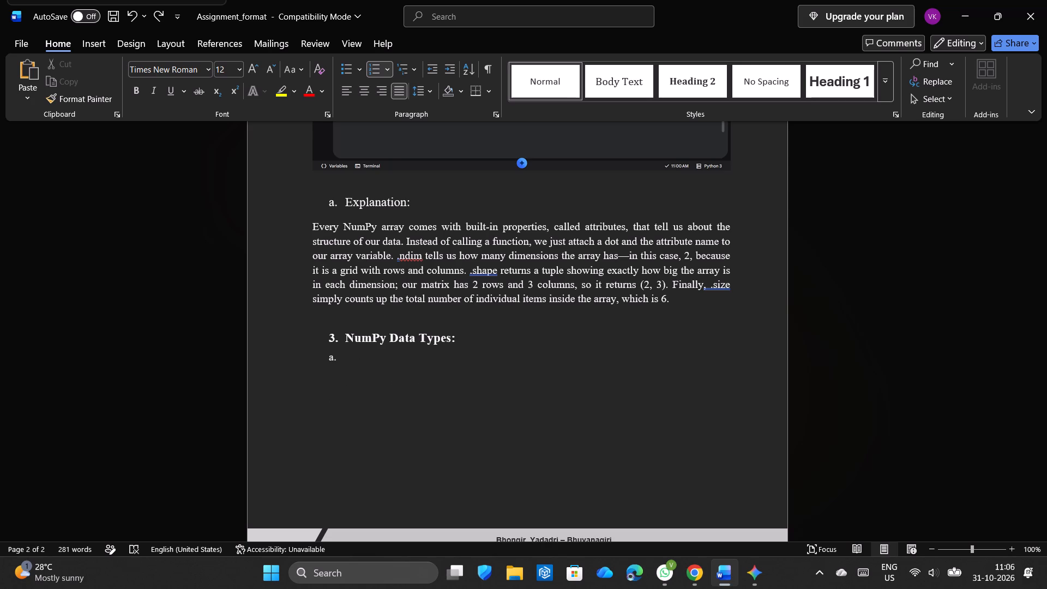
Paste "SCREEN SHOT:" below NumPy Data Types, remove the leftover empty item, letter it "a." and place the cursor on the line beneath.
{"action": "key", "text": "ctrl+v"}
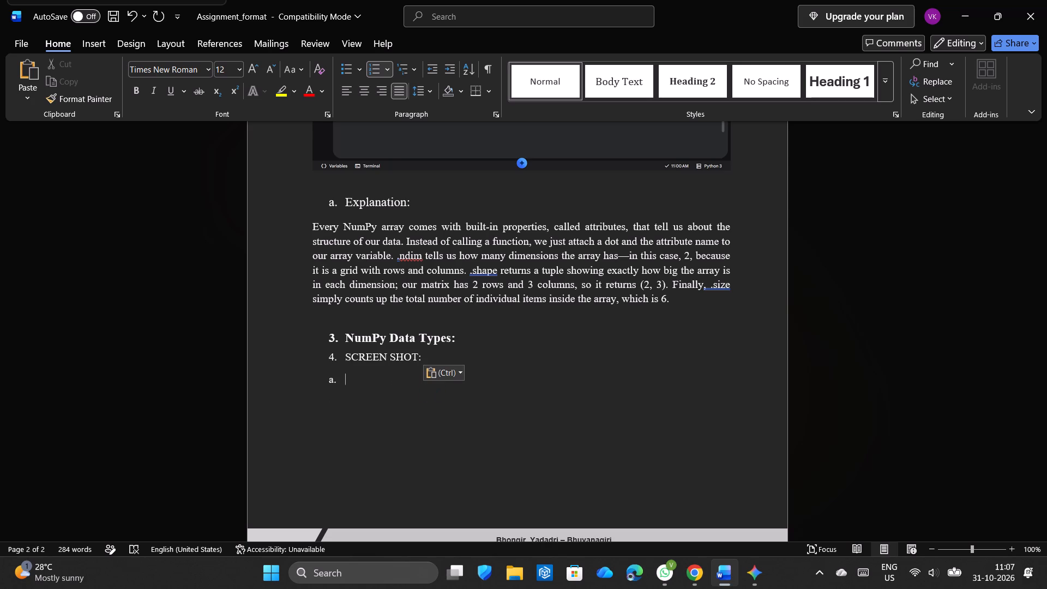
{"action": "key", "text": "BackSpace"}
{"action": "key", "text": "BackSpace"}
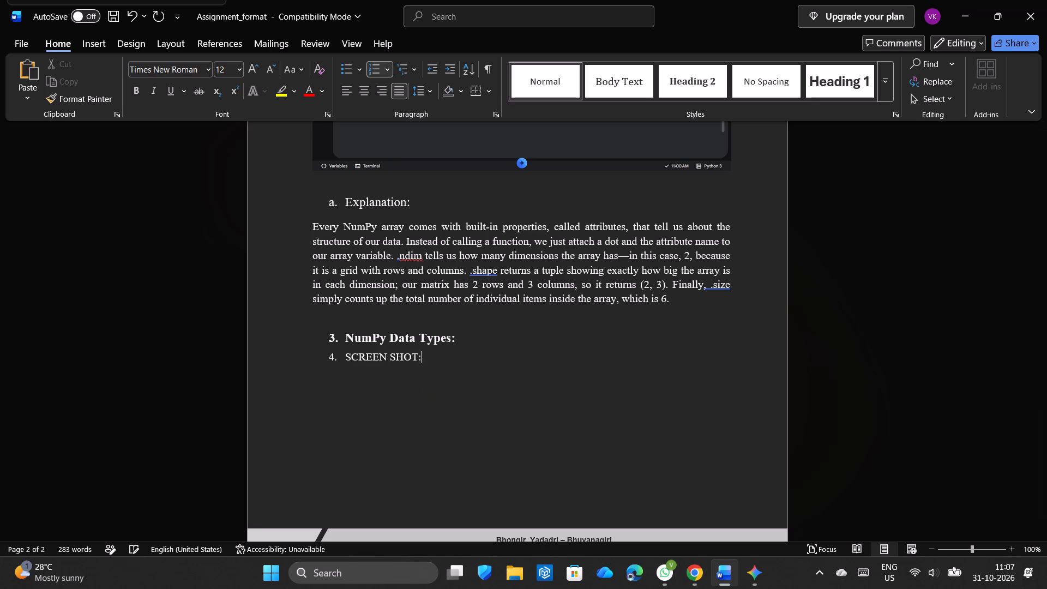
{"action": "left_click", "coordinate": [332, 362]}
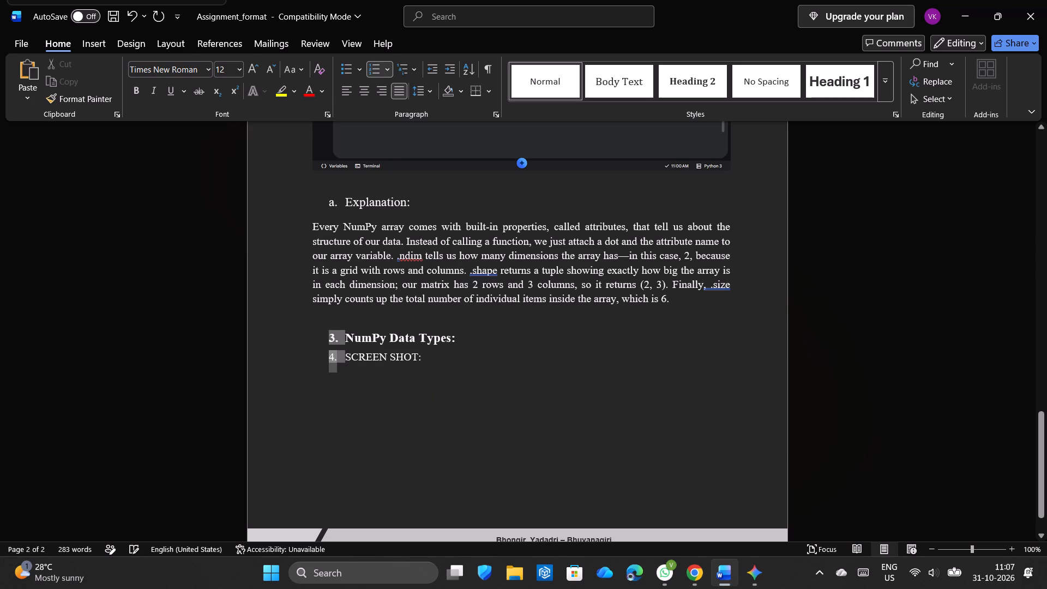
{"action": "type", "text": "a."}
{"action": "key", "text": "space"}
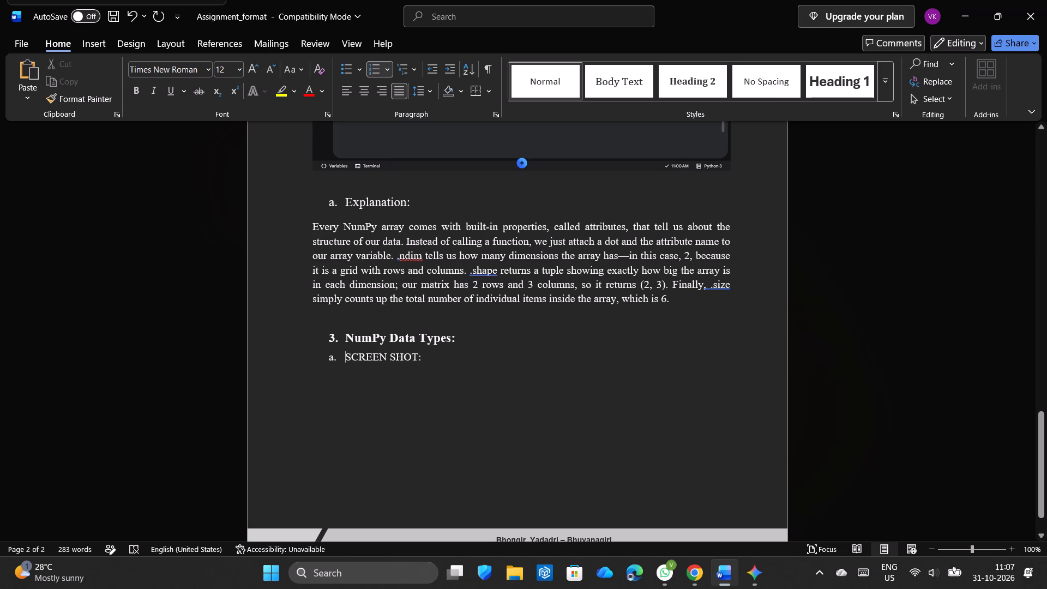
{"action": "left_click", "coordinate": [419, 380]}
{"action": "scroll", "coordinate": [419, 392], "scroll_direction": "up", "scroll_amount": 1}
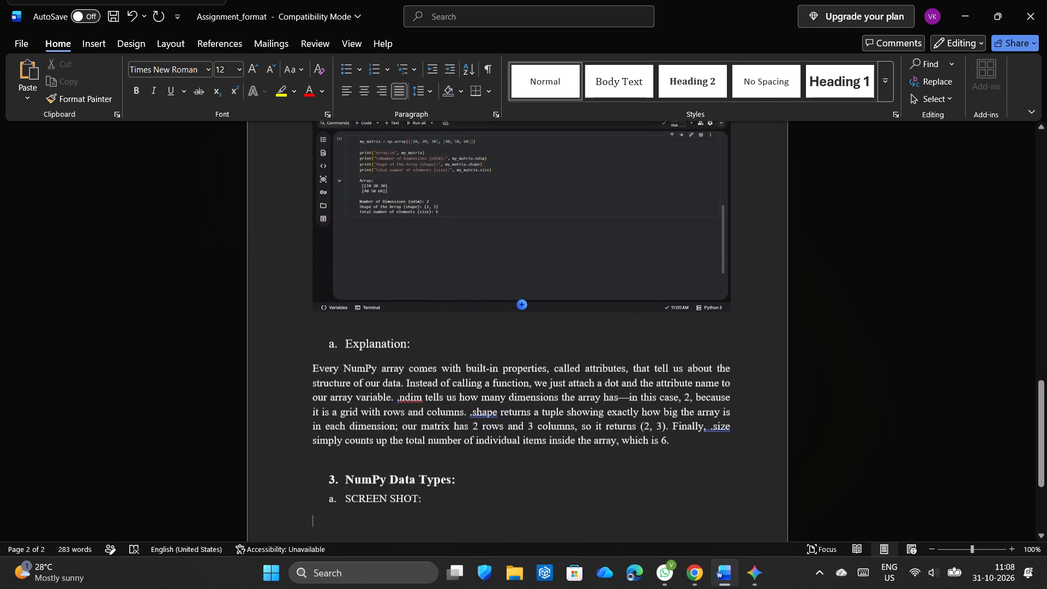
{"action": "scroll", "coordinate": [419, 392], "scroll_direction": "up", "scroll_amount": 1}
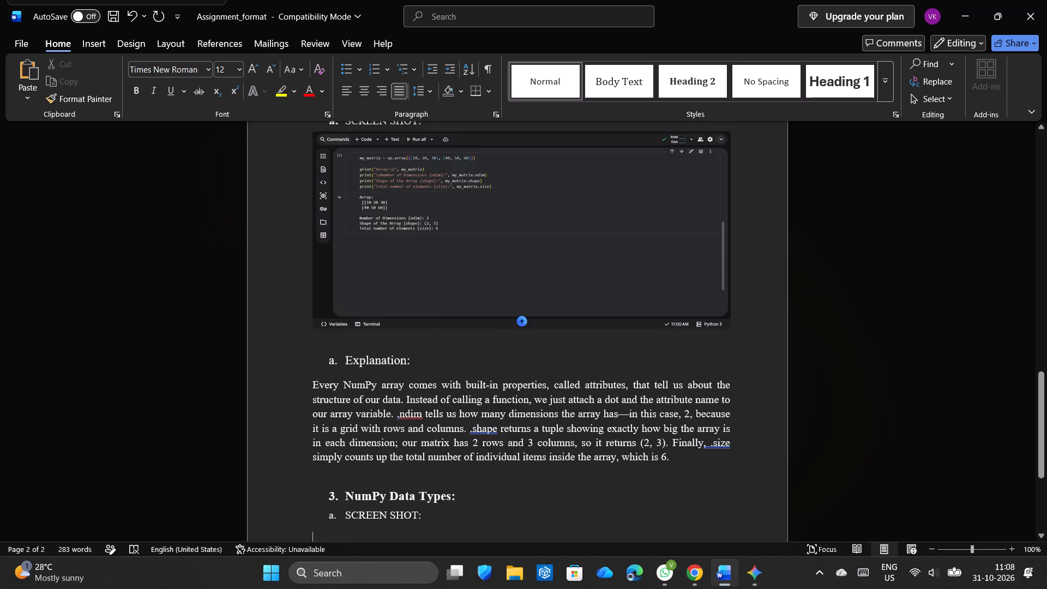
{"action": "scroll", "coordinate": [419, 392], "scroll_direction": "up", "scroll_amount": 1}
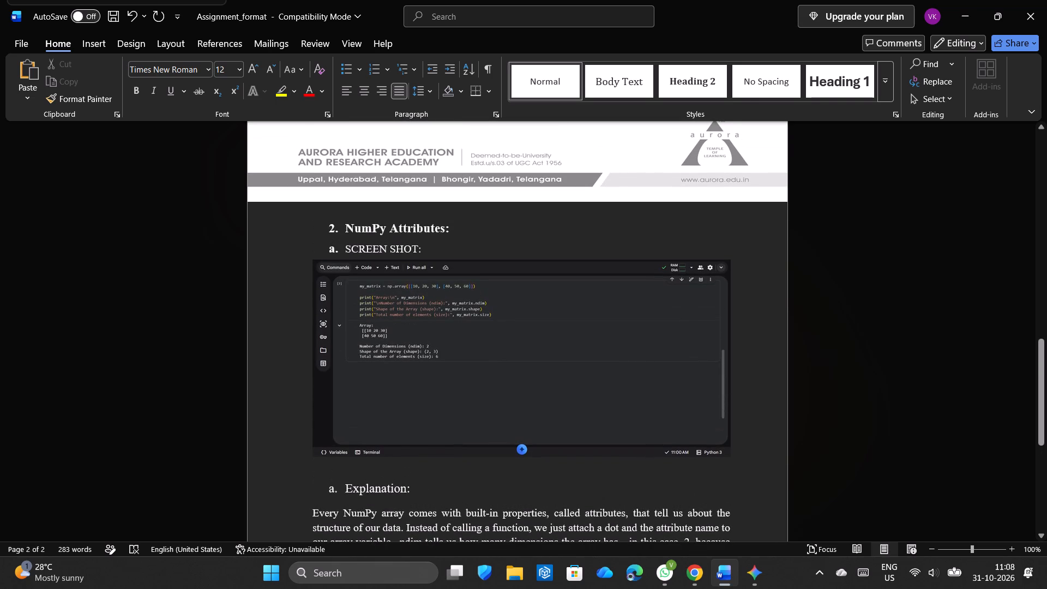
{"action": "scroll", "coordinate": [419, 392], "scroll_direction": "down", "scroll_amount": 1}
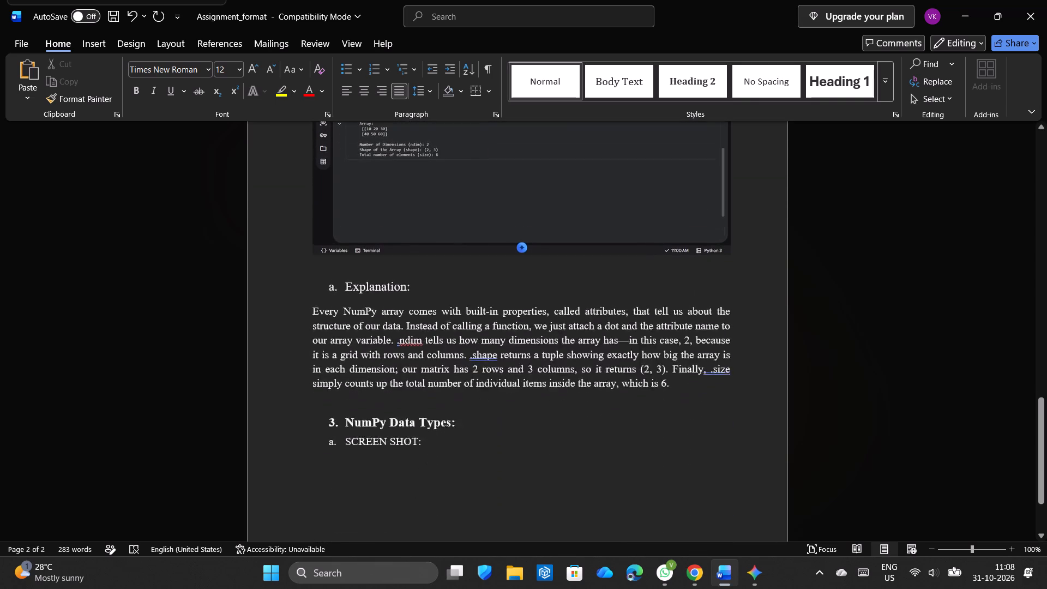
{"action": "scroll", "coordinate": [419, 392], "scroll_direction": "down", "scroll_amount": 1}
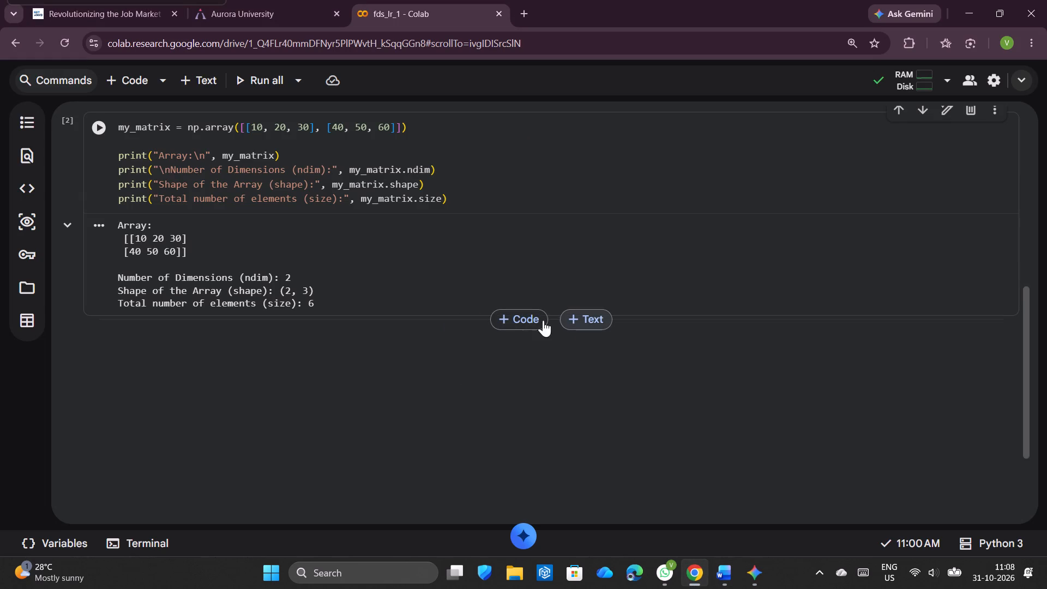
{"action": "left_click", "coordinate": [524, 319]}
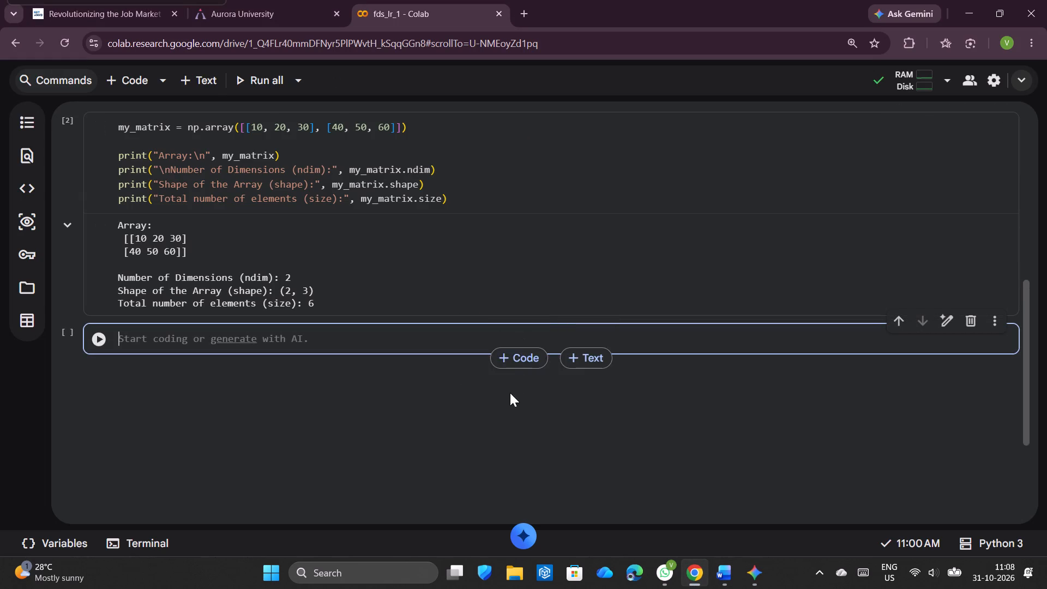
{"action": "scroll", "coordinate": [394, 285], "scroll_direction": "down", "scroll_amount": 2}
{"action": "scroll", "coordinate": [394, 285], "scroll_direction": "up", "scroll_amount": 1}
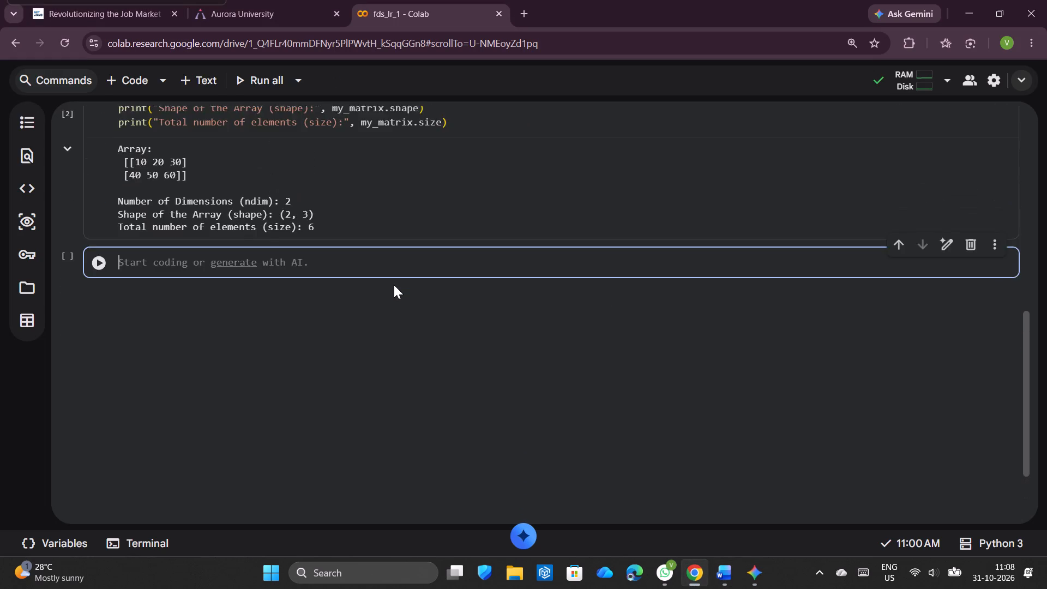
{"action": "scroll", "coordinate": [394, 285], "scroll_direction": "up", "scroll_amount": 1}
{"action": "left_click", "coordinate": [522, 283]}
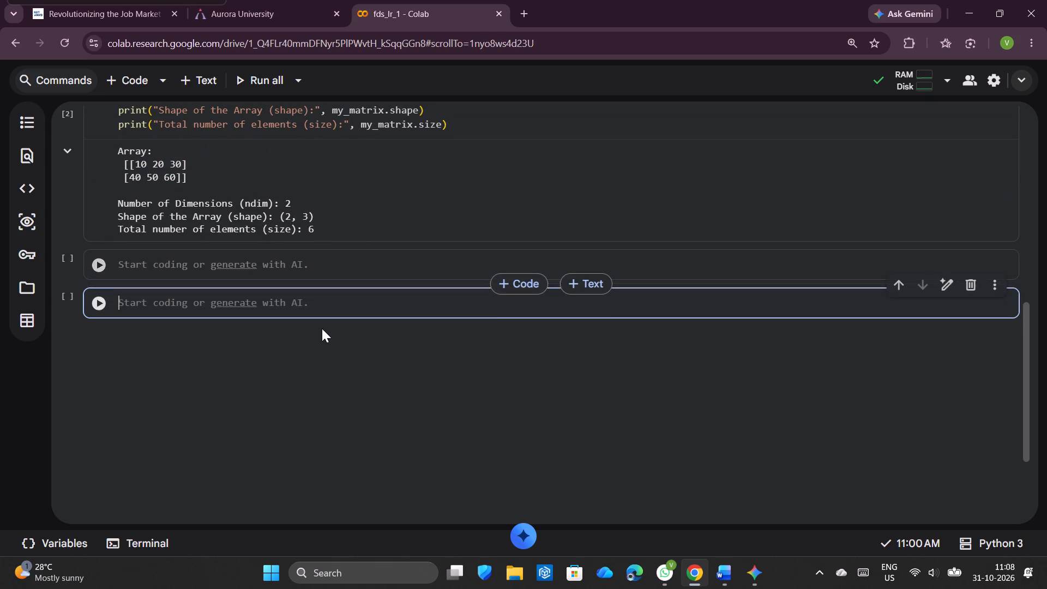
{"action": "key", "text": "ctrl+v"}
Delete both comment lines from the pasted data types code and run the cell.
{"action": "triple_click", "coordinate": [377, 304]}
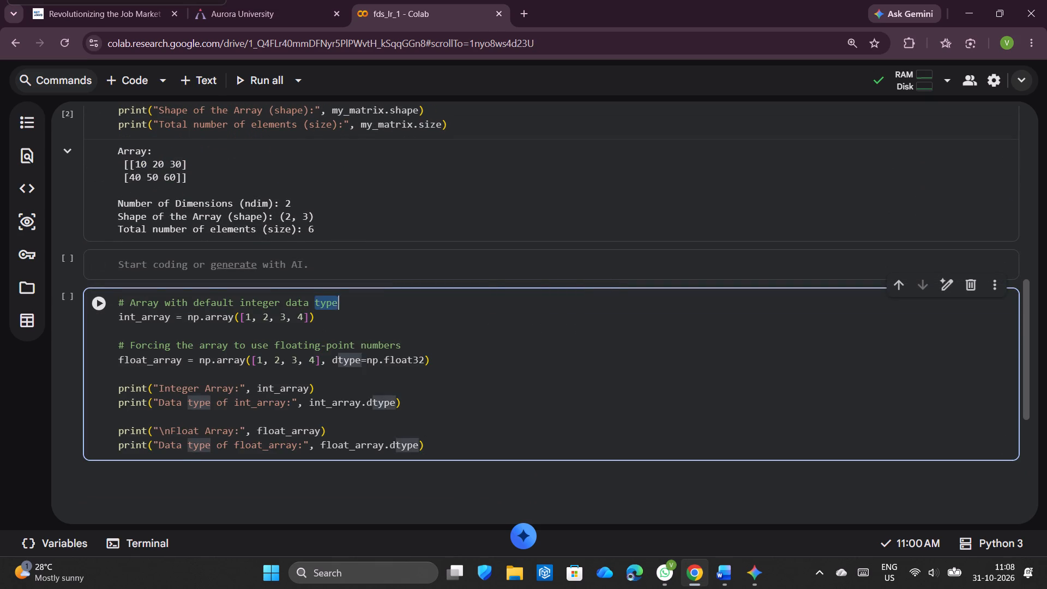
{"action": "key", "text": "BackSpace"}
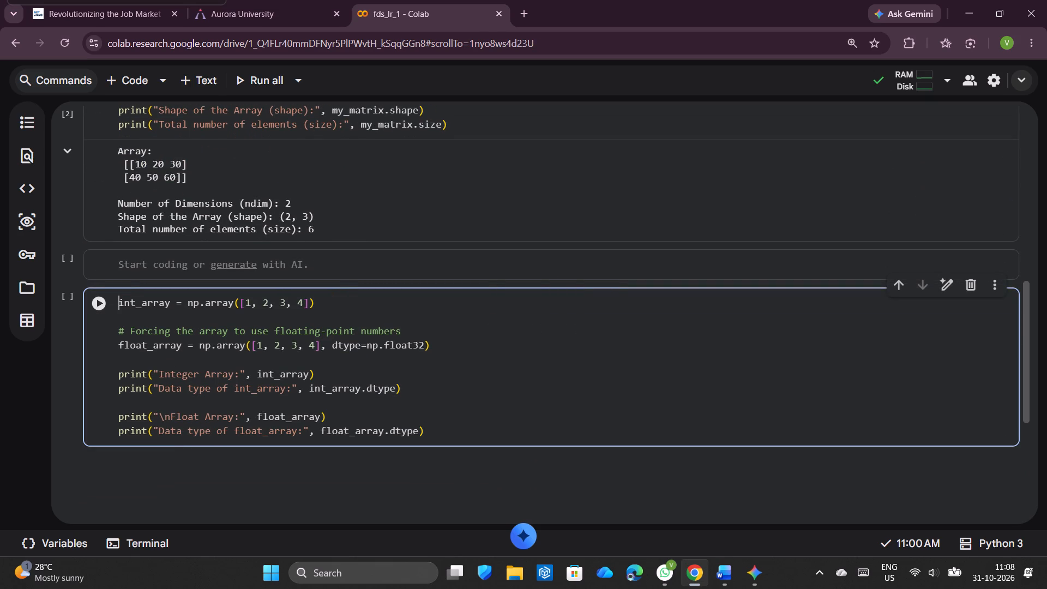
{"action": "triple_click", "coordinate": [421, 331]}
{"action": "key", "text": "BackSpace"}
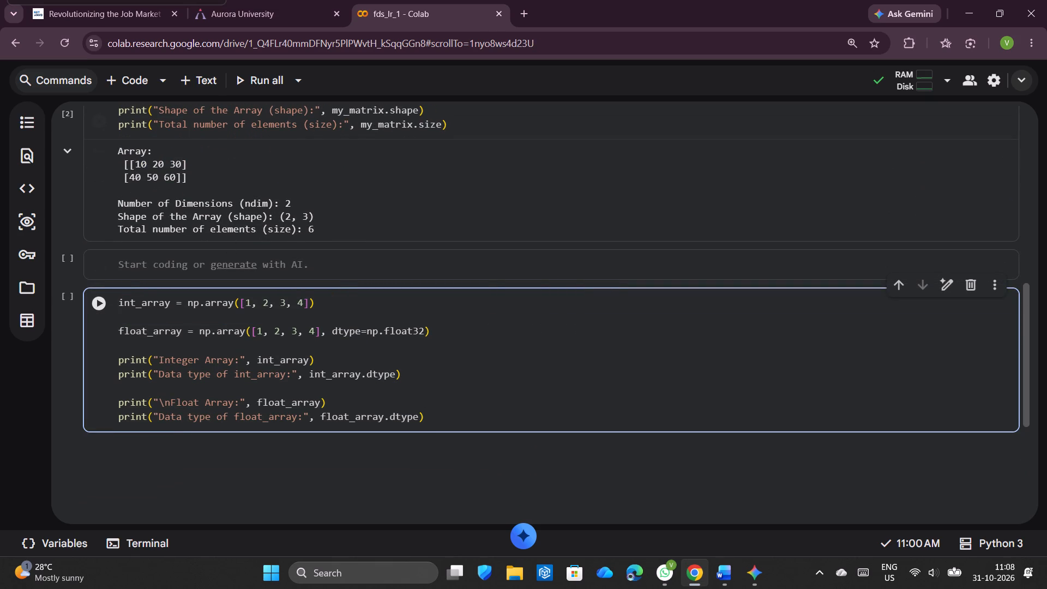
{"action": "left_click", "coordinate": [98, 302]}
{"action": "scroll", "coordinate": [383, 381], "scroll_direction": "down", "scroll_amount": 1}
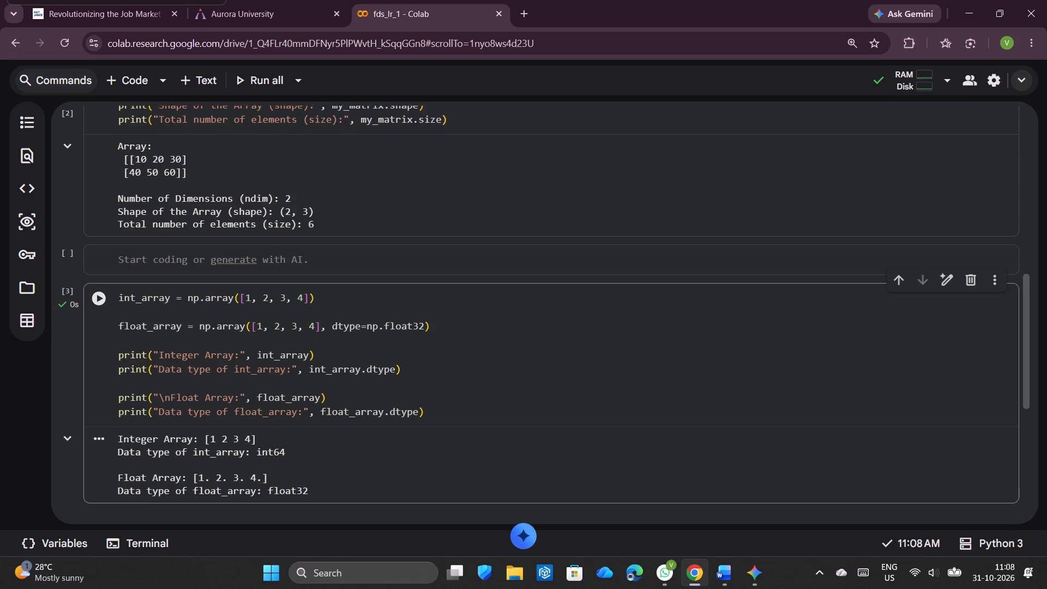
Capture the Colab code and output without the browser header and paste it in Word under the NumPy Data Types "SCREEN SHOT:" subheading.
{"action": "scroll", "coordinate": [383, 381], "scroll_direction": "down", "scroll_amount": 2}
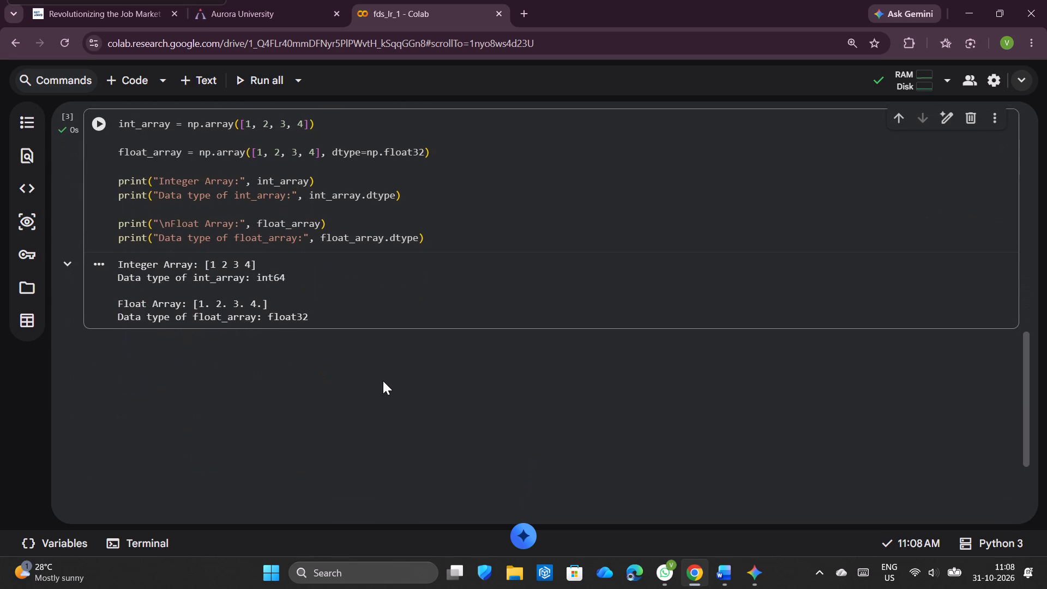
{"action": "key", "text": "Print"}
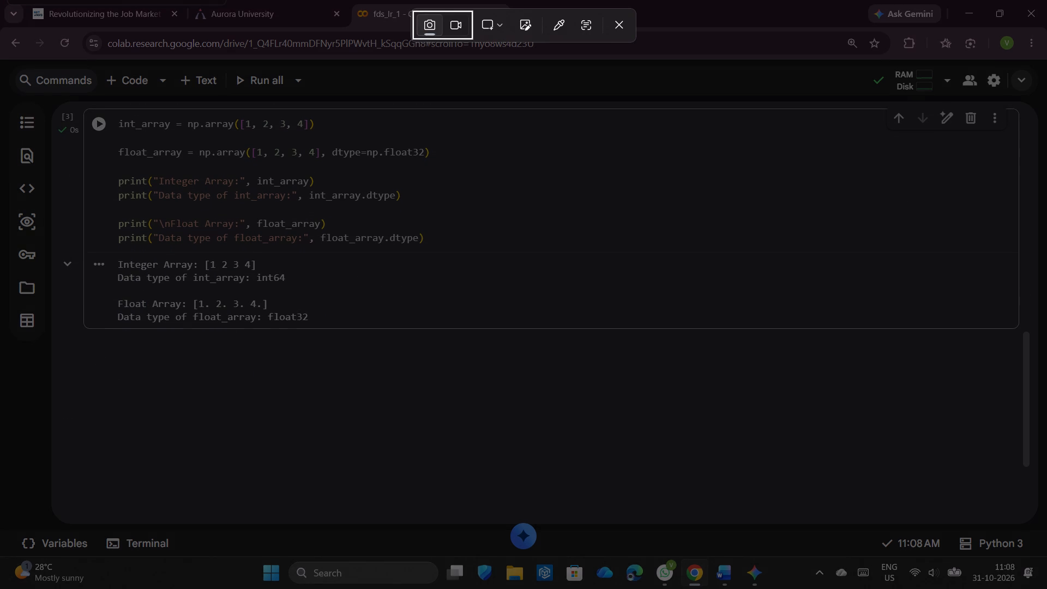
{"action": "left_click_drag", "start_coordinate": [0, 60], "coordinate": [1046, 557]}
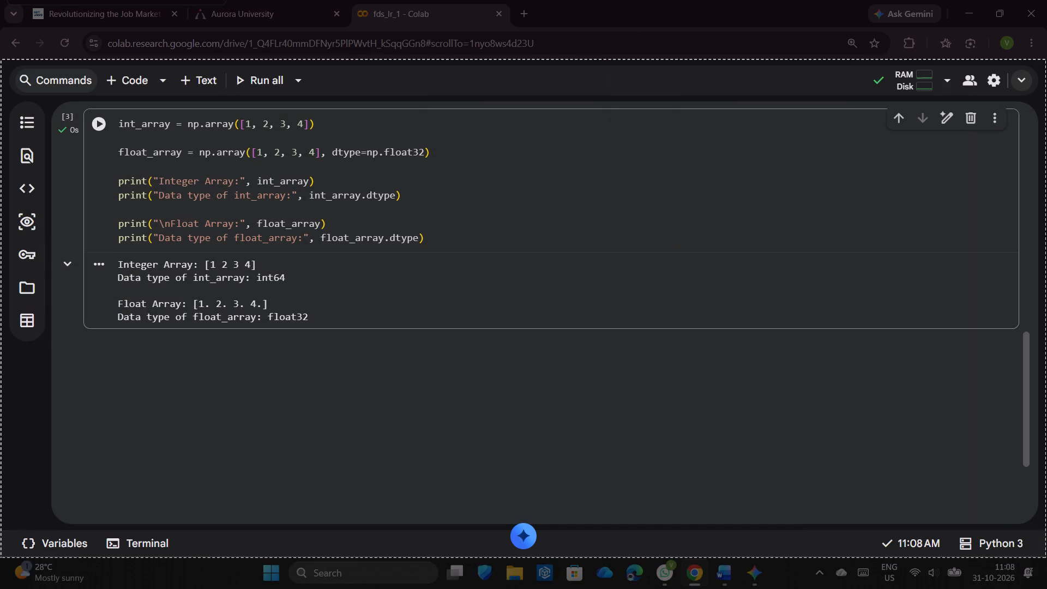
{"action": "left_click_drag", "start_coordinate": [1046, 557], "coordinate": [1046, 556]}
{"action": "left_click", "coordinate": [731, 573]}
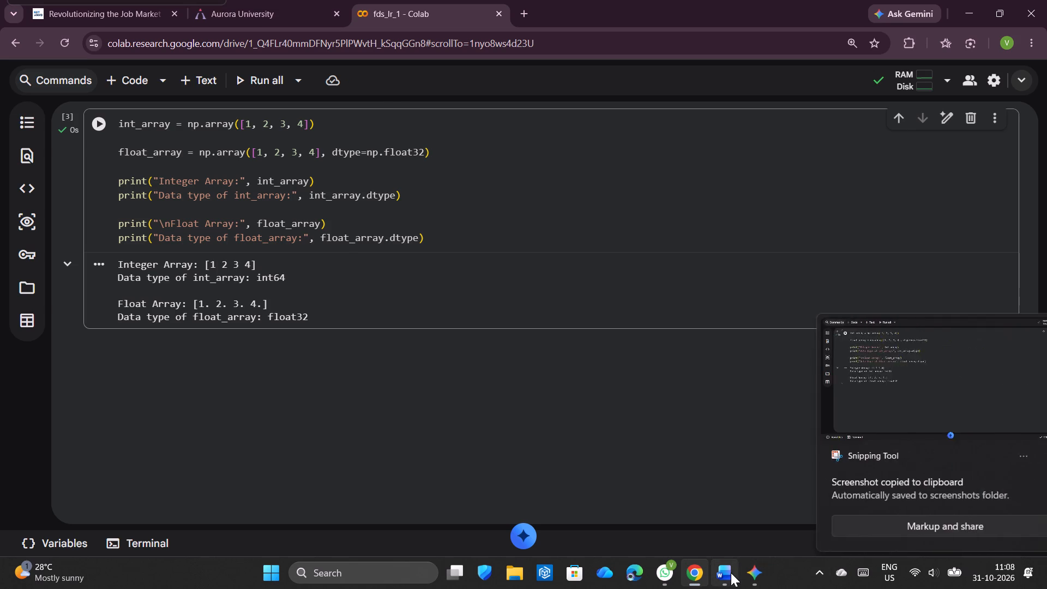
{"action": "key", "text": "ctrl+v"}
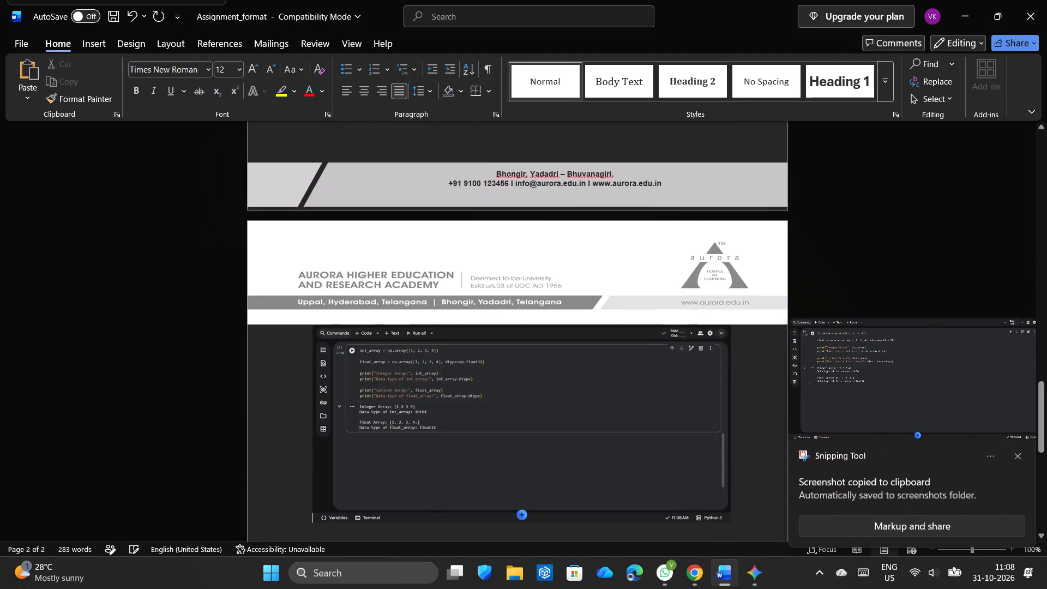
Insert blank lines above the NumPy Data Types heading to move it and its subheading onto page 3 with the screenshot.
{"action": "scroll", "coordinate": [555, 374], "scroll_direction": "up", "scroll_amount": 1}
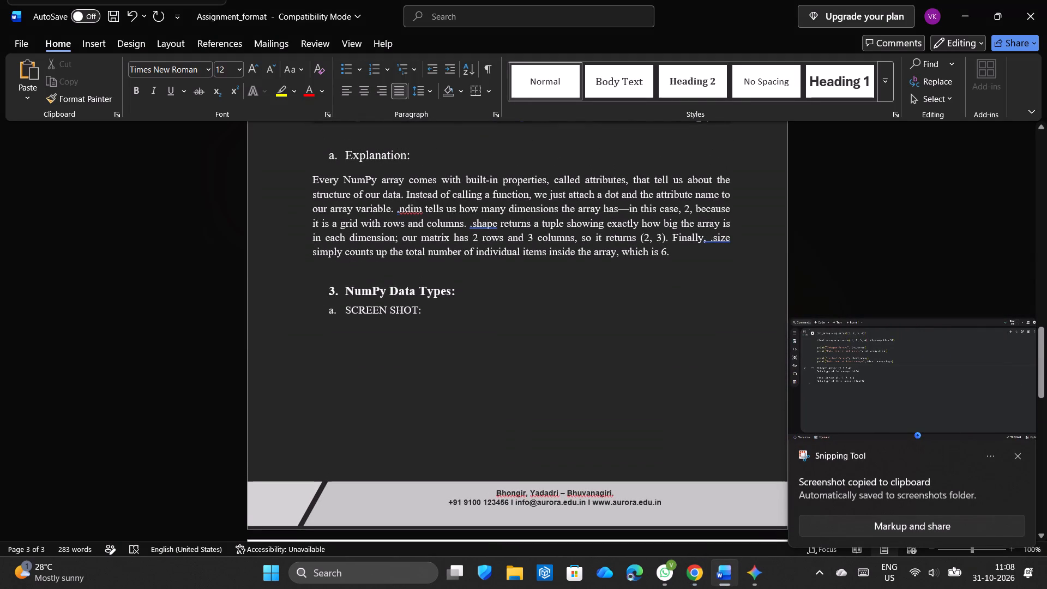
{"action": "left_click", "coordinate": [405, 278]}
{"action": "key", "text": "Return"}
{"action": "key", "text": "Return"}
{"action": "key", "text": "Return"}
{"action": "key", "text": "Return"}
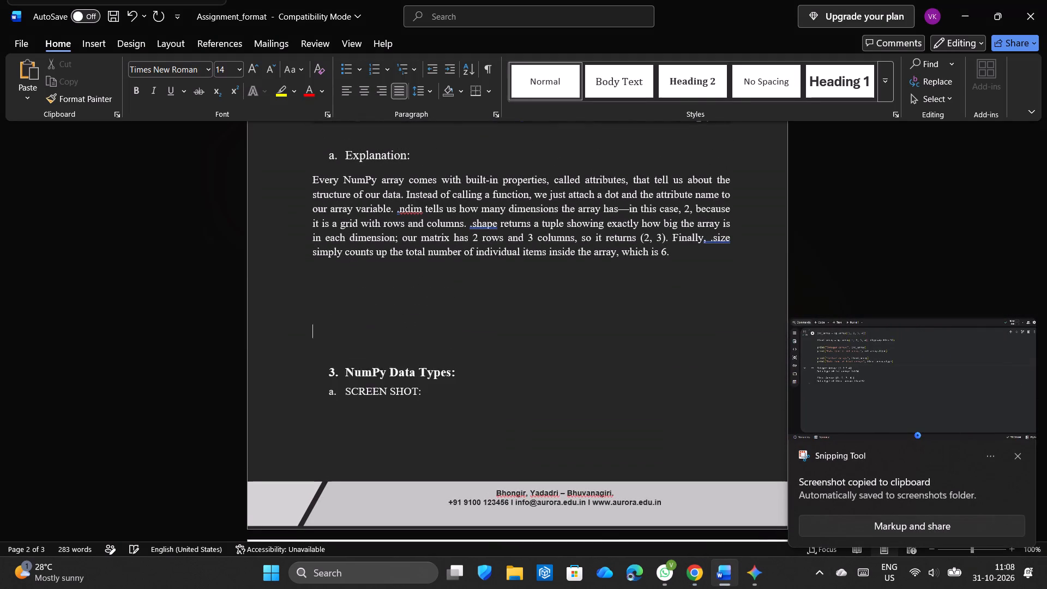
{"action": "key", "text": "Return"}
{"action": "key", "text": "Return"}
{"action": "key", "text": "Return"}
{"action": "key", "text": "Return"}
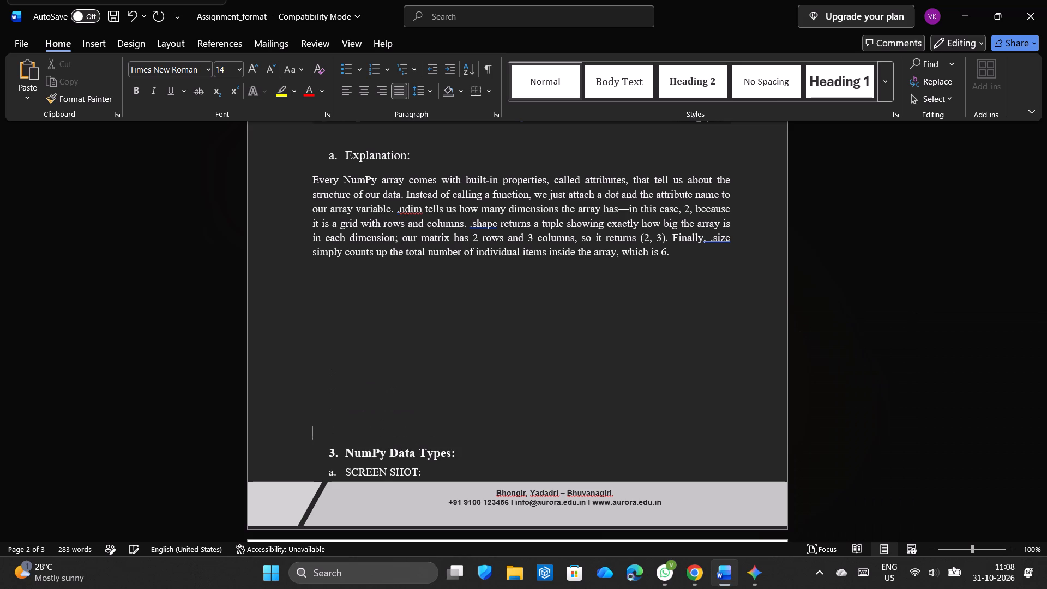
{"action": "key", "text": "Return"}
{"action": "key", "text": "Return"}
{"action": "scroll", "coordinate": [405, 278], "scroll_direction": "down", "scroll_amount": 1}
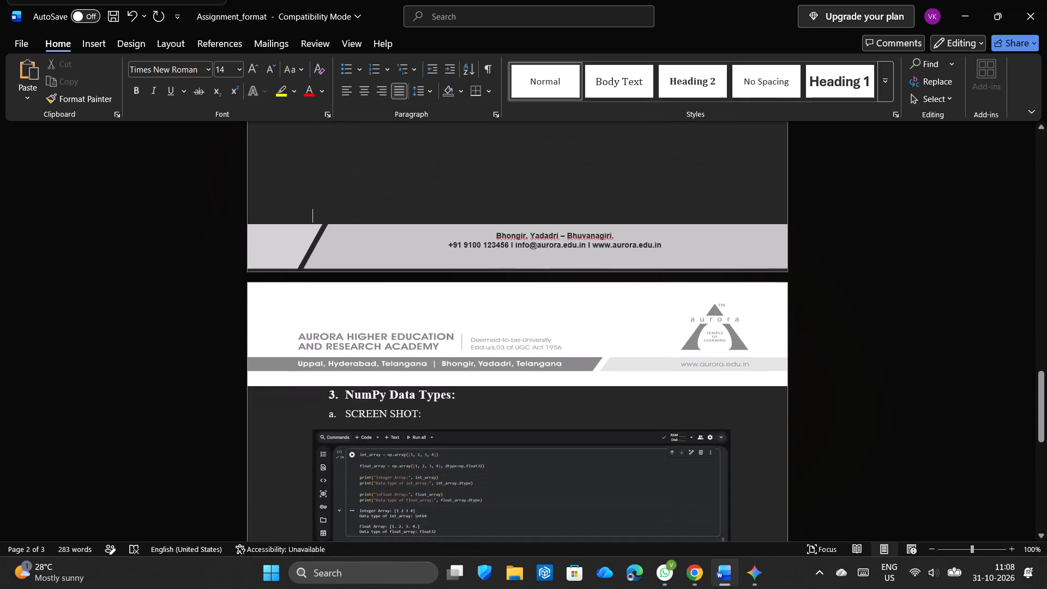
{"action": "scroll", "coordinate": [405, 278], "scroll_direction": "down", "scroll_amount": 1}
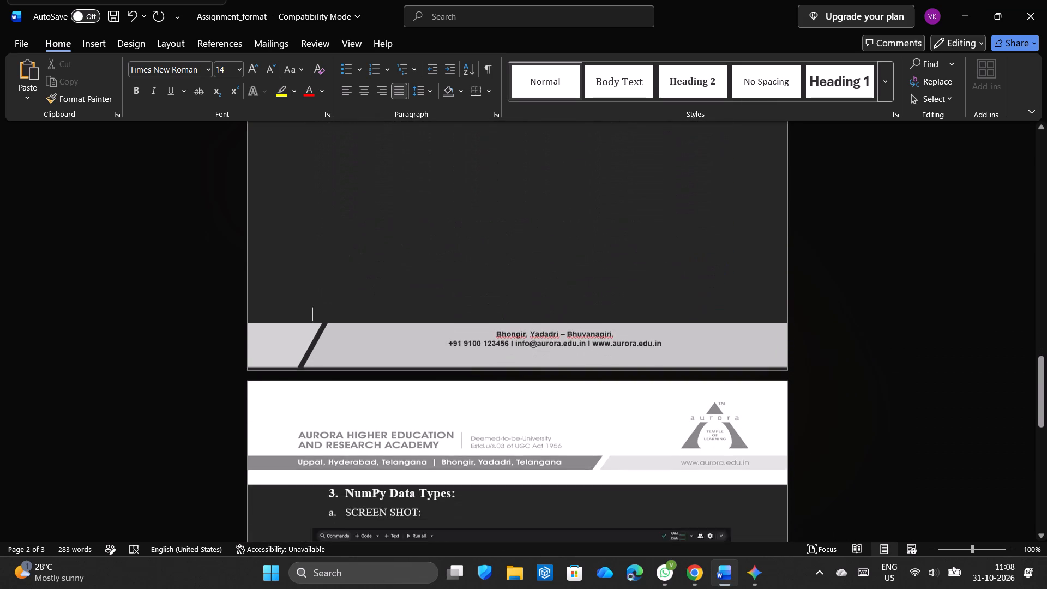
{"action": "scroll", "coordinate": [405, 278], "scroll_direction": "down", "scroll_amount": 1}
{"action": "key", "text": "Return"}
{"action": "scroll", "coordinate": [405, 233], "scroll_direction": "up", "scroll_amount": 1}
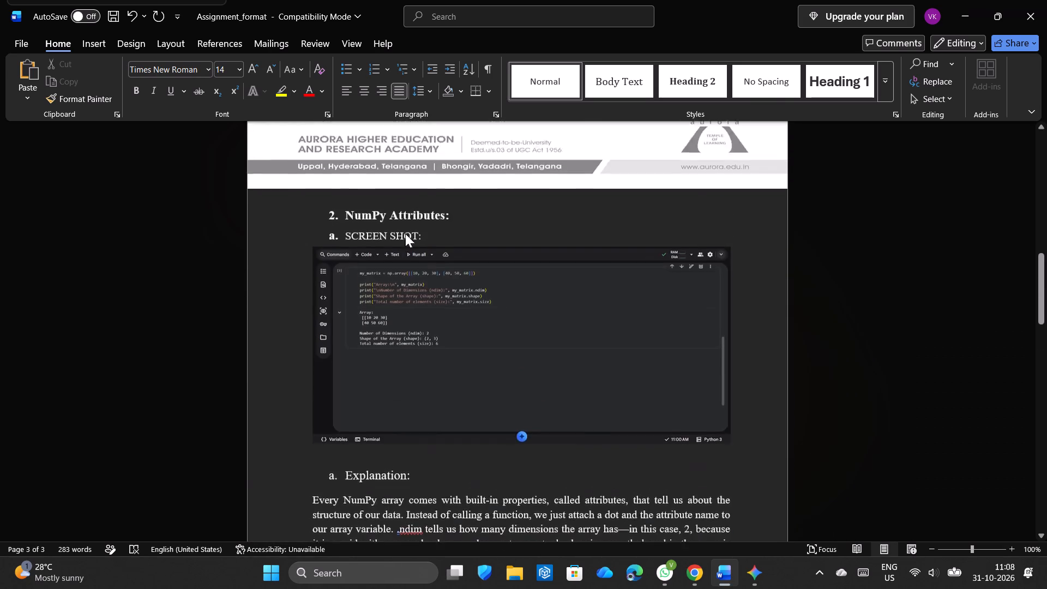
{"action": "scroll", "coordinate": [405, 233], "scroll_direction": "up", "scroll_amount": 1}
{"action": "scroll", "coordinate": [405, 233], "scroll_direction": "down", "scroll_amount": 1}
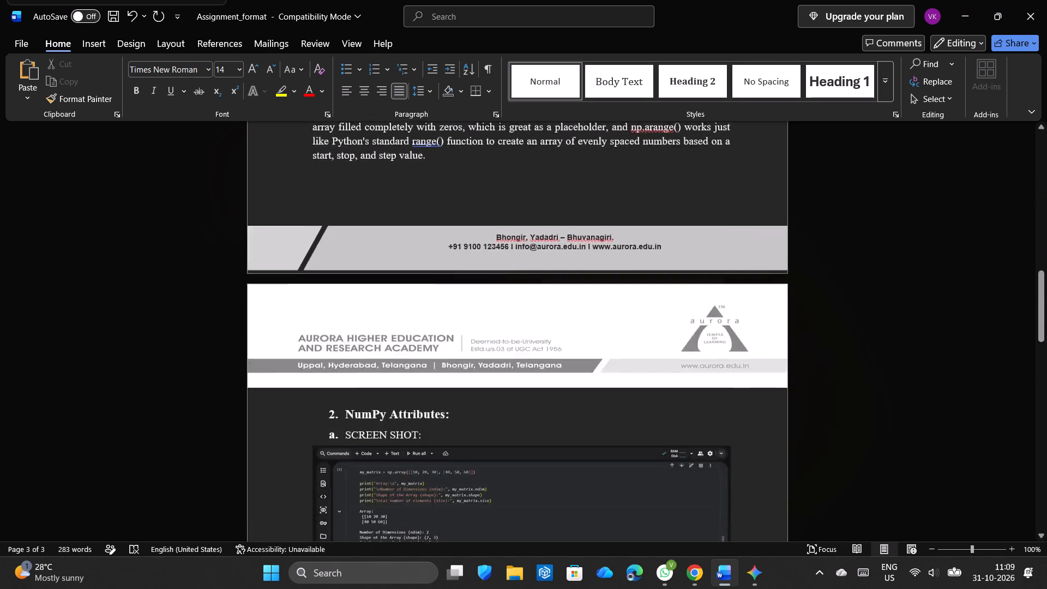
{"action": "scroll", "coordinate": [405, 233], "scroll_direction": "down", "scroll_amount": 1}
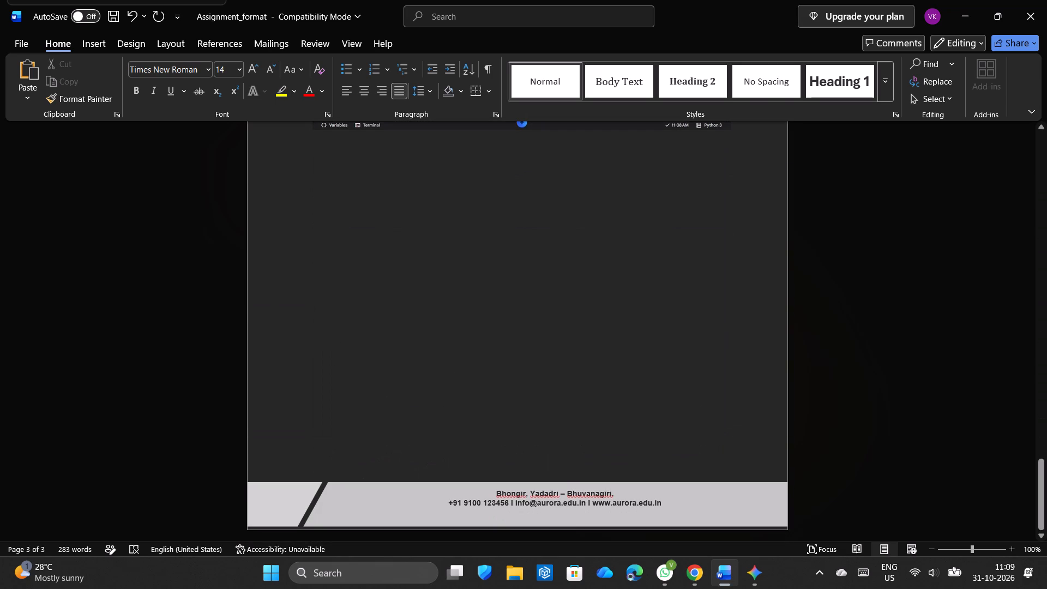
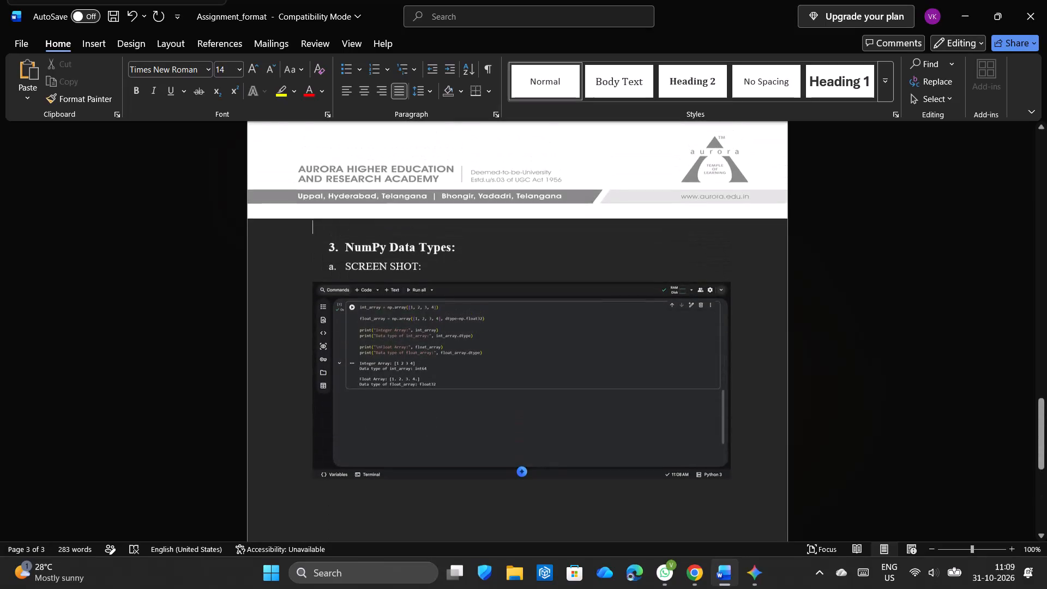
Copy the "Explanation:" subheading under NumPy Attributes and change that subheading's letter to b.
{"action": "scroll", "coordinate": [409, 255], "scroll_direction": "up", "scroll_amount": 1}
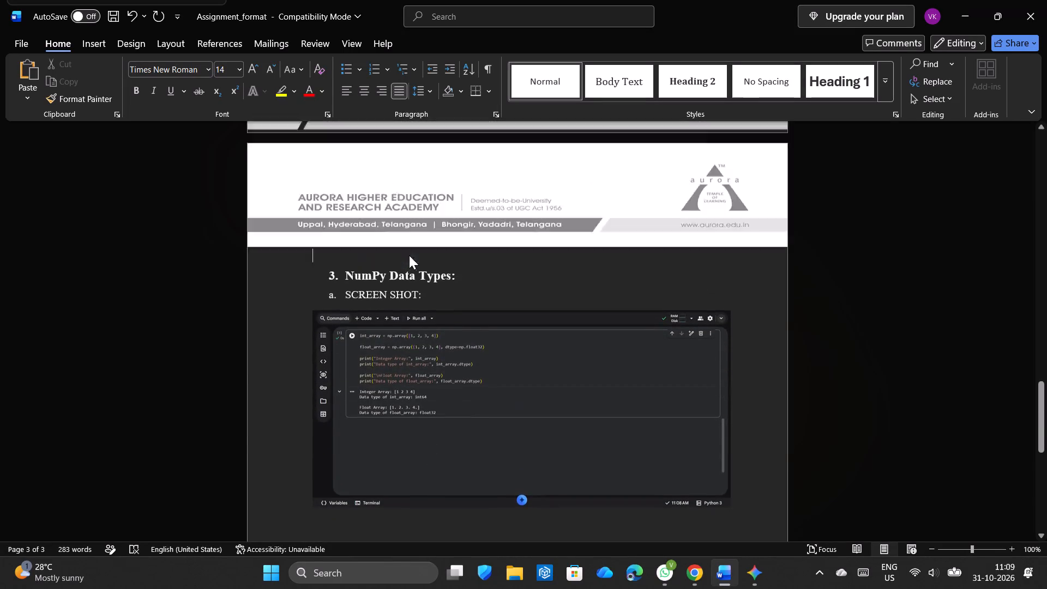
{"action": "scroll", "coordinate": [409, 255], "scroll_direction": "up", "scroll_amount": 1}
{"action": "left_click_drag", "start_coordinate": [417, 327], "coordinate": [340, 322]}
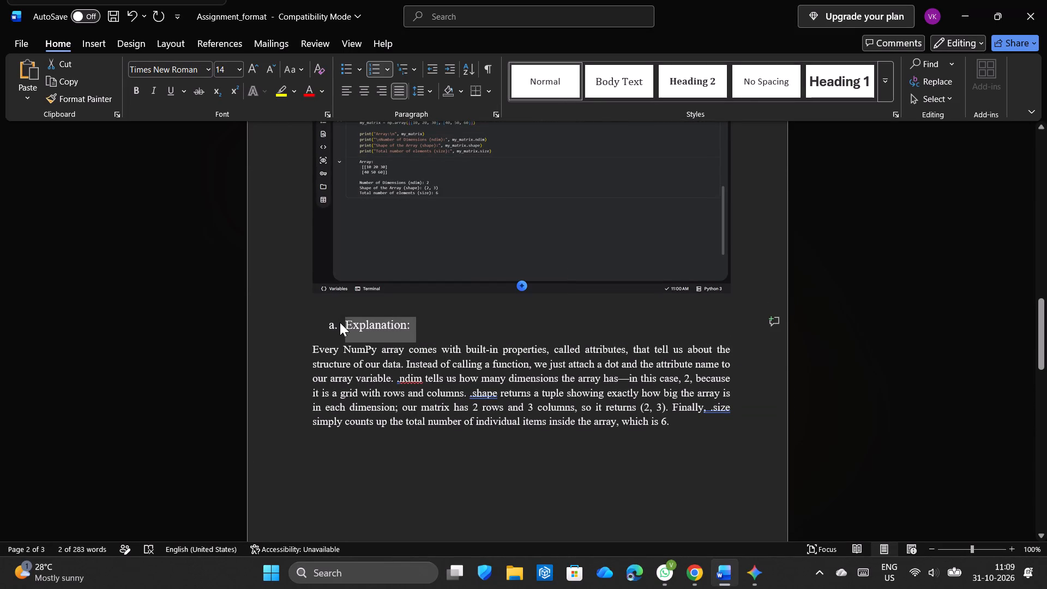
{"action": "key", "text": "ctrl+c"}
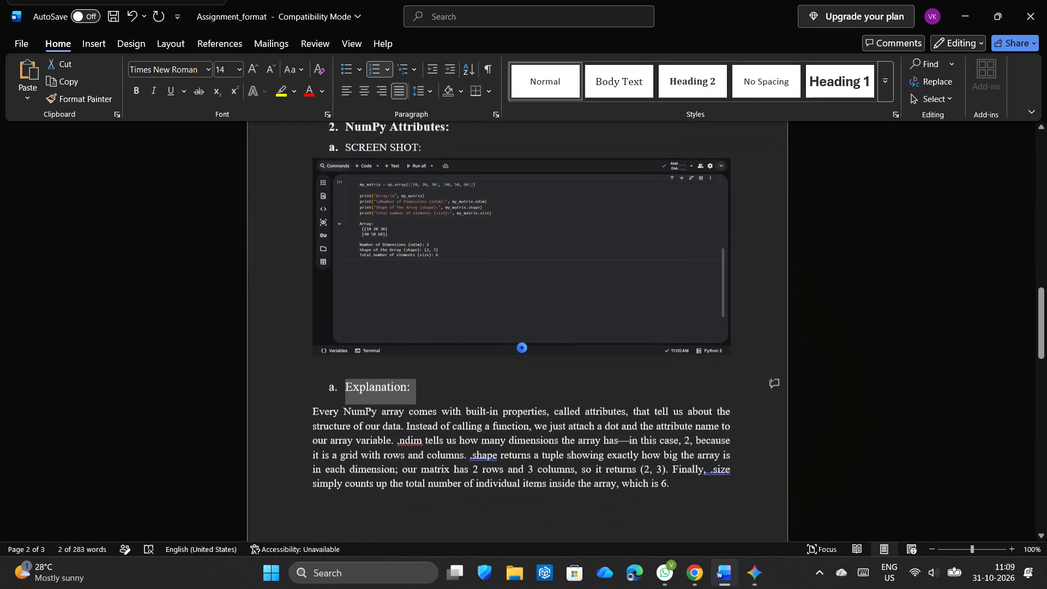
{"action": "left_click", "coordinate": [332, 388]}
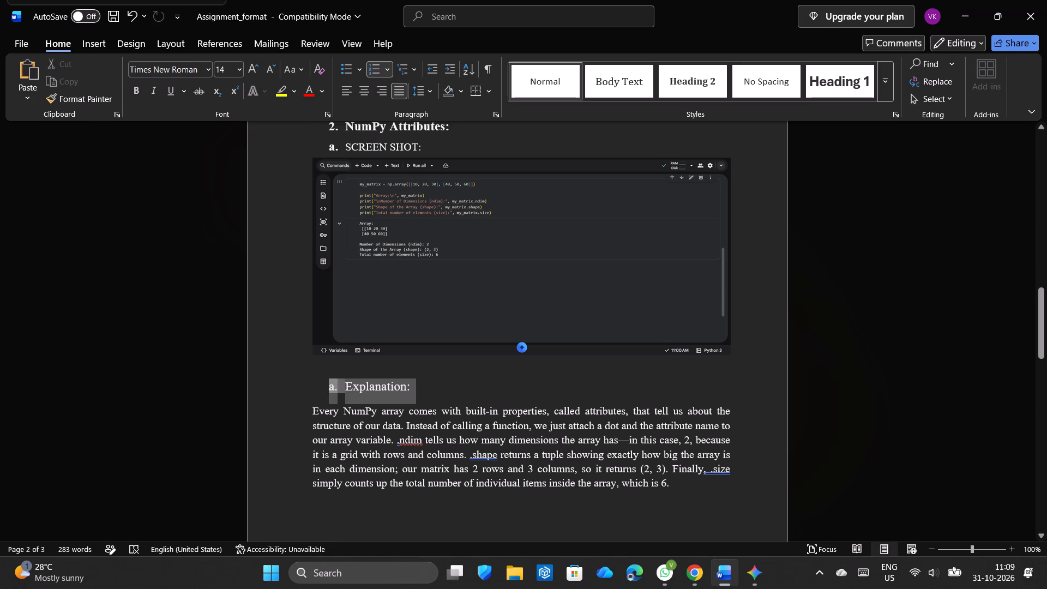
{"action": "type", "text": "b."}
{"action": "key", "text": "space"}
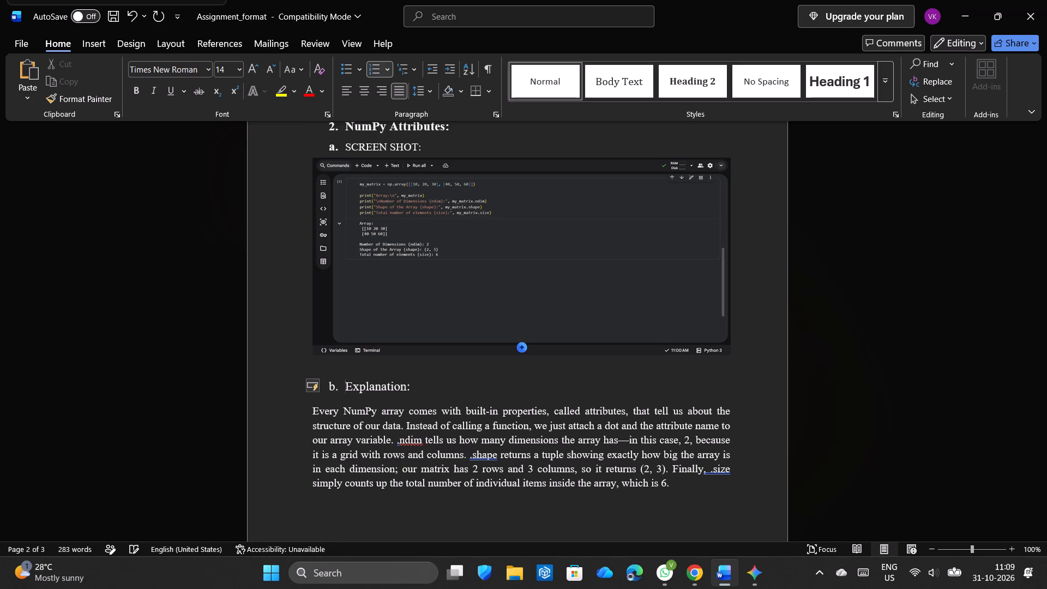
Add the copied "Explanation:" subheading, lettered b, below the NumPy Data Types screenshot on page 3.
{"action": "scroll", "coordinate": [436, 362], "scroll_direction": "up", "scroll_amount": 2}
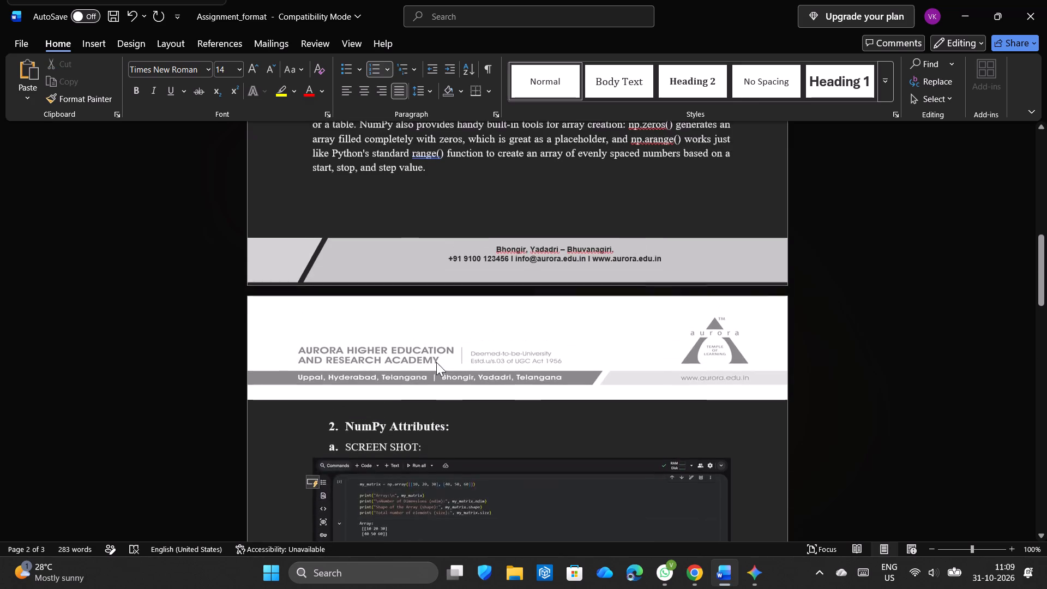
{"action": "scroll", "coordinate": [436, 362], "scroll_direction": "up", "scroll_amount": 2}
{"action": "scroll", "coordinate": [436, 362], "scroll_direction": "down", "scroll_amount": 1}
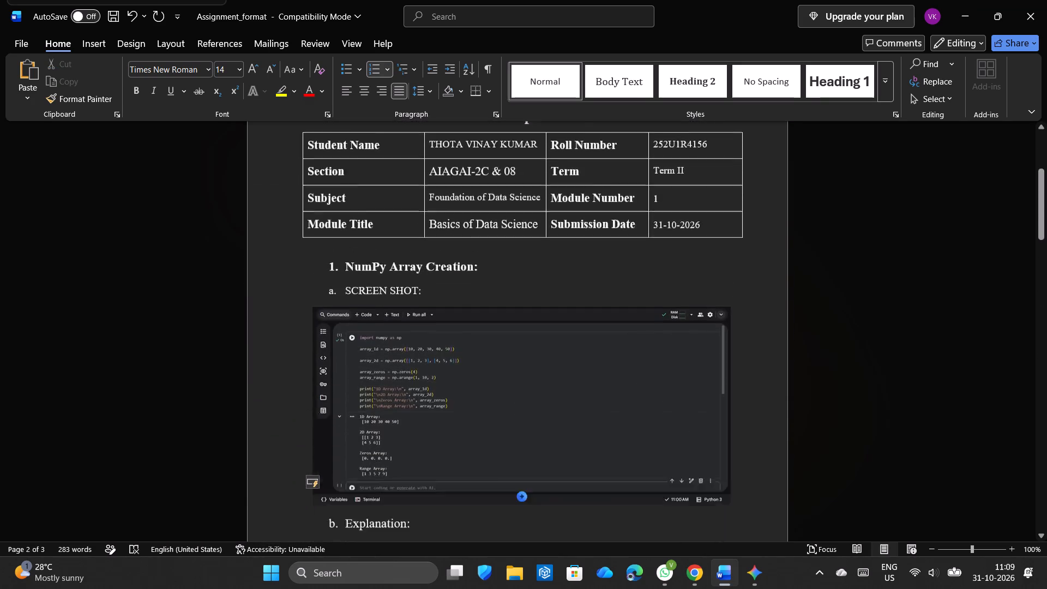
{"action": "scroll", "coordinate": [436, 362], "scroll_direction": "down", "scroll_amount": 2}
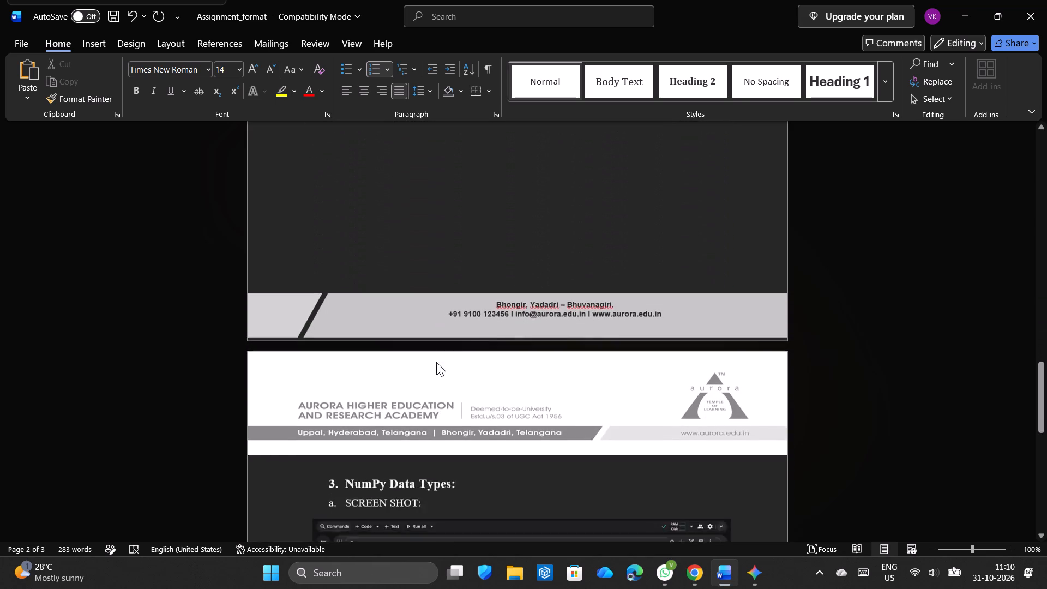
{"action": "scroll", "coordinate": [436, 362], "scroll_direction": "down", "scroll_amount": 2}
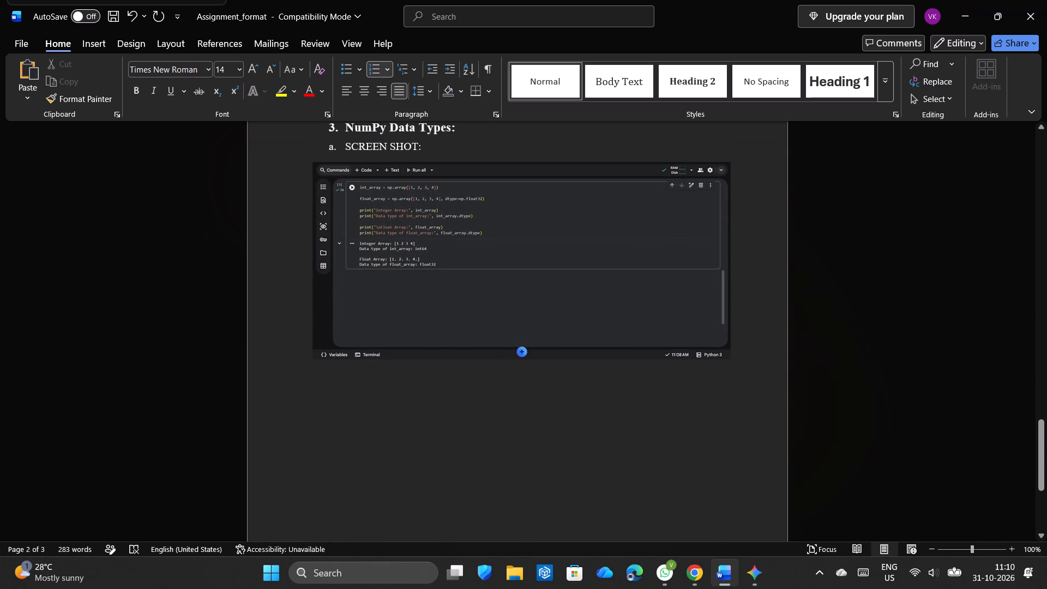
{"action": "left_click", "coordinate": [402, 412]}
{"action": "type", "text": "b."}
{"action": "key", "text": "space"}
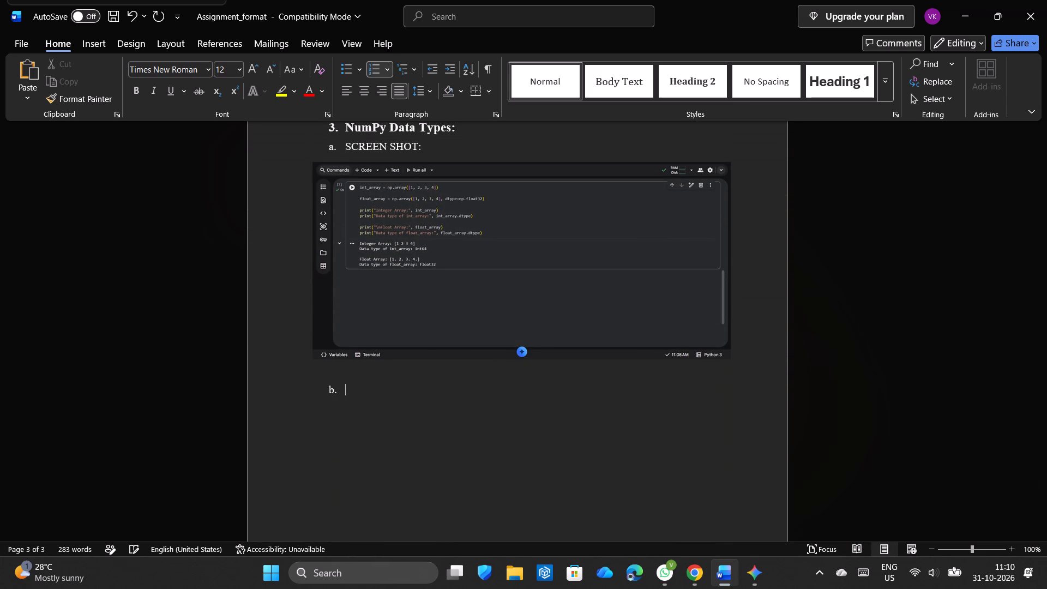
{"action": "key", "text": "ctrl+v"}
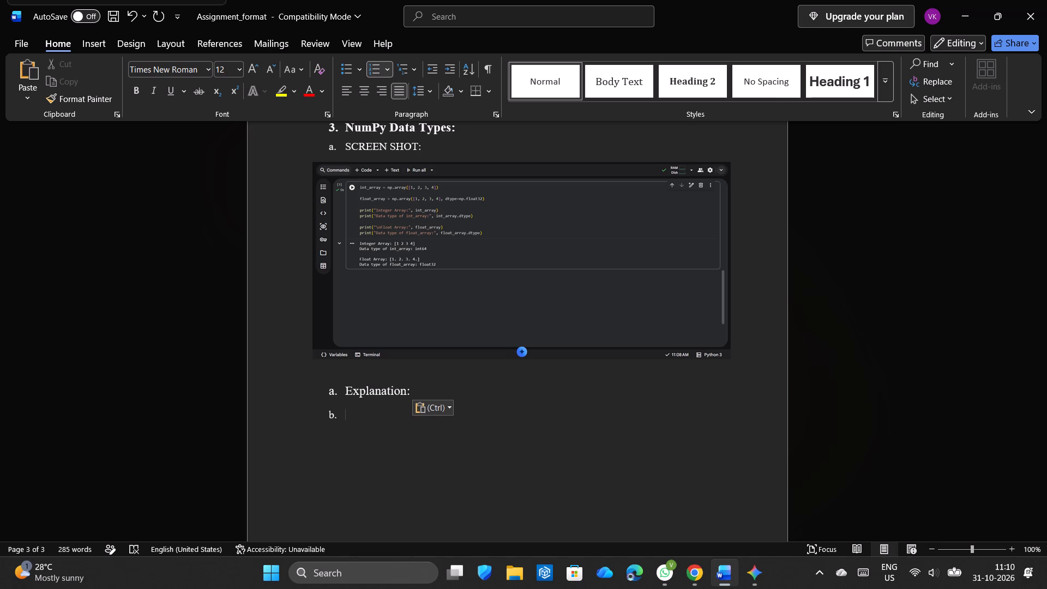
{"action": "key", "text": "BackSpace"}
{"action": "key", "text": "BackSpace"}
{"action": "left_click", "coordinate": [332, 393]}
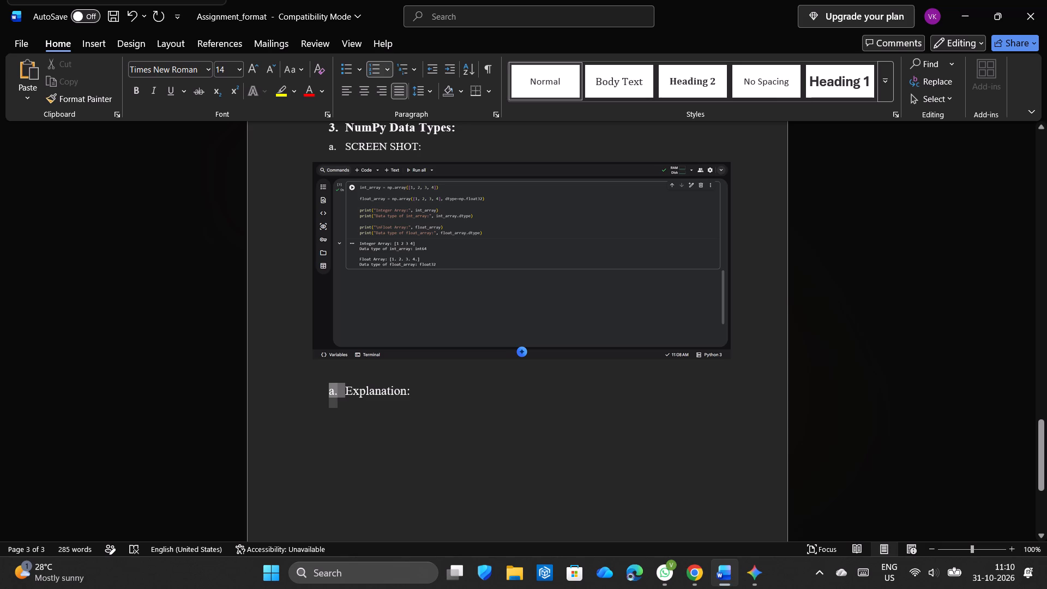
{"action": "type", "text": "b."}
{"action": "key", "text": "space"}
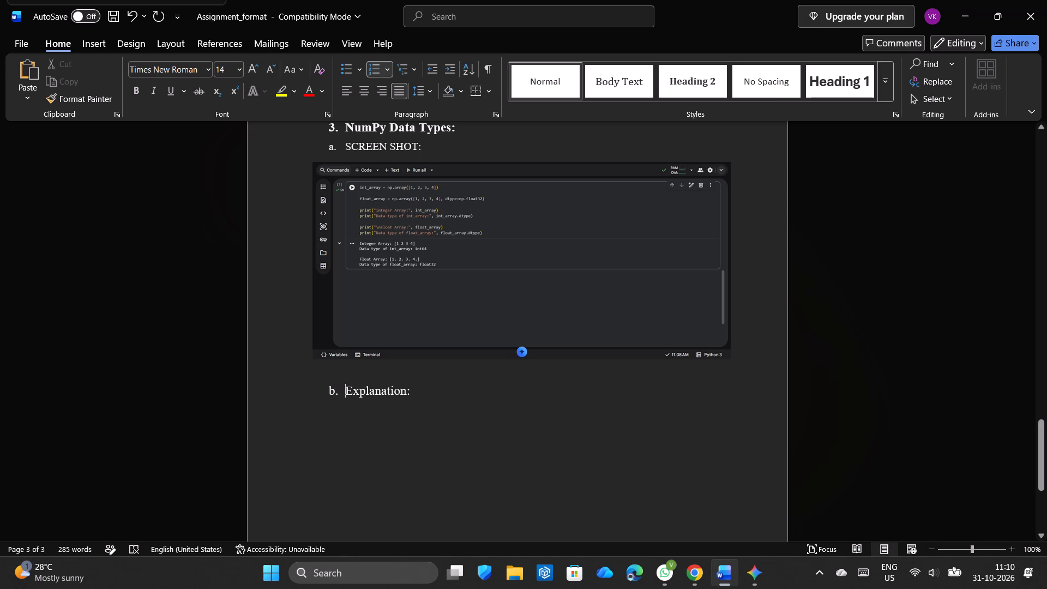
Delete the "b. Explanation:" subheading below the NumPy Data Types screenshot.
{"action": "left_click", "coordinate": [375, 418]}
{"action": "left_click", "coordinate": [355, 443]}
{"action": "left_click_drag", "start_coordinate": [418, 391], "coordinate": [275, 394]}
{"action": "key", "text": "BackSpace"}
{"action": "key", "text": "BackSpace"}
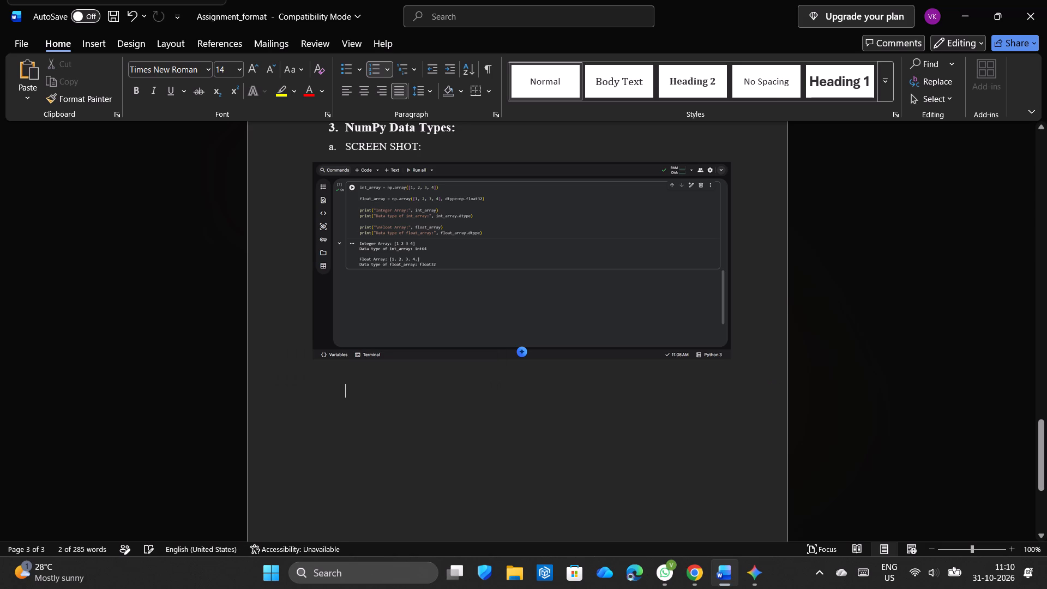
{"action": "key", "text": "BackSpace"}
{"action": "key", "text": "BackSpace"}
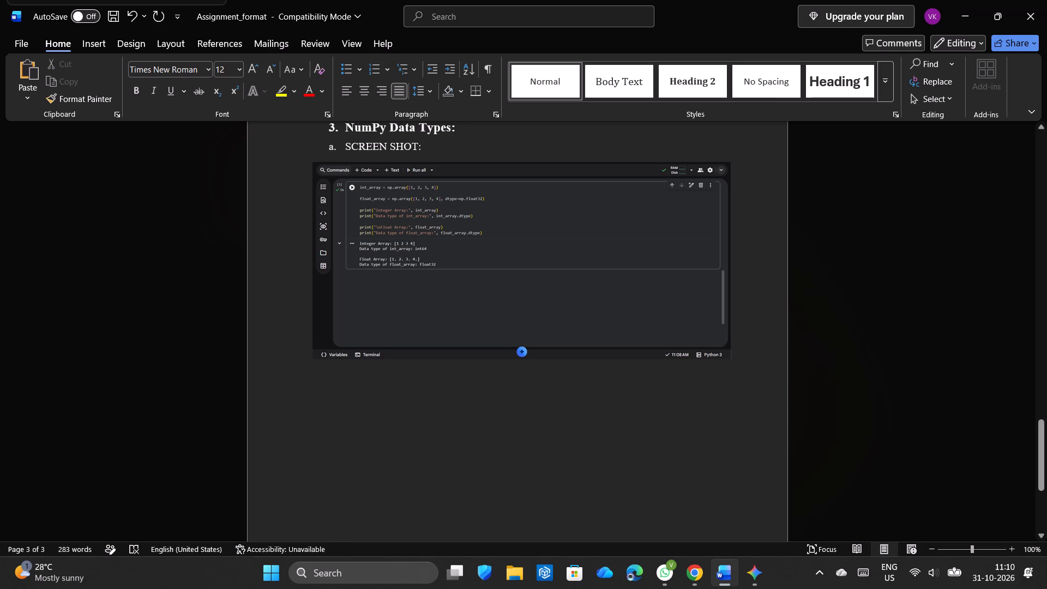
Insert seven blank lines below the NumPy Data Types screenshot.
{"action": "key", "text": "Return"}
{"action": "key", "text": "Return"}
{"action": "key", "text": "Return"}
{"action": "key", "text": "Return"}
{"action": "key", "text": "Return"}
{"action": "key", "text": "Return"}
{"action": "key", "text": "Return"}
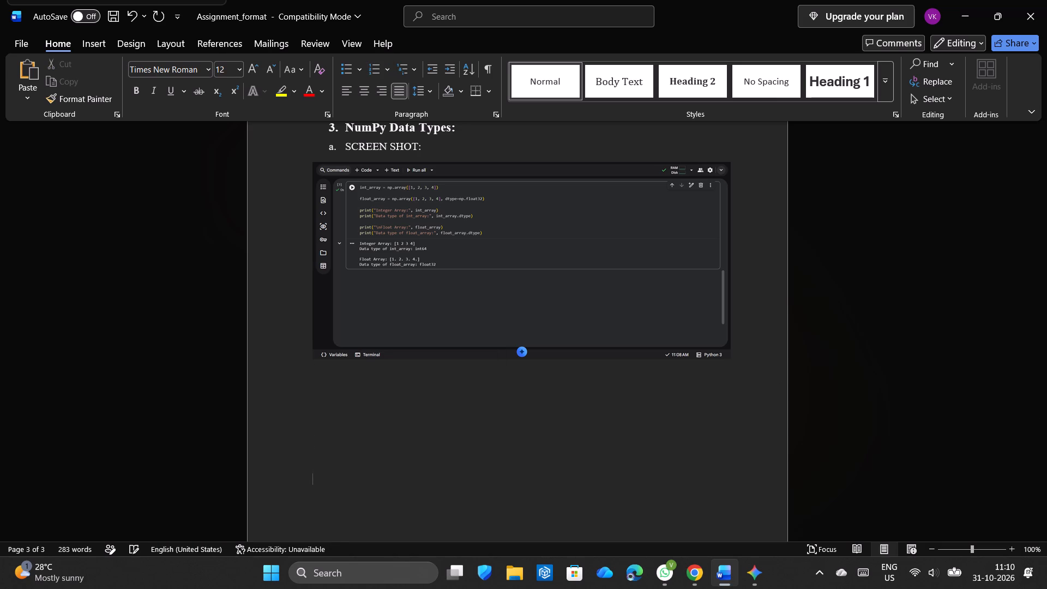
Add the subheading "b. Explanation:" just below the NumPy Data Types screenshot, with no extra lettered line after it.
{"action": "key", "text": "Up"}
{"action": "key", "text": "Up"}
{"action": "key", "text": "Up"}
{"action": "key", "text": "Up"}
{"action": "key", "text": "Up"}
{"action": "type", "text": "b."}
{"action": "key", "text": "space"}
{"action": "key", "text": "ctrl+v"}
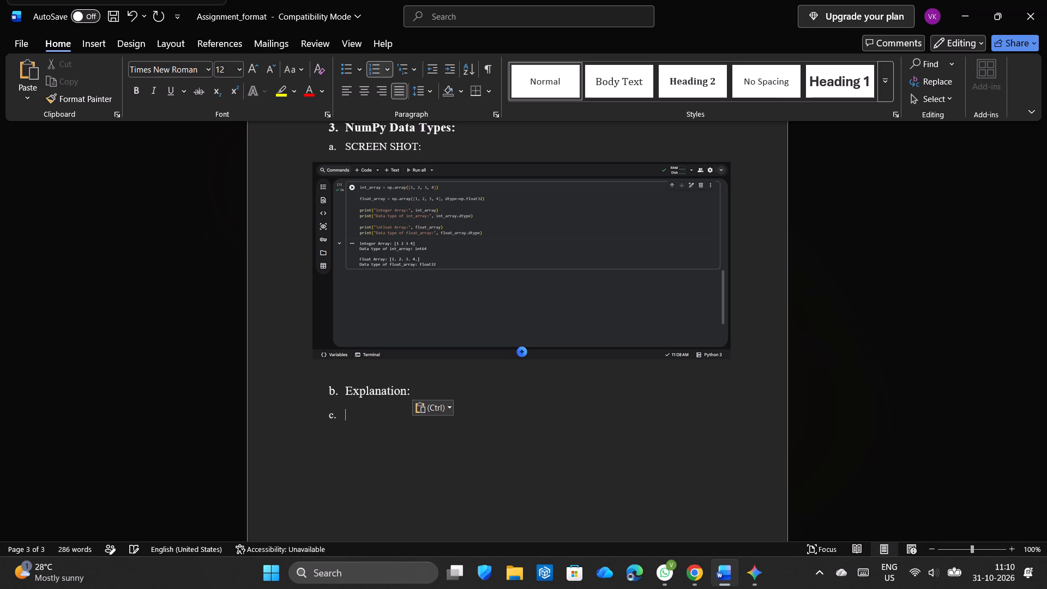
{"action": "key", "text": "BackSpace"}
{"action": "key", "text": "BackSpace"}
{"action": "left_click", "coordinate": [342, 440]}
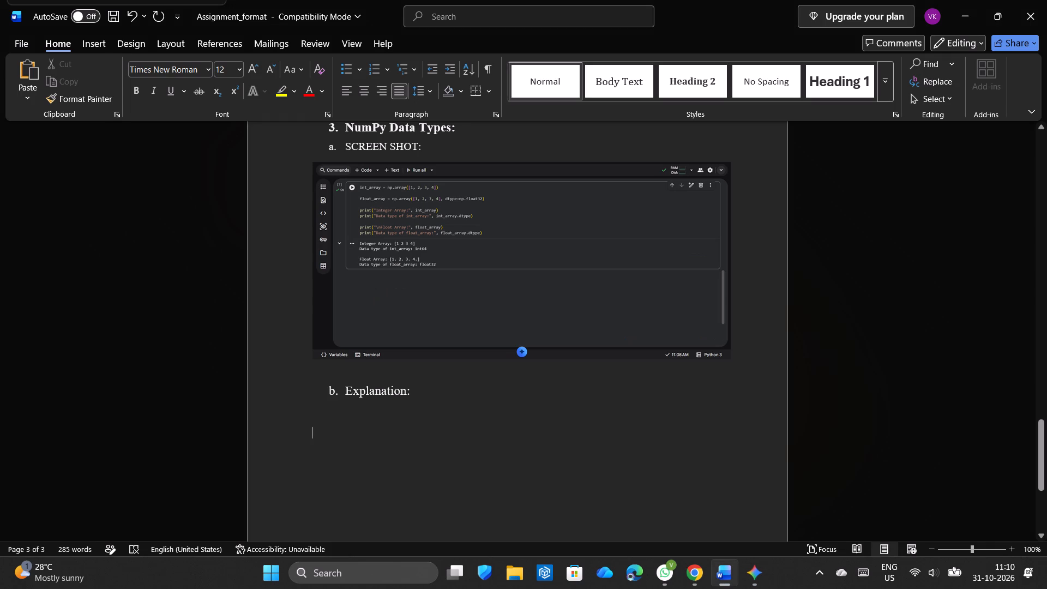
{"action": "key", "text": "BackSpace"}
{"action": "key", "text": "ctrl+v"}
Delete "(like 1.)" from the end of the data types explanation so it closes with "decimal point.".
{"action": "scroll", "coordinate": [419, 414], "scroll_direction": "down", "scroll_amount": 1}
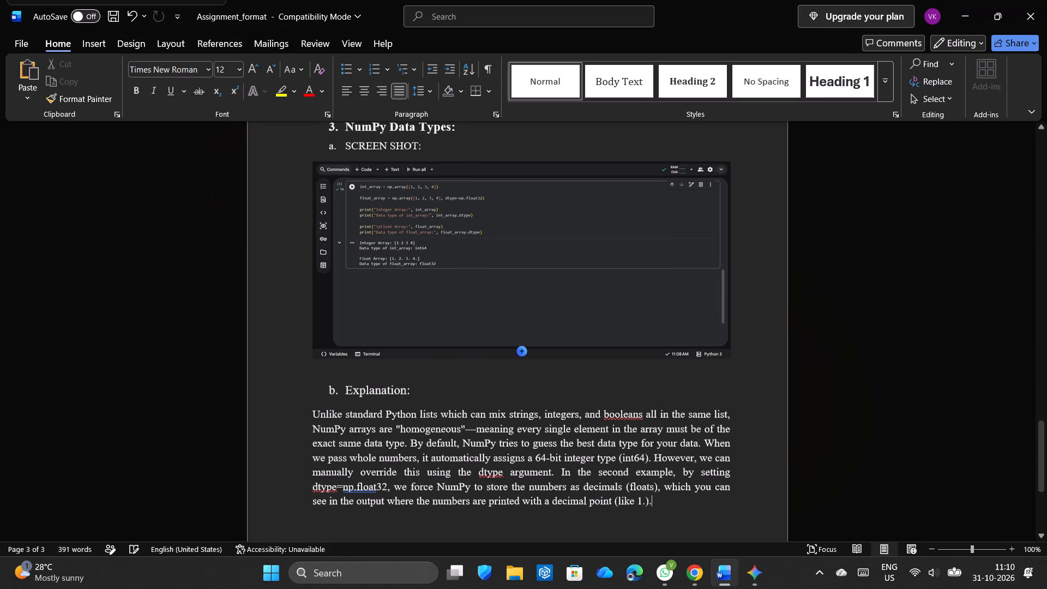
{"action": "scroll", "coordinate": [419, 414], "scroll_direction": "down", "scroll_amount": 1}
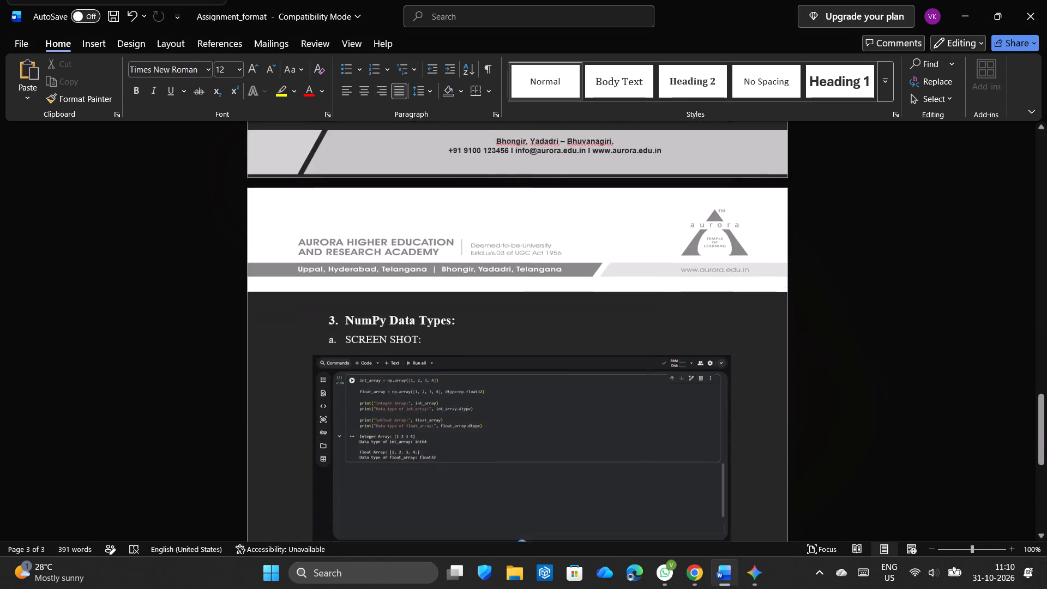
{"action": "scroll", "coordinate": [419, 414], "scroll_direction": "down", "scroll_amount": 1}
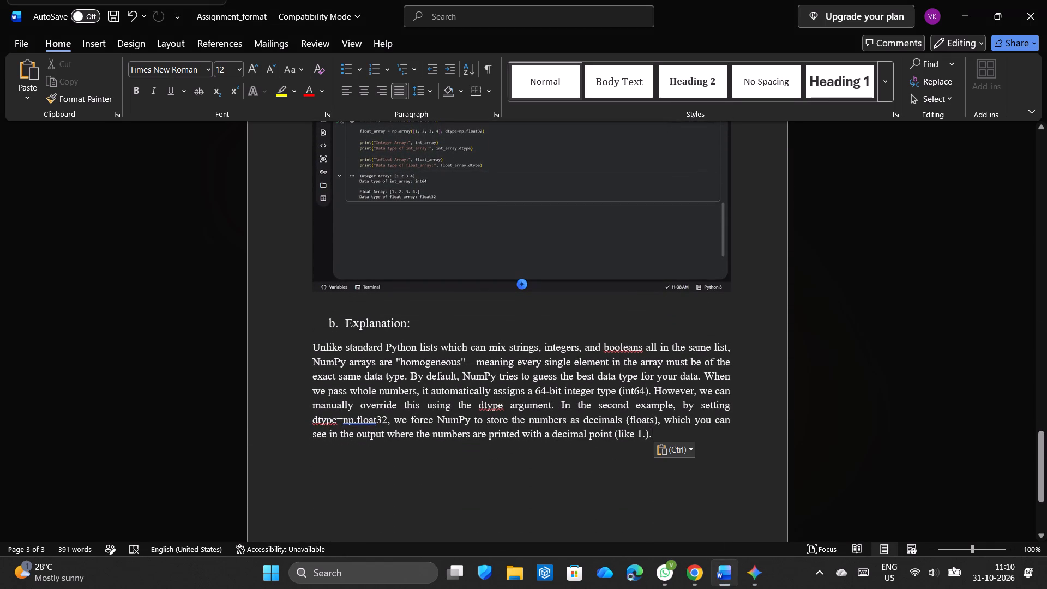
{"action": "key", "text": "BackSpace"}
{"action": "key", "text": "BackSpace"}
{"action": "key", "text": "BackSpace"}
{"action": "key", "text": "BackSpace"}
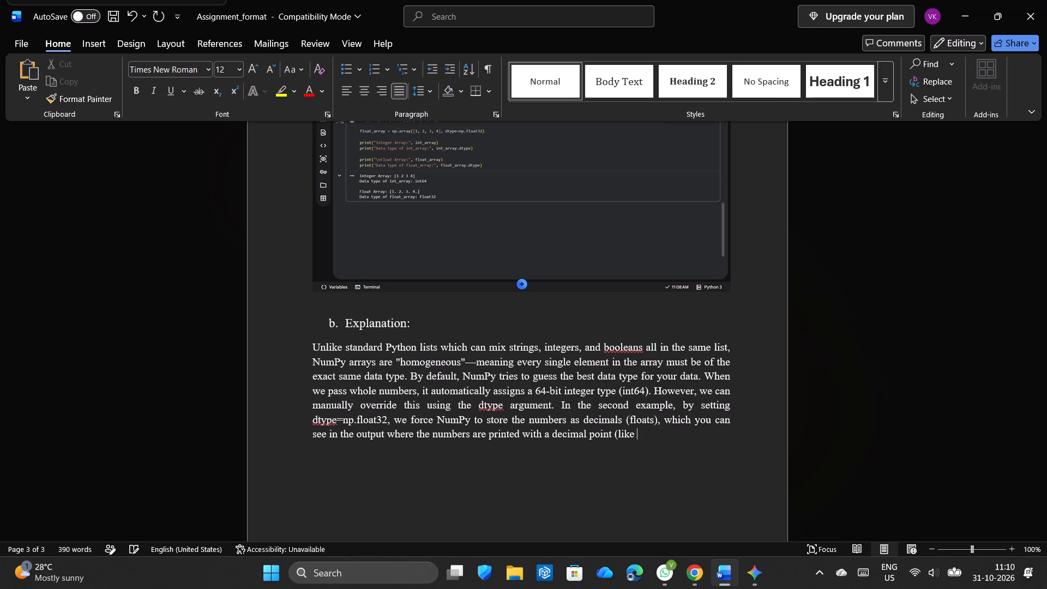
{"action": "key", "text": "BackSpace"}
{"action": "key", "text": "BackSpace"}
{"action": "key", "text": "BackSpace"}
{"action": "key", "text": "BackSpace"}
{"action": "key", "text": "BackSpace"}
{"action": "key", "text": "BackSpace"}
{"action": "key", "text": "BackSpace"}
{"action": "key", "text": "period"}
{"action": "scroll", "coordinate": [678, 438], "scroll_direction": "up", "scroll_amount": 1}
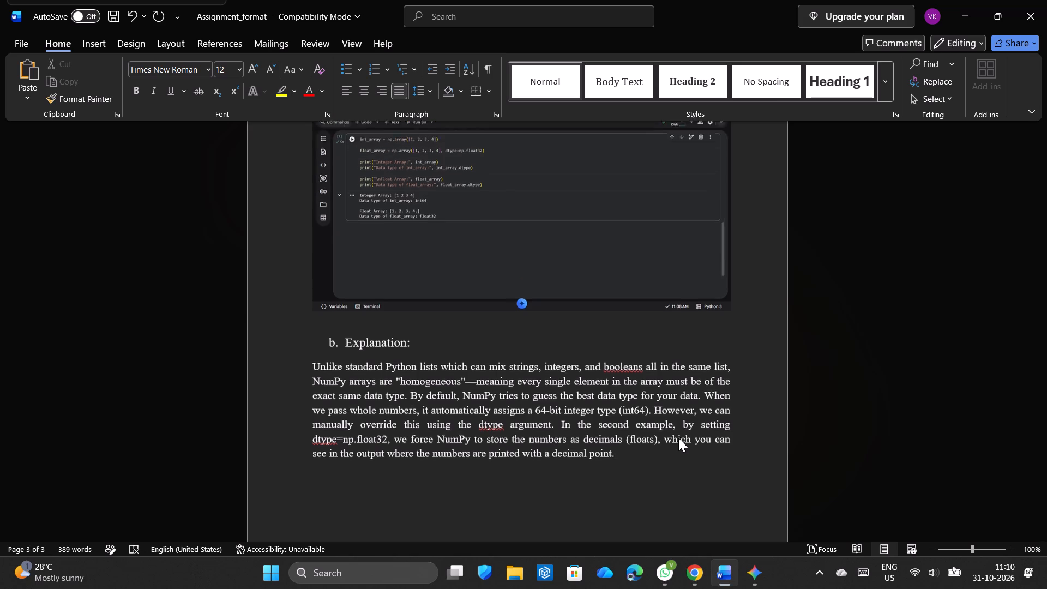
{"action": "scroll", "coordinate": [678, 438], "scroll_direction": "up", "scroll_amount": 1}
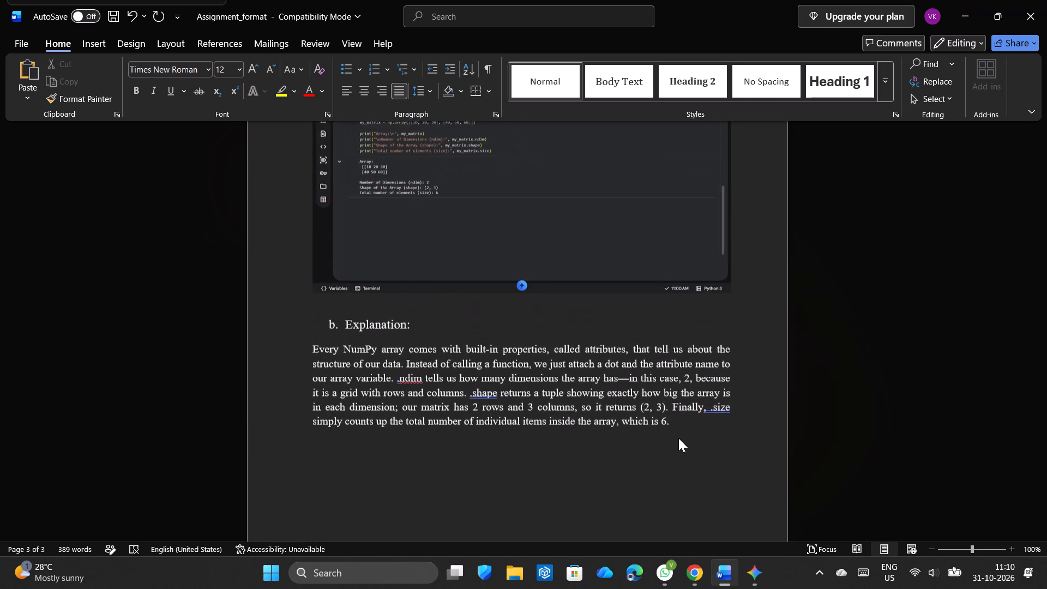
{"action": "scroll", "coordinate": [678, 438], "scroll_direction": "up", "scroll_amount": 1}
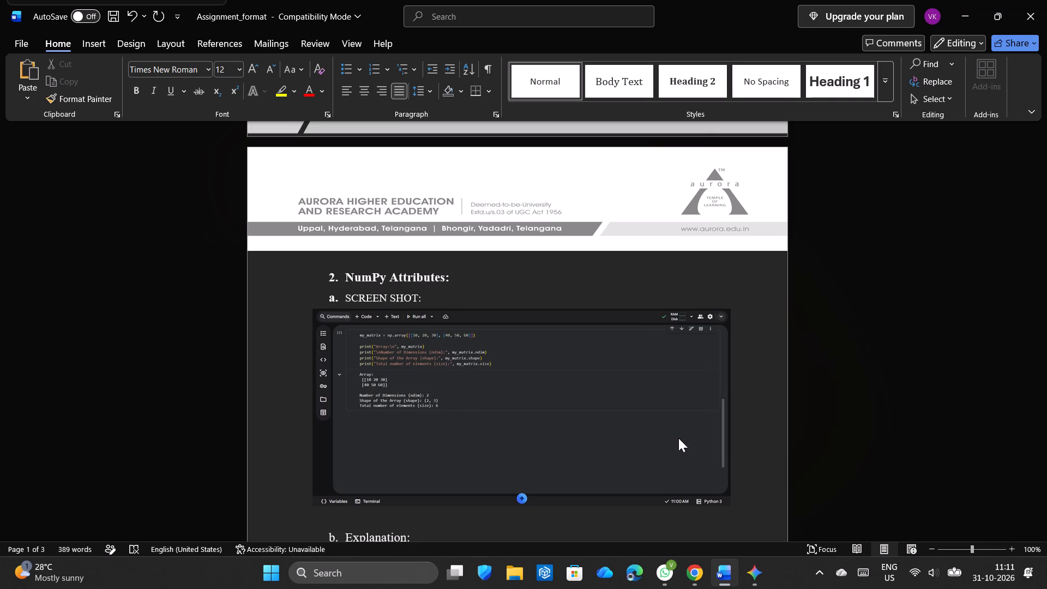
Review the report from the Lab Report - 1 details table through the NumPy Array Creation, Attributes and Data Types sections.
{"action": "scroll", "coordinate": [612, 410], "scroll_direction": "down", "scroll_amount": 1}
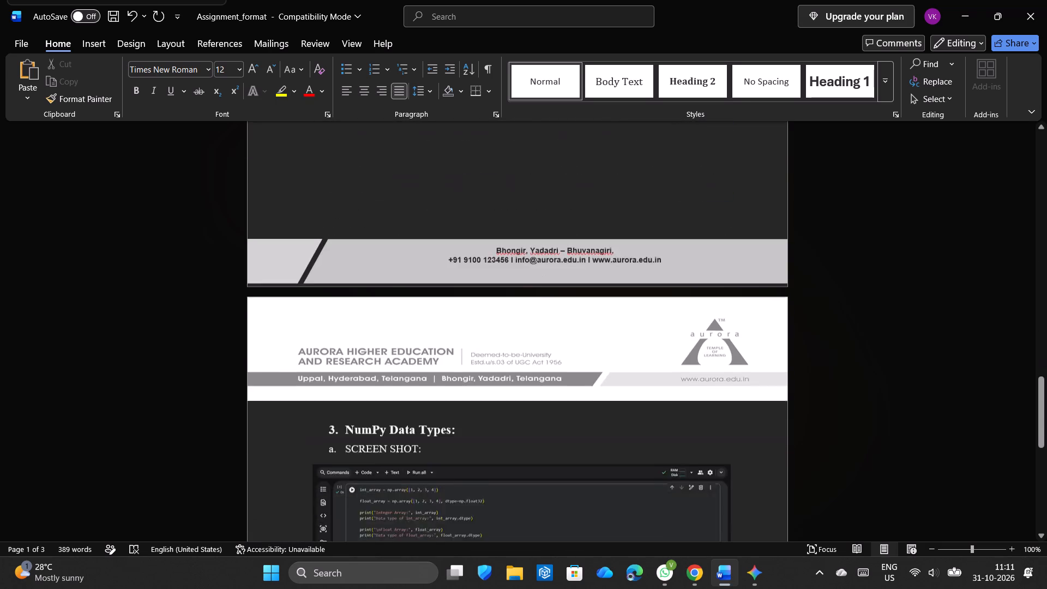
{"action": "scroll", "coordinate": [612, 410], "scroll_direction": "down", "scroll_amount": 1}
{"action": "scroll", "coordinate": [612, 410], "scroll_direction": "up", "scroll_amount": 2}
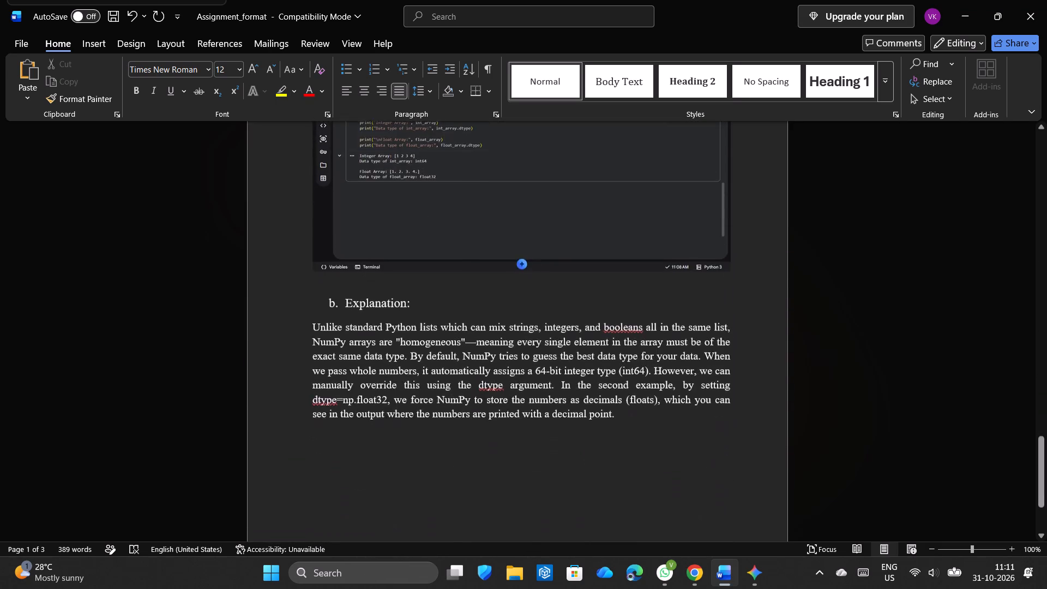
{"action": "scroll", "coordinate": [612, 410], "scroll_direction": "up", "scroll_amount": 3}
{"action": "scroll", "coordinate": [612, 410], "scroll_direction": "down", "scroll_amount": 1}
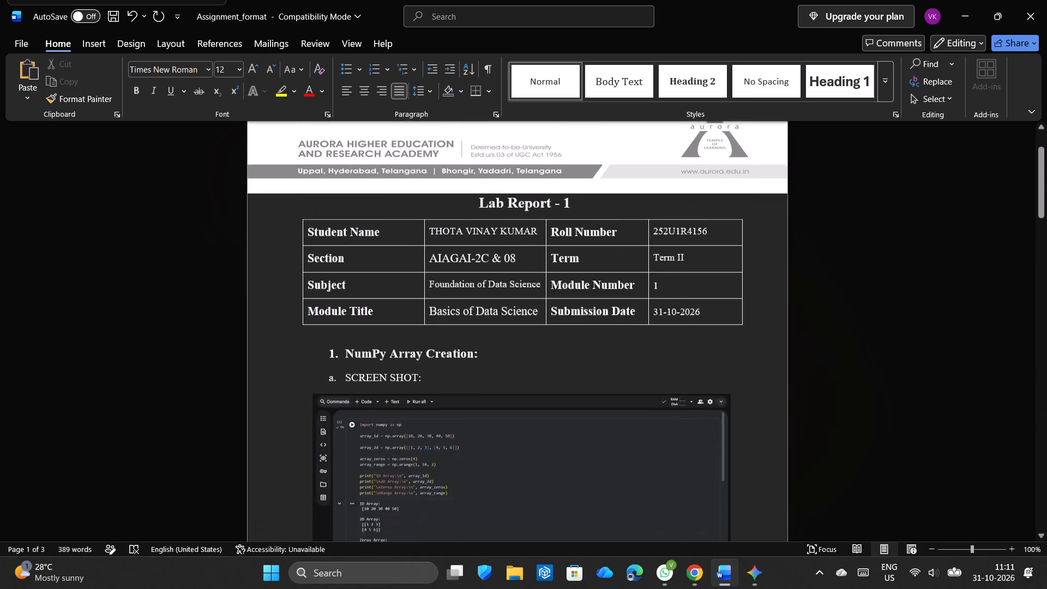
{"action": "scroll", "coordinate": [612, 410], "scroll_direction": "down", "scroll_amount": 3}
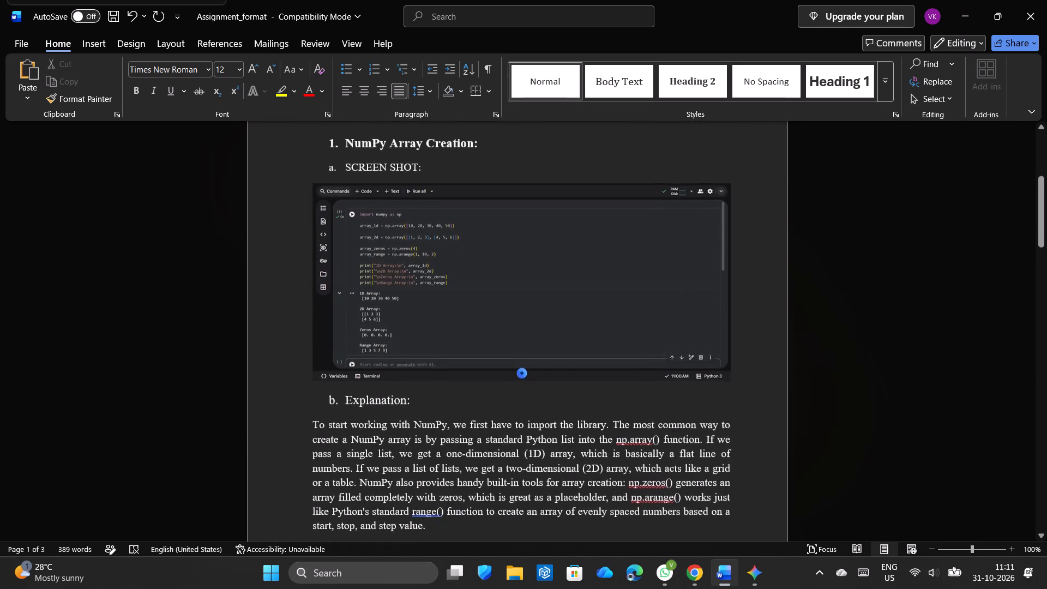
{"action": "scroll", "coordinate": [612, 410], "scroll_direction": "down", "scroll_amount": 2}
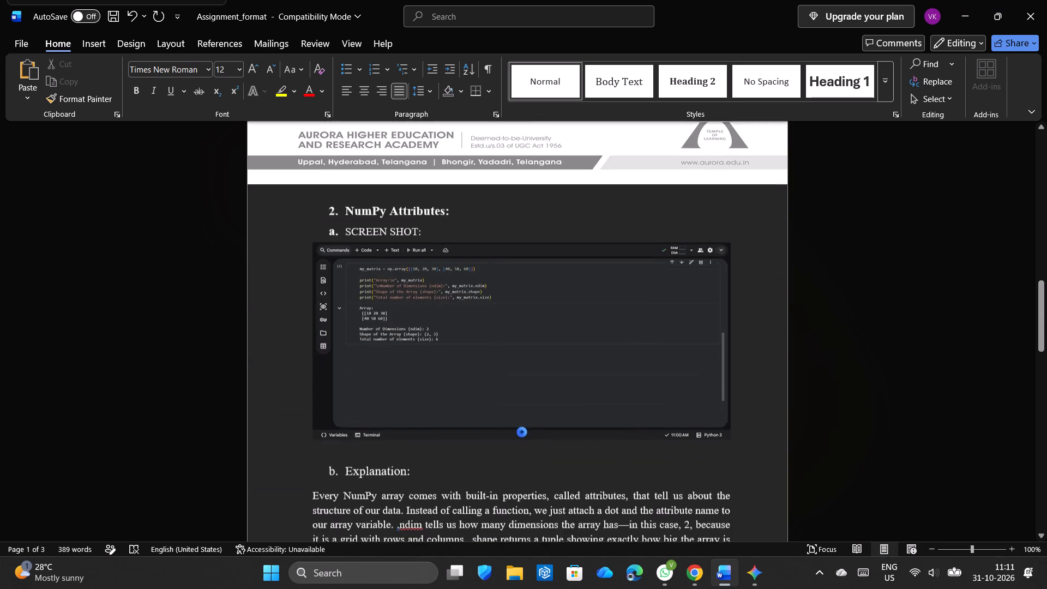
{"action": "scroll", "coordinate": [612, 410], "scroll_direction": "down", "scroll_amount": 2}
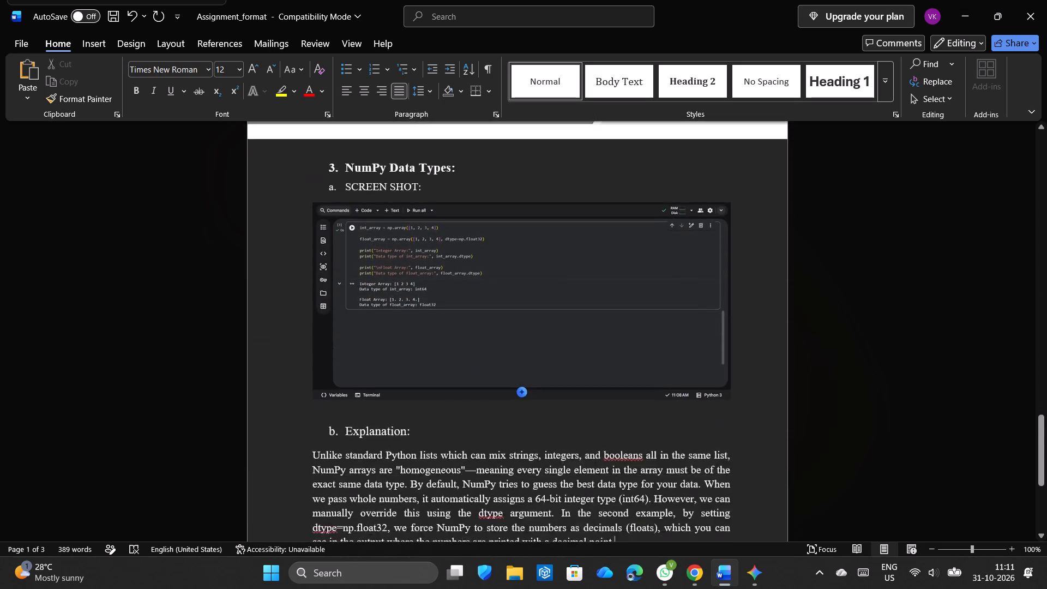
Insert 15 blank lines below the NumPy Data Types explanation to extend the report onto a fourth page.
{"action": "scroll", "coordinate": [612, 410], "scroll_direction": "down", "scroll_amount": 2}
{"action": "left_click", "coordinate": [612, 410]}
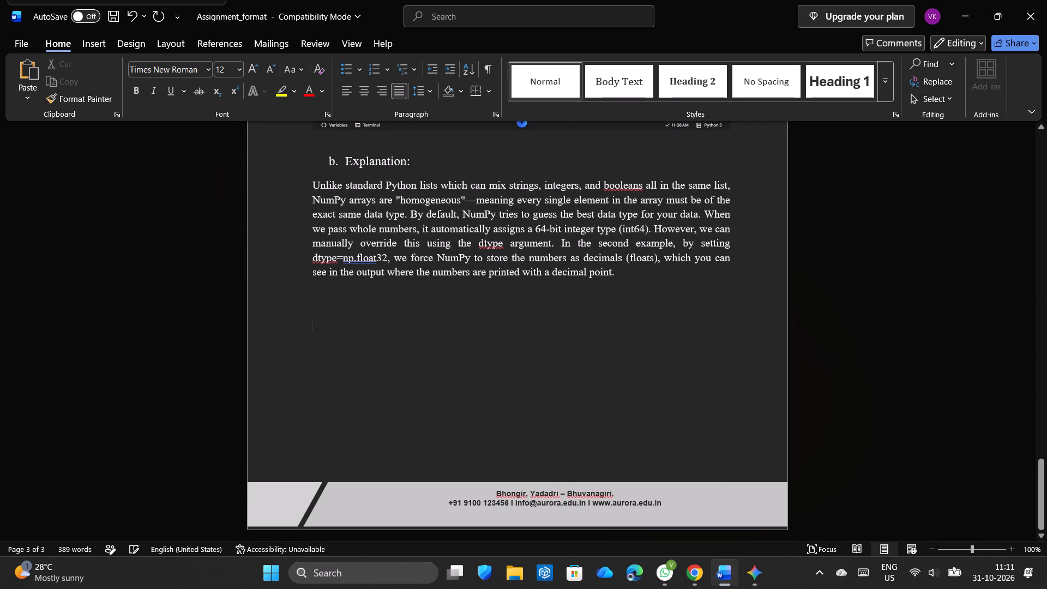
{"action": "key", "text": "Return"}
{"action": "key", "text": "Return"}
{"action": "key", "text": "Return"}
{"action": "key", "text": "Return"}
{"action": "key", "text": "Return"}
{"action": "key", "text": "Return"}
{"action": "key", "text": "Return"}
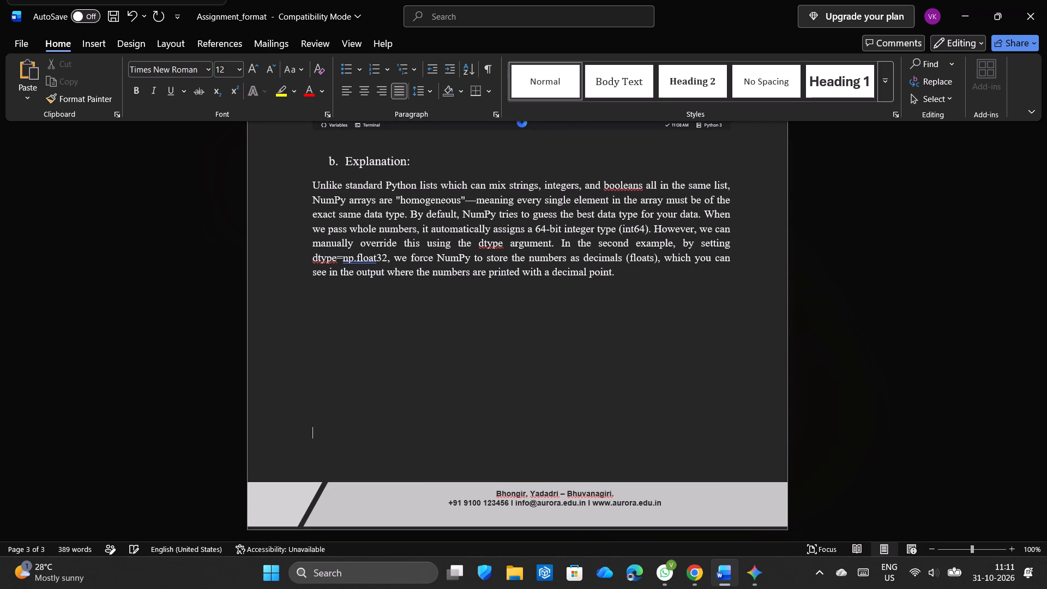
{"action": "key", "text": "Return"}
{"action": "key", "text": "Return"}
{"action": "key", "text": "Return"}
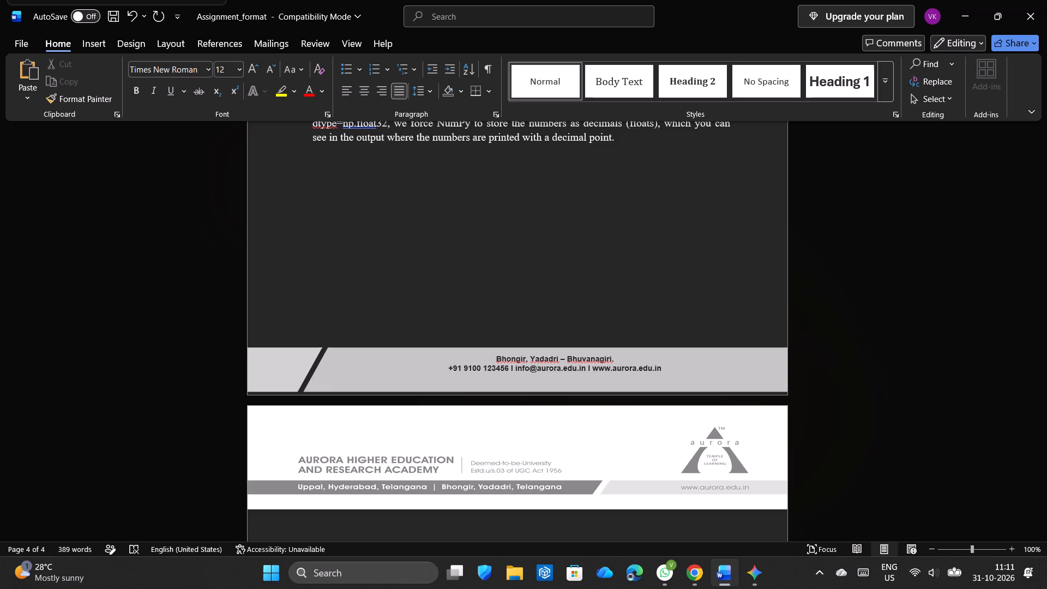
{"action": "scroll", "coordinate": [535, 358], "scroll_direction": "down", "scroll_amount": 1}
{"action": "key", "text": "Return"}
{"action": "key", "text": "Return"}
{"action": "key", "text": "Return"}
{"action": "key", "text": "Return"}
{"action": "key", "text": "Return"}
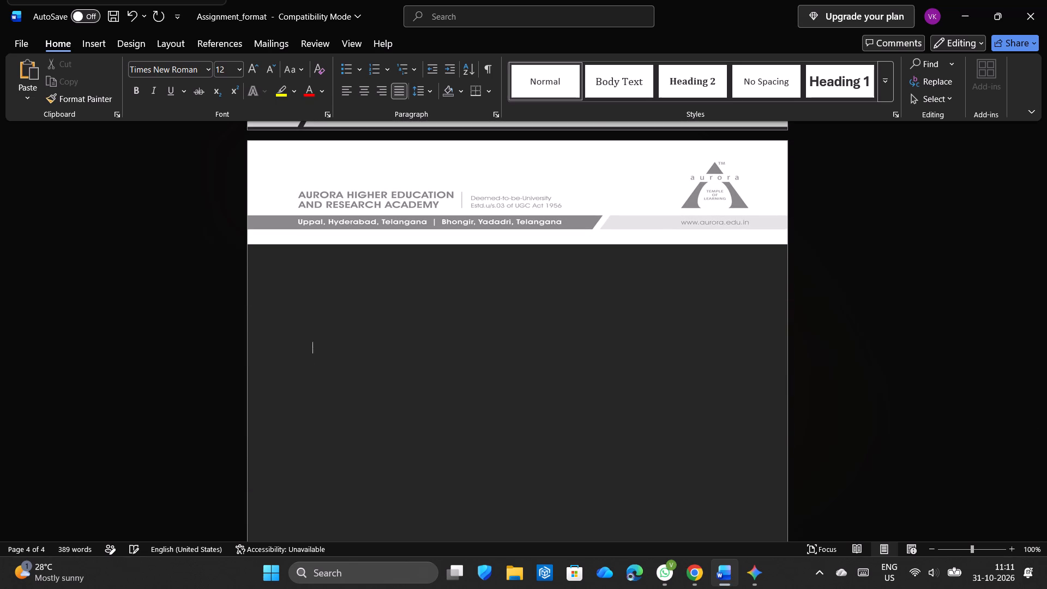
Start a numbered heading "4." on the second line of the new fourth page.
{"action": "key", "text": "Up"}
{"action": "key", "text": "Up"}
{"action": "key", "text": "Up"}
{"action": "key", "text": "Up"}
{"action": "key", "text": "Up"}
{"action": "key", "text": "Up"}
{"action": "key", "text": "Down"}
{"action": "key", "text": "4"}
{"action": "type", "text": "."}
{"action": "key", "text": "space"}
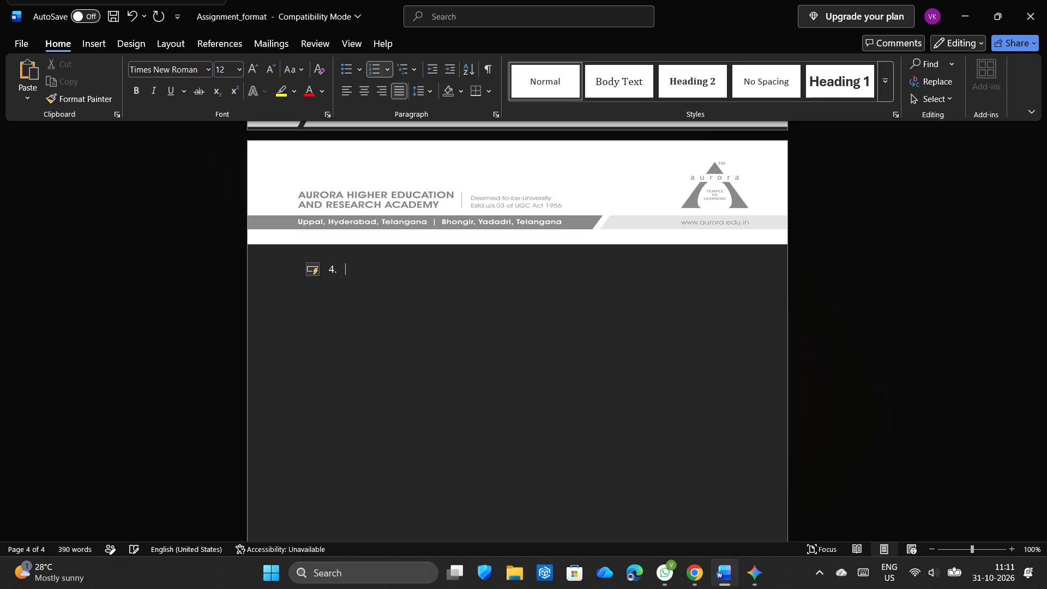
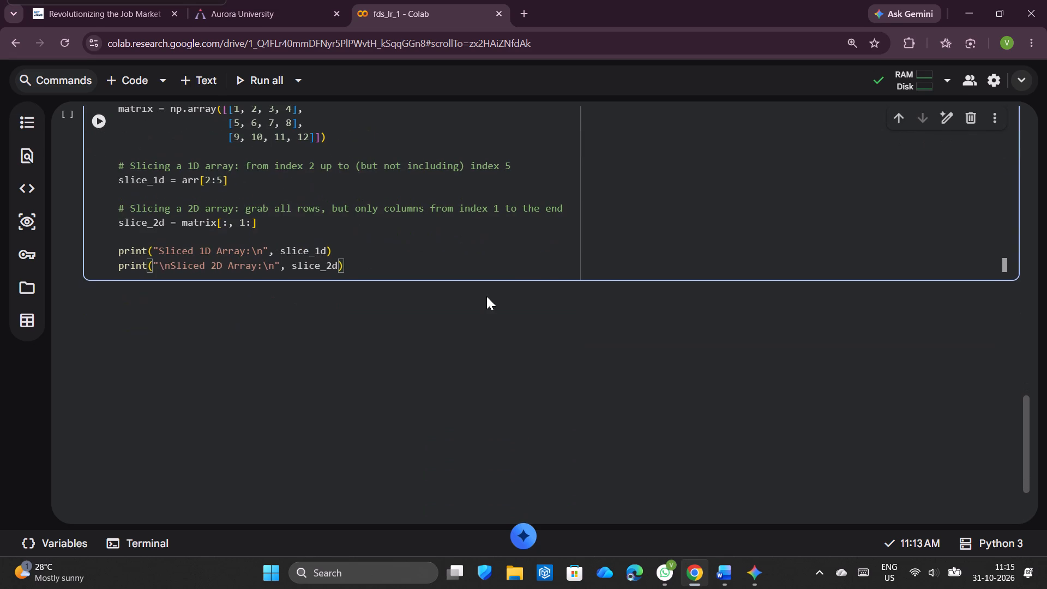
{"action": "scroll", "coordinate": [579, 244], "scroll_direction": "up", "scroll_amount": 1}
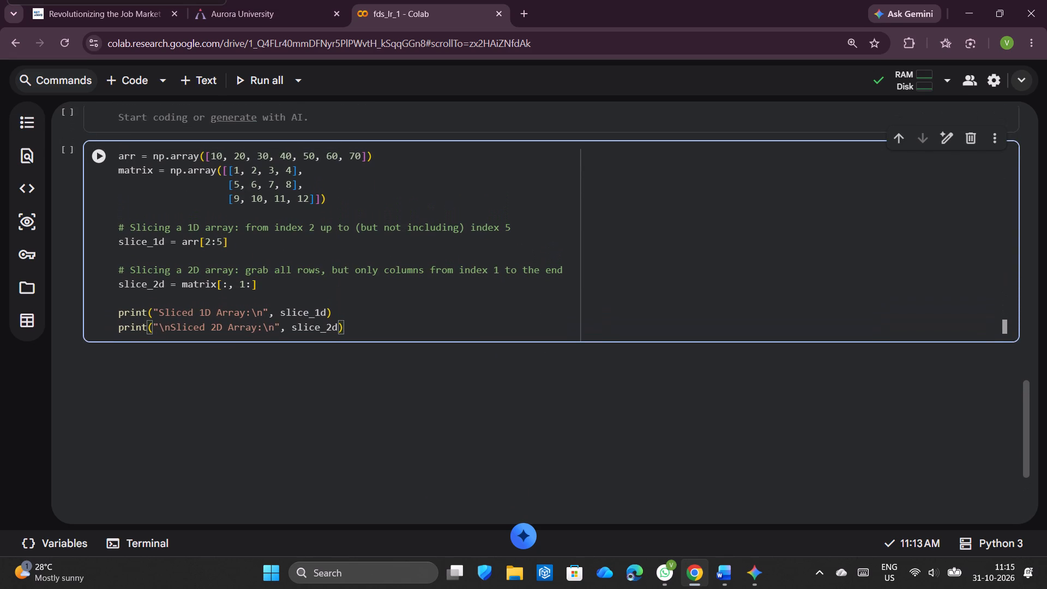
{"action": "triple_click", "coordinate": [541, 226]}
{"action": "key", "text": "BackSpace"}
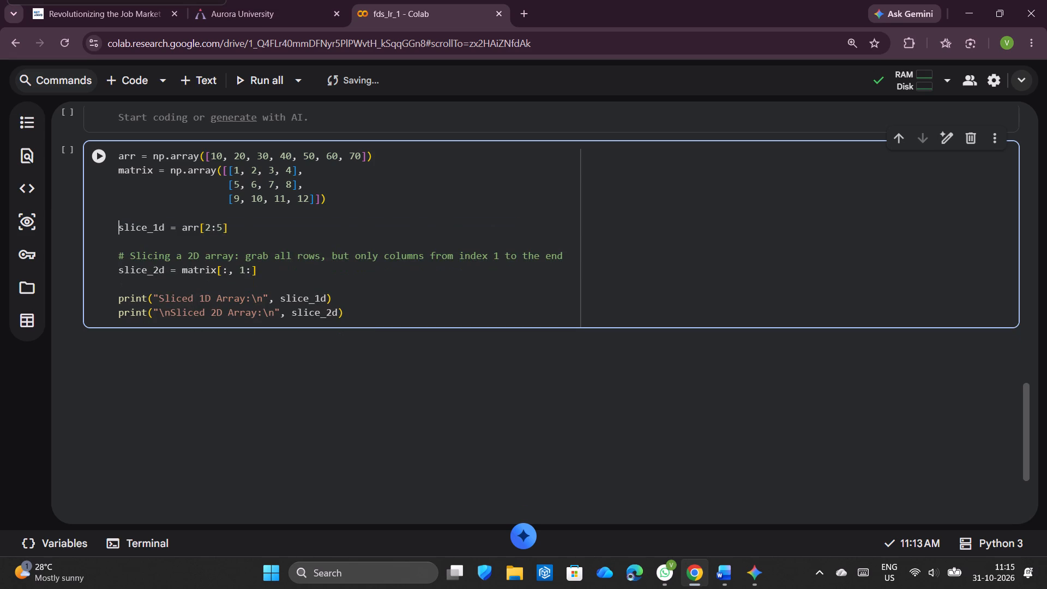
{"action": "triple_click", "coordinate": [570, 261]}
{"action": "key", "text": "BackSpace"}
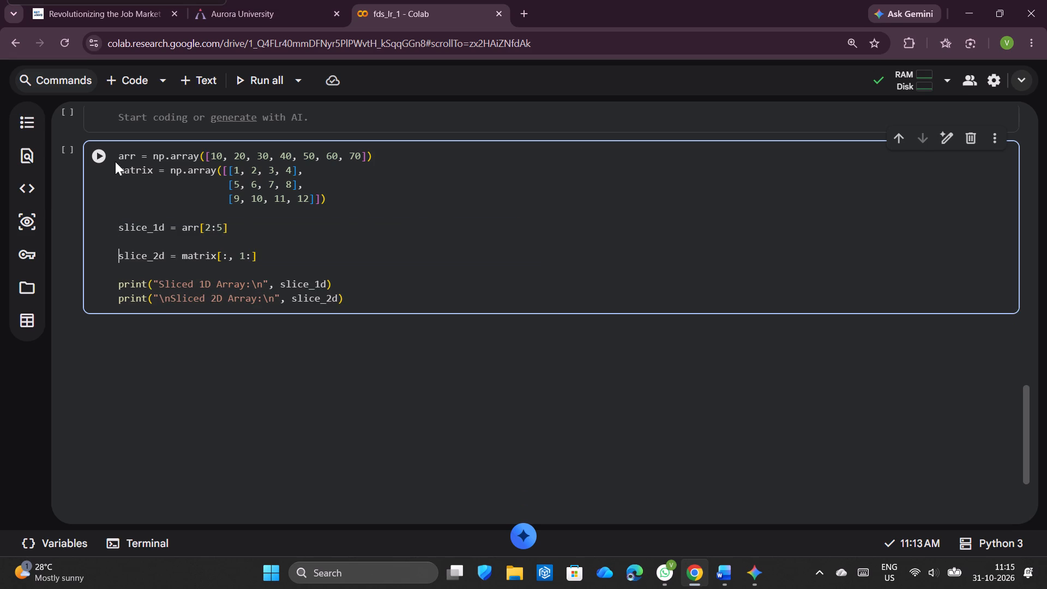
{"action": "left_click", "coordinate": [104, 159]}
{"action": "scroll", "coordinate": [272, 358], "scroll_direction": "down", "scroll_amount": 1}
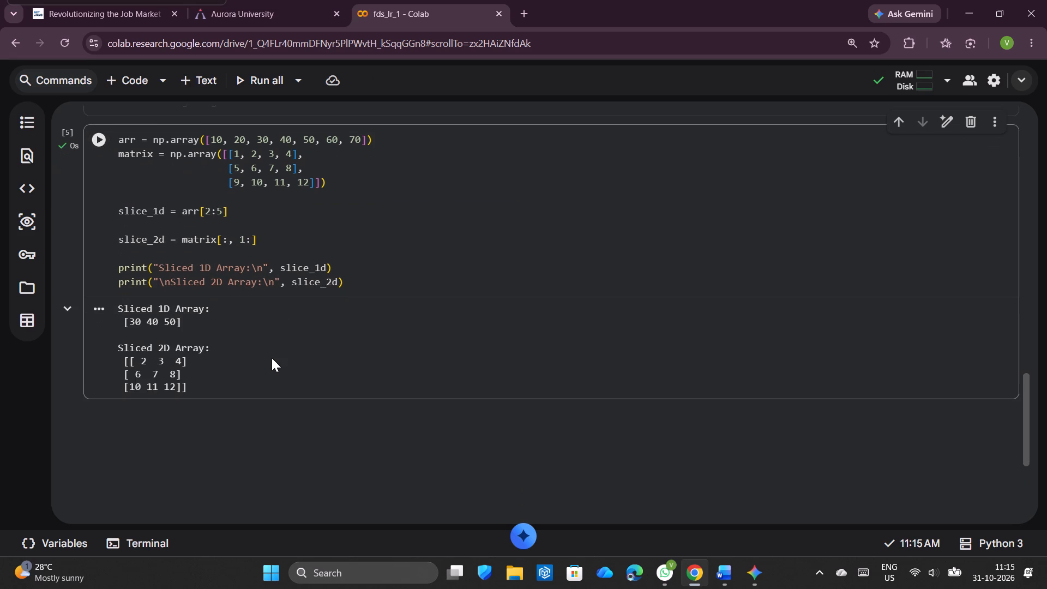
{"action": "scroll", "coordinate": [272, 358], "scroll_direction": "down", "scroll_amount": 1}
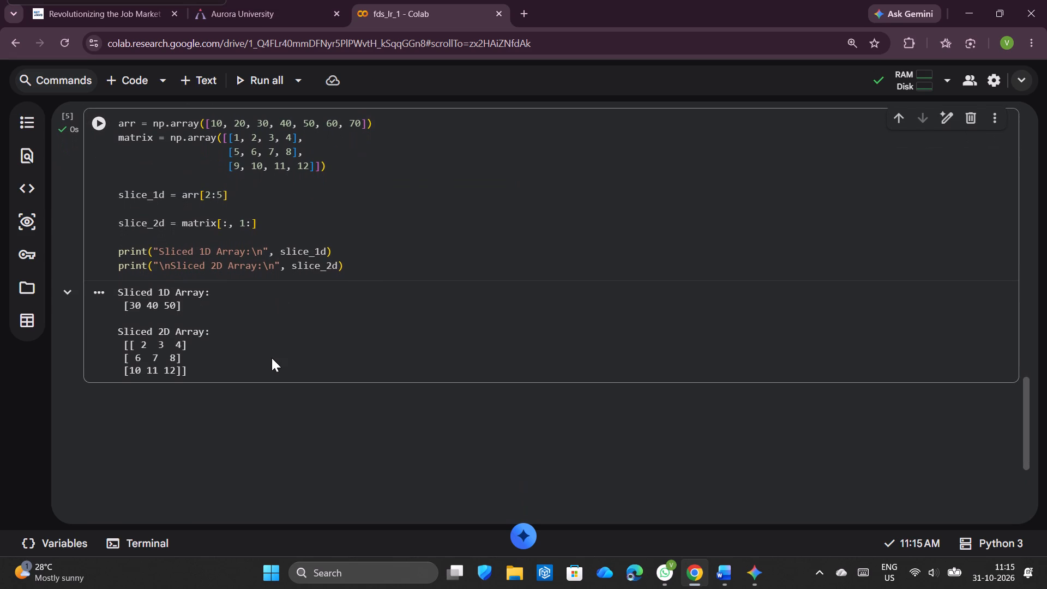
Capture the Colab page with the Slicing code and output, excluding browser header and taskbar, and paste it under "SCREEN SHOT:" in Word.
{"action": "key", "text": "Print"}
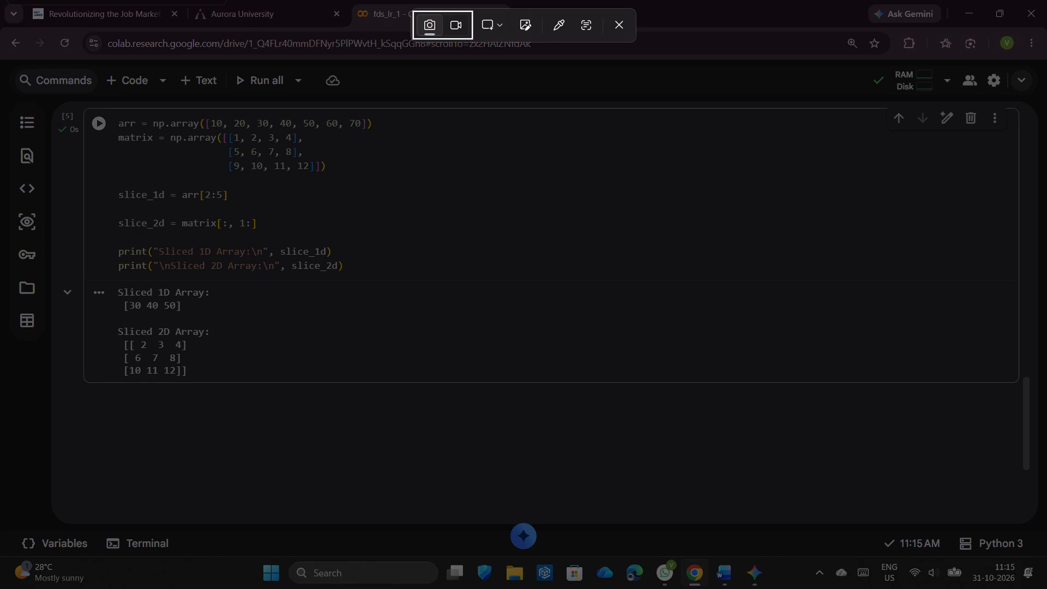
{"action": "left_click_drag", "start_coordinate": [0, 62], "coordinate": [1046, 588]}
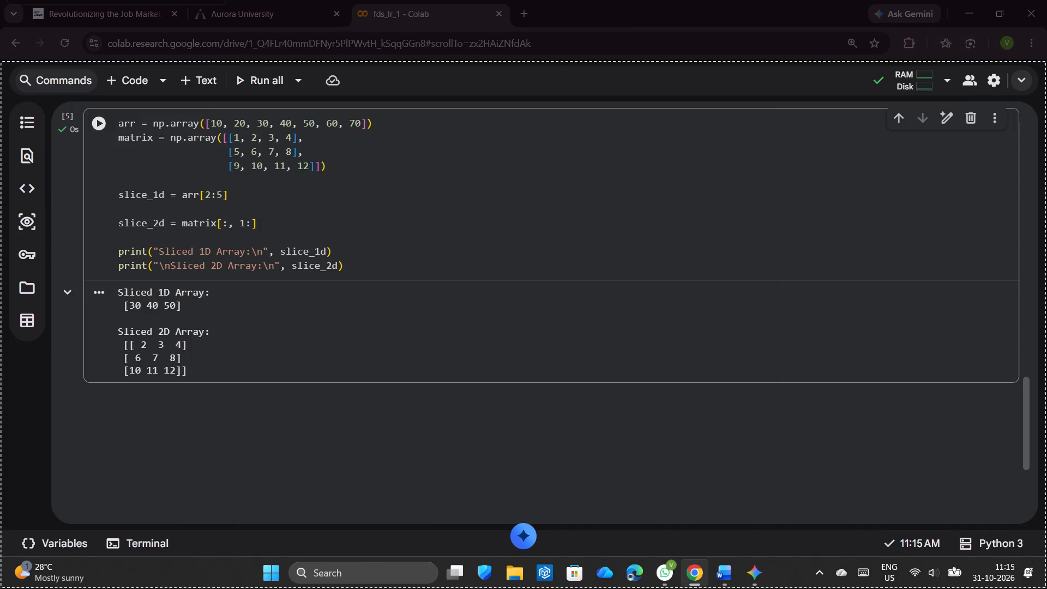
{"action": "left_click_drag", "start_coordinate": [1046, 588], "coordinate": [1046, 558]}
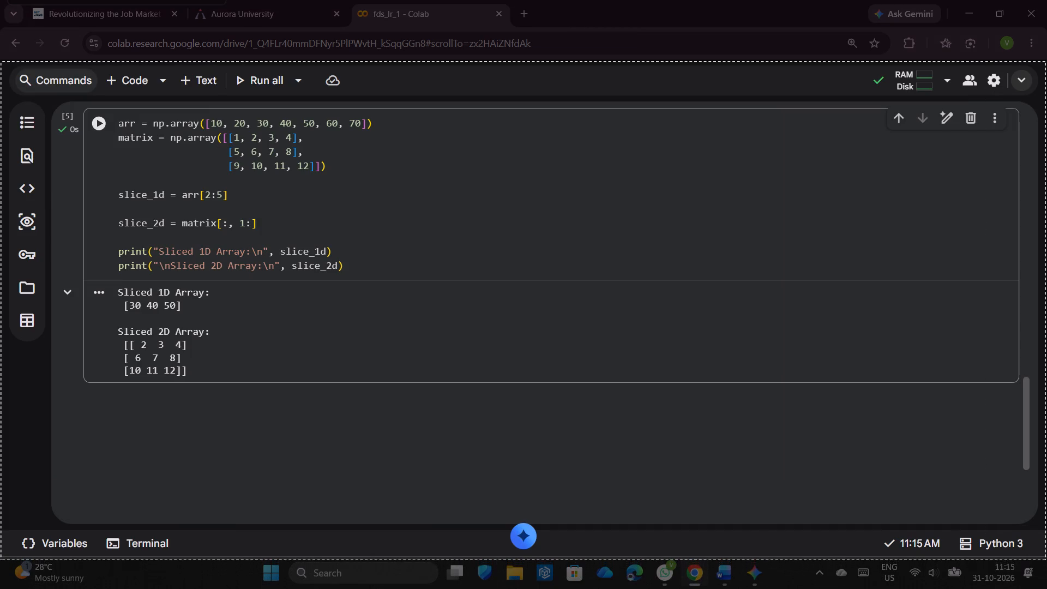
{"action": "left_click_drag", "start_coordinate": [1046, 558], "coordinate": [1046, 556]}
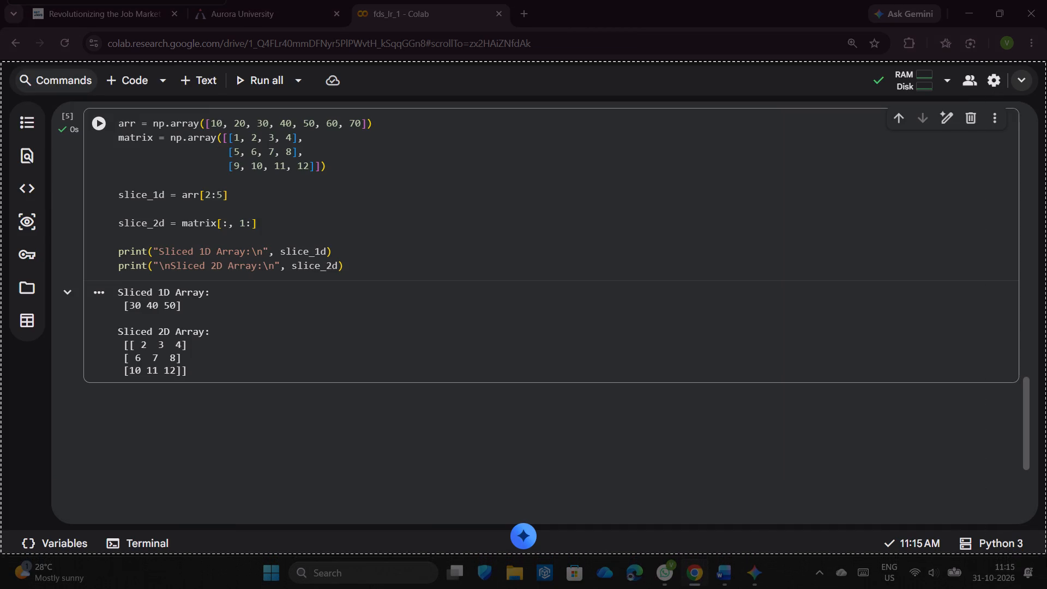
{"action": "left_click_drag", "start_coordinate": [1046, 556], "coordinate": [1046, 556]}
{"action": "left_click", "coordinate": [731, 567]}
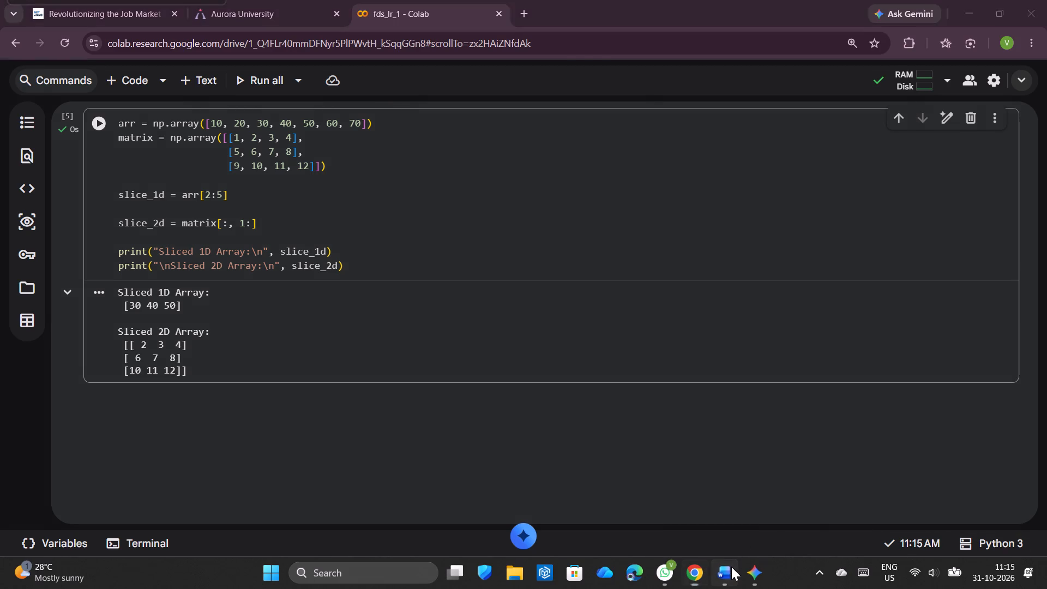
{"action": "key", "text": "ctrl+v"}
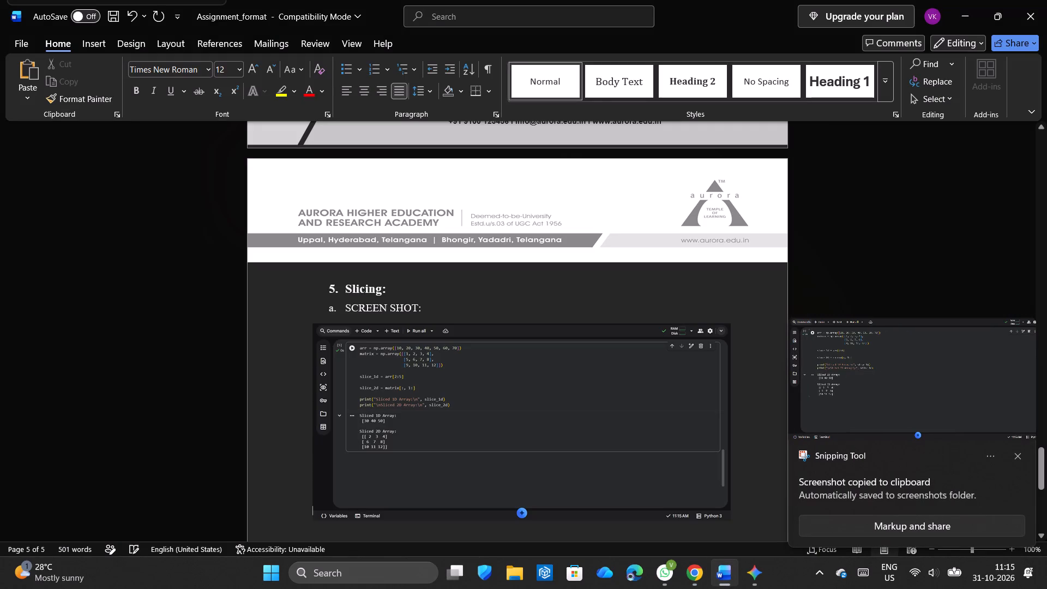
Add the lettered subheading "b. Explanation:" below the Slicing screenshot, reusing the earlier copied subheading, and remove the extra "c." list item.
{"action": "scroll", "coordinate": [624, 414], "scroll_direction": "down", "scroll_amount": 1}
{"action": "scroll", "coordinate": [624, 414], "scroll_direction": "up", "scroll_amount": 1}
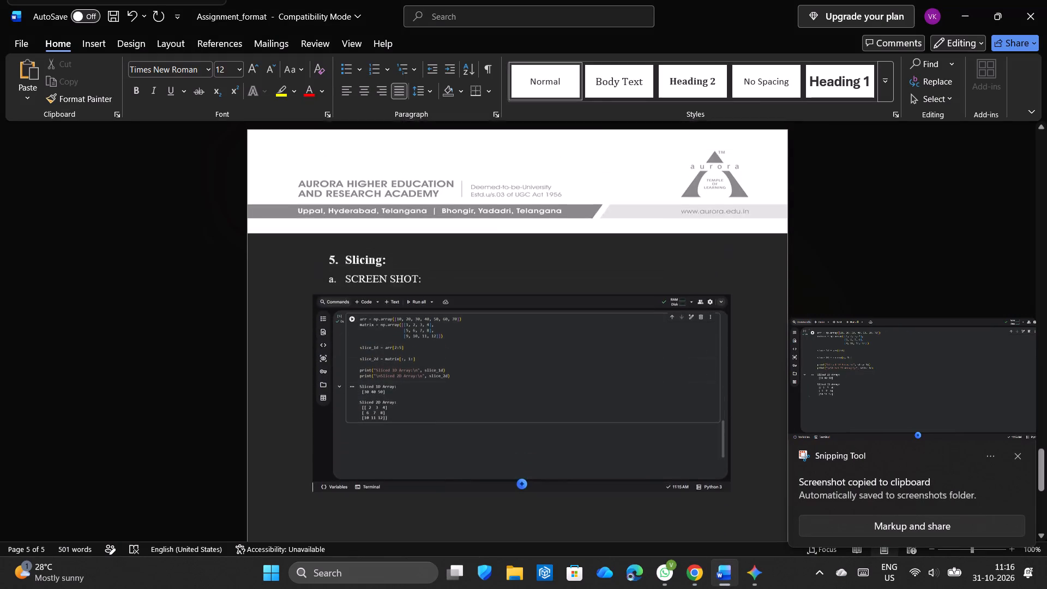
{"action": "scroll", "coordinate": [624, 414], "scroll_direction": "up", "scroll_amount": 1}
{"action": "scroll", "coordinate": [624, 414], "scroll_direction": "down", "scroll_amount": 1}
{"action": "scroll", "coordinate": [624, 414], "scroll_direction": "up", "scroll_amount": 1}
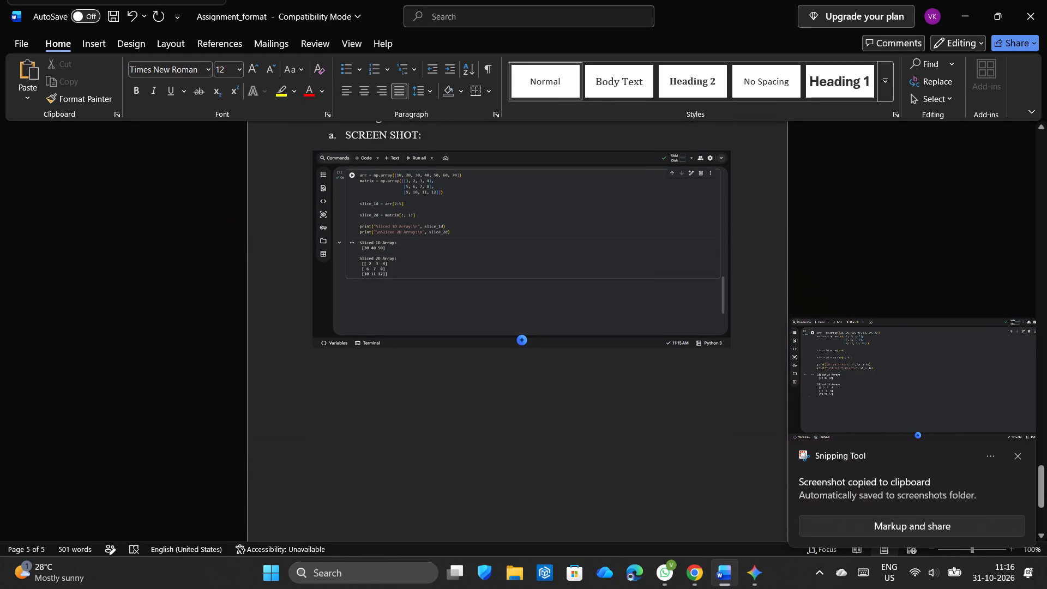
{"action": "left_click", "coordinate": [478, 413]}
{"action": "left_click", "coordinate": [363, 377]}
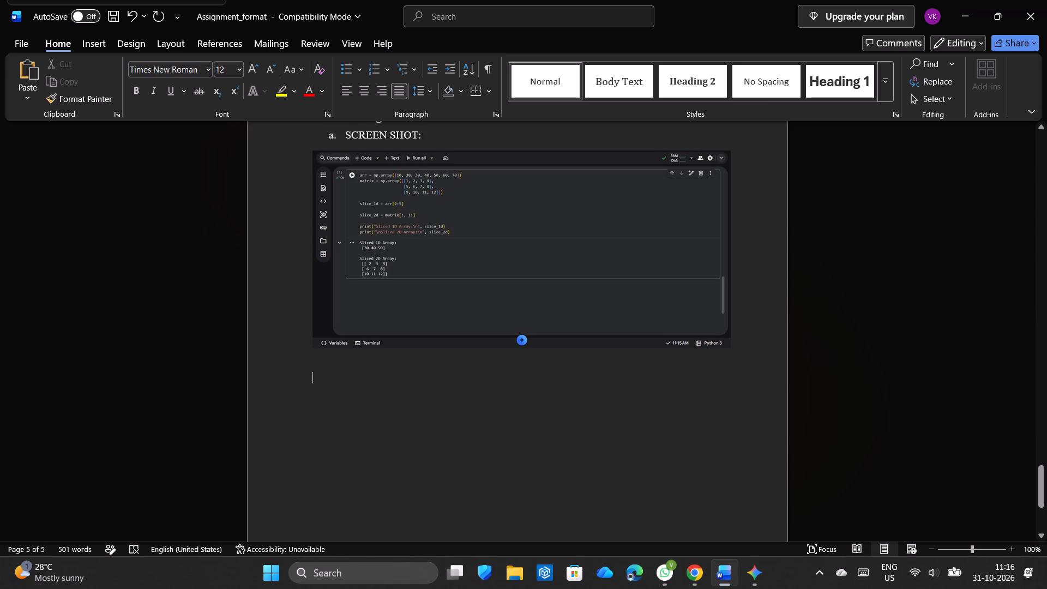
{"action": "left_click", "coordinate": [363, 377]}
{"action": "type", "text": "b."}
{"action": "key", "text": "space"}
{"action": "key", "text": "super+v"}
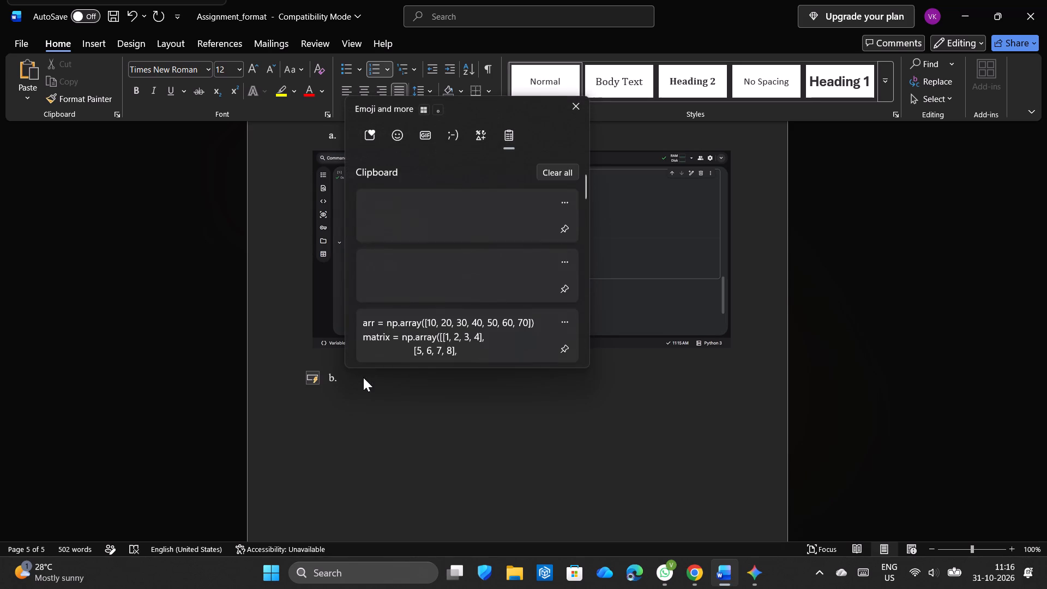
{"action": "scroll", "coordinate": [434, 304], "scroll_direction": "down", "scroll_amount": 4}
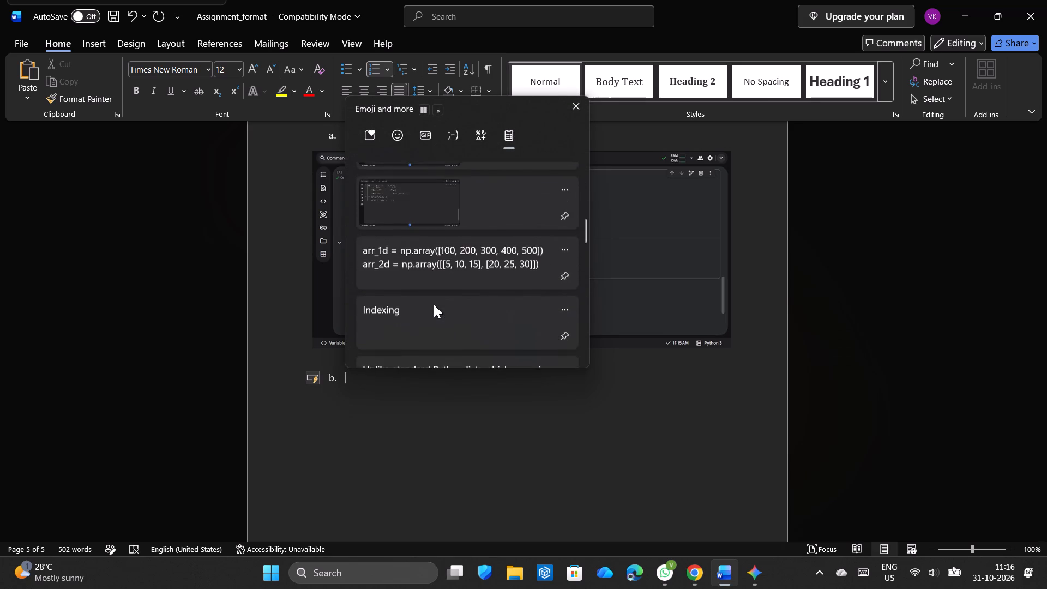
{"action": "scroll", "coordinate": [434, 304], "scroll_direction": "down", "scroll_amount": 3}
{"action": "scroll", "coordinate": [434, 304], "scroll_direction": "up", "scroll_amount": 1}
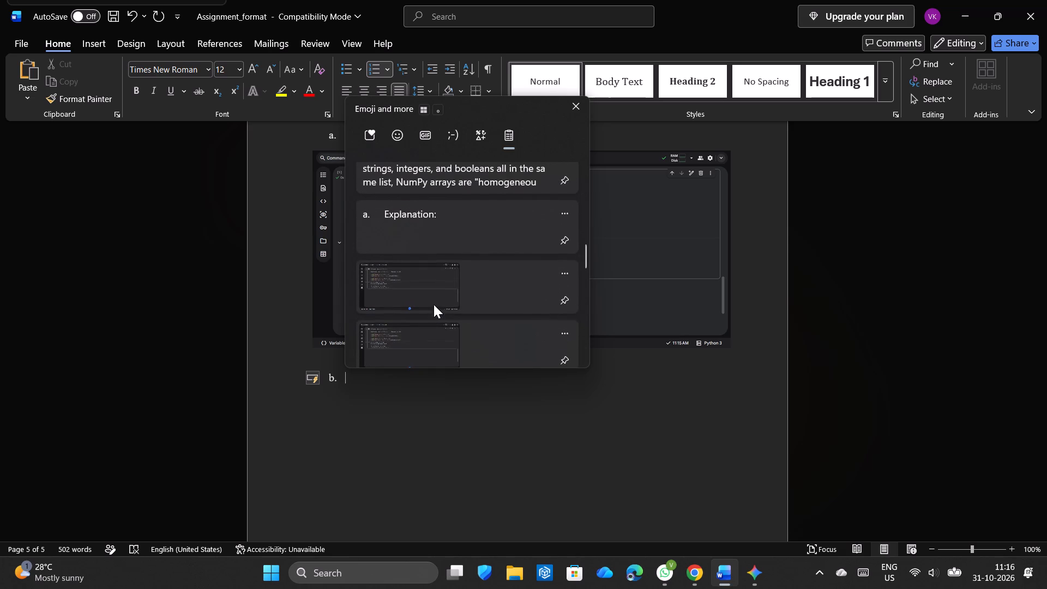
{"action": "left_click", "coordinate": [459, 230]}
{"action": "key", "text": "ctrl+v"}
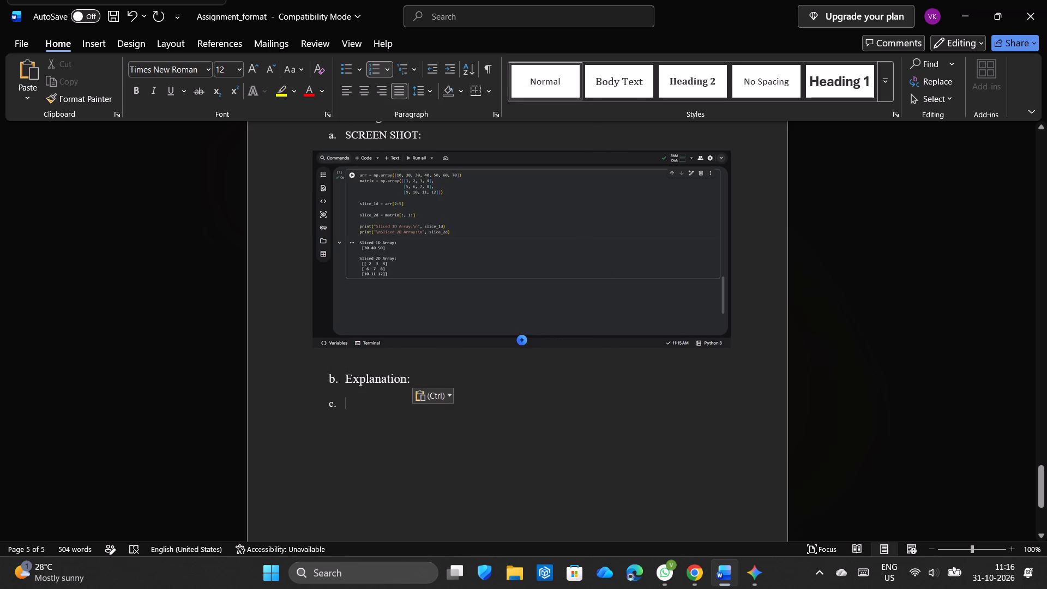
{"action": "key", "text": "BackSpace"}
{"action": "key", "text": "BackSpace"}
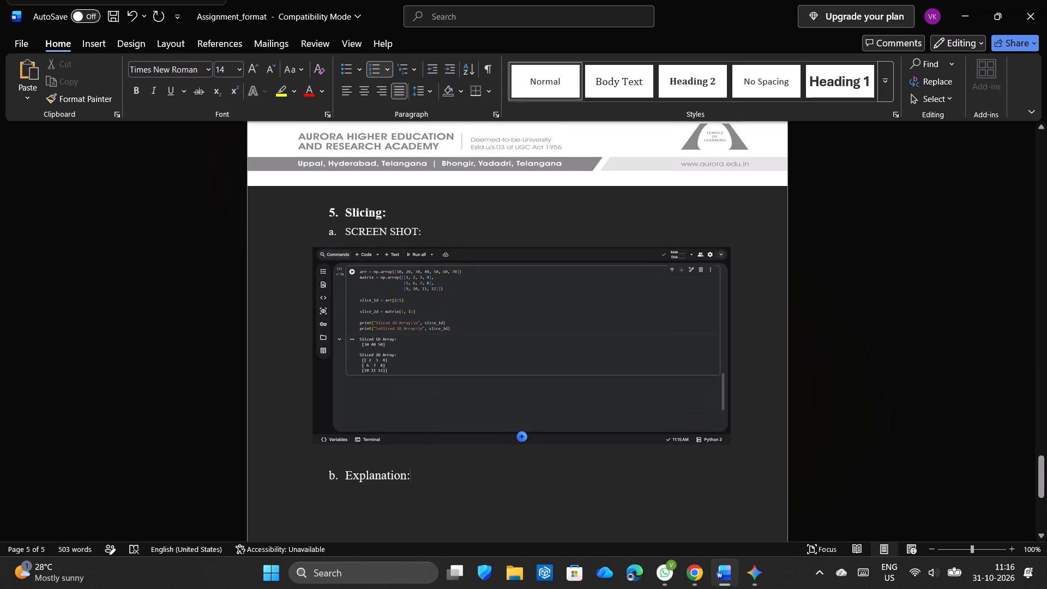
Reduce the "Explanation:" subheading under Slicing to font size 12.
{"action": "left_click_drag", "start_coordinate": [418, 474], "coordinate": [416, 474]}
{"action": "left_click_drag", "start_coordinate": [416, 474], "coordinate": [314, 474]}
{"action": "left_click", "coordinate": [431, 478]}
{"action": "left_click_drag", "start_coordinate": [431, 478], "coordinate": [324, 472]}
{"action": "left_click", "coordinate": [436, 430]}
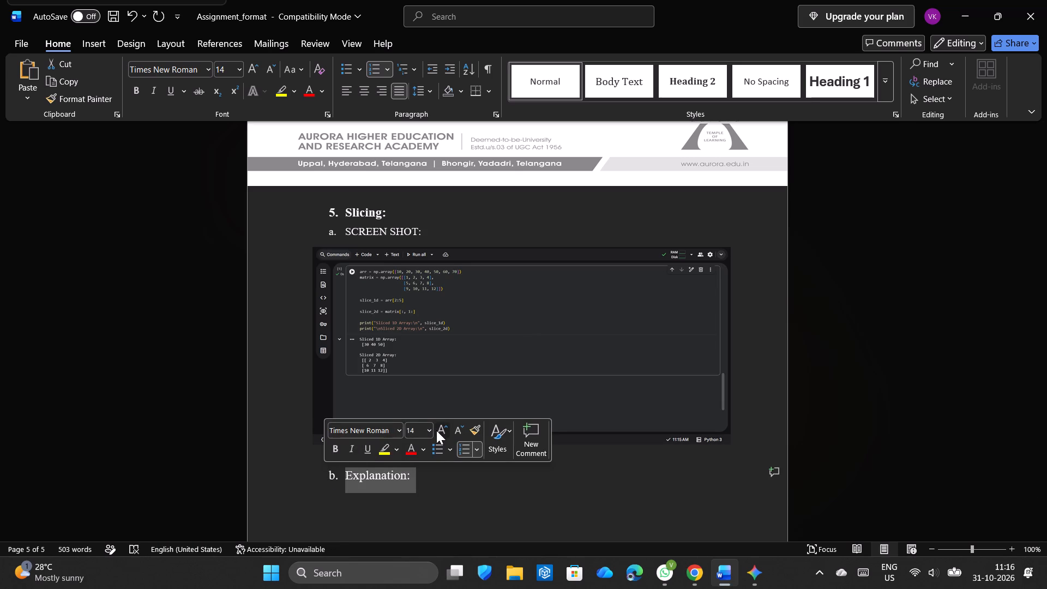
{"action": "left_click", "coordinate": [461, 435]}
{"action": "left_click", "coordinate": [461, 435]}
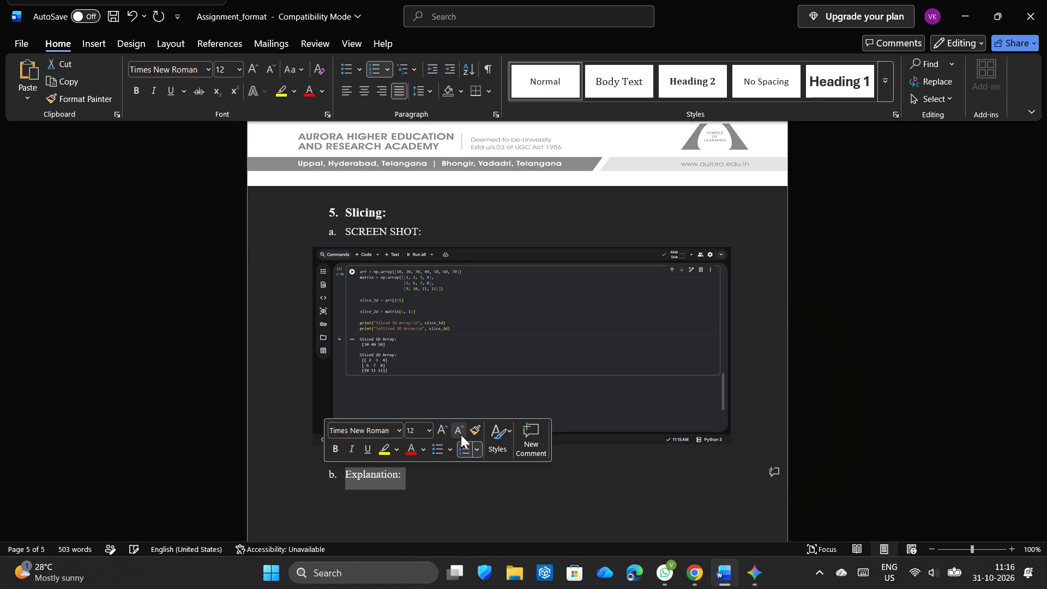
{"action": "left_click", "coordinate": [438, 469]}
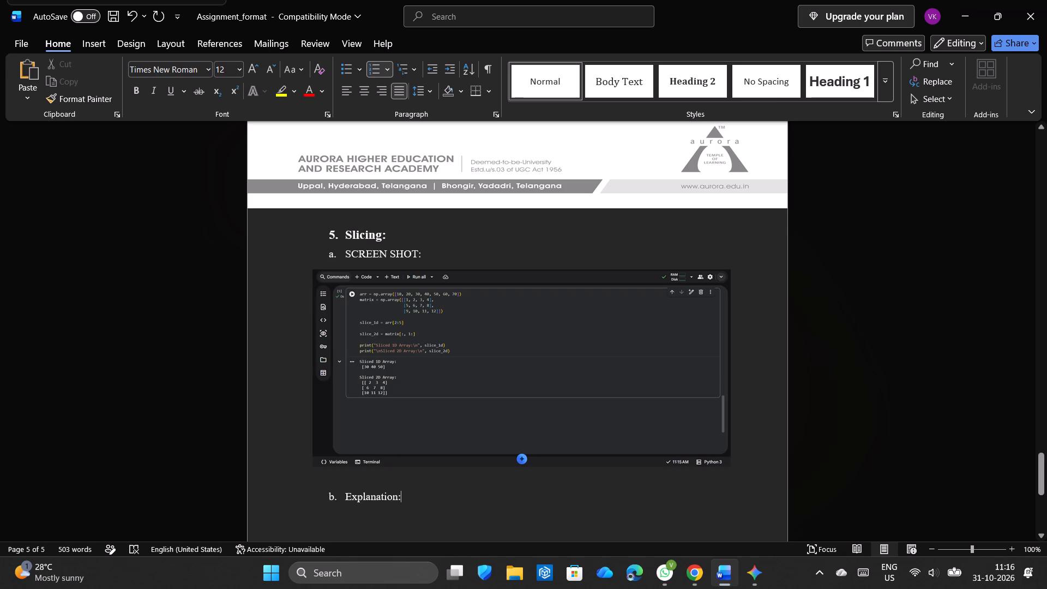
Reduce the "Explanation:" subheadings in the Indexing and NumPy Data Types sections to font size 12.
{"action": "scroll", "coordinate": [441, 253], "scroll_direction": "up", "scroll_amount": 1}
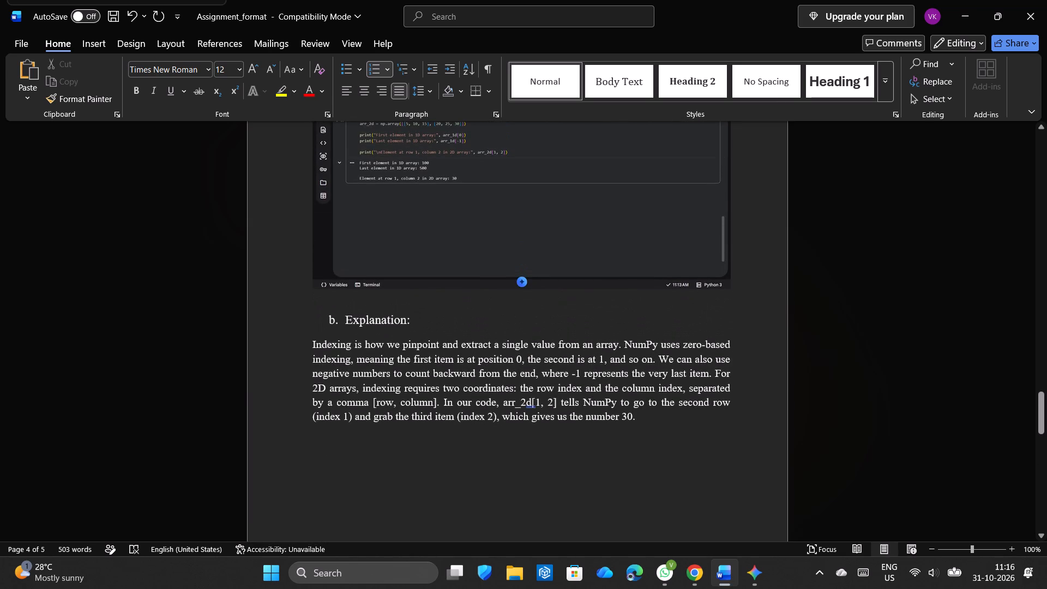
{"action": "left_click_drag", "start_coordinate": [425, 312], "coordinate": [358, 309]}
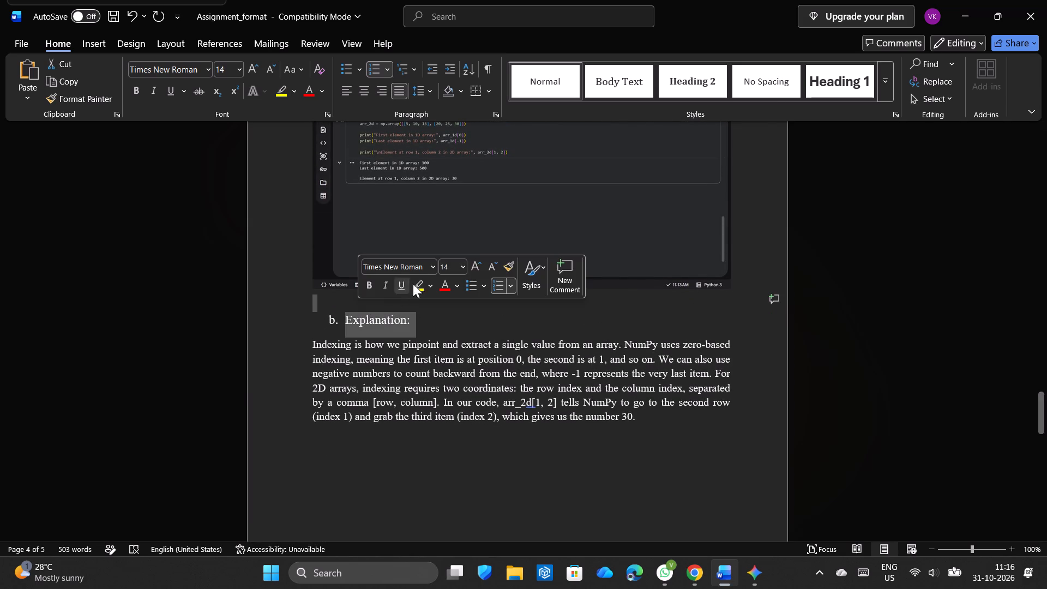
{"action": "left_click", "coordinate": [489, 265]}
{"action": "left_click", "coordinate": [465, 306]}
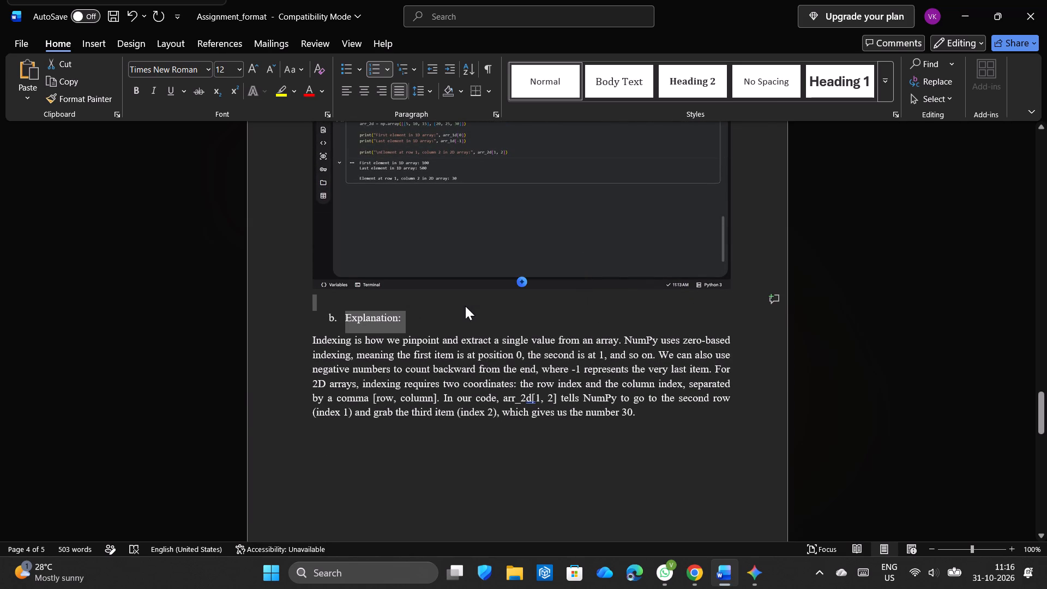
{"action": "scroll", "coordinate": [465, 306], "scroll_direction": "up", "scroll_amount": 2}
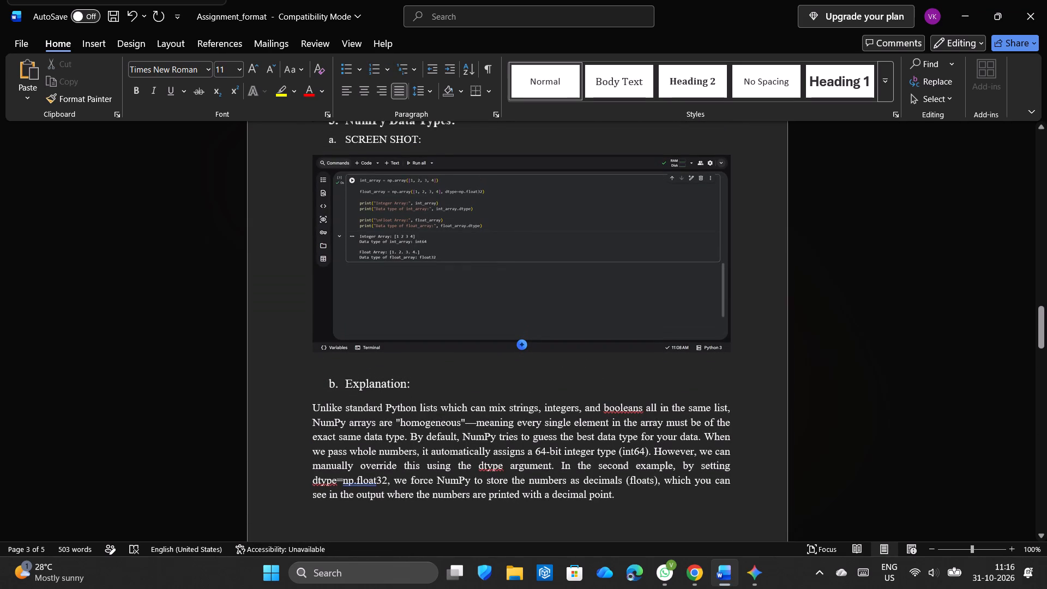
{"action": "left_click_drag", "start_coordinate": [414, 386], "coordinate": [353, 377]}
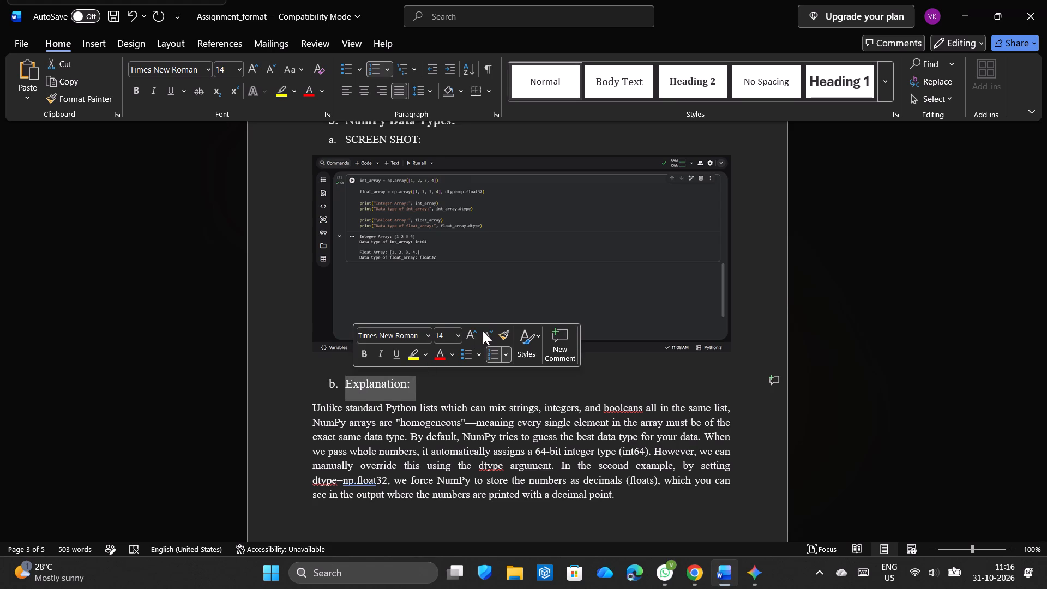
{"action": "left_click", "coordinate": [483, 331]}
Reduce the "Explanation:" subheadings in the NumPy Attributes and NumPy Array Creation sections to font size 12.
{"action": "scroll", "coordinate": [487, 195], "scroll_direction": "up", "scroll_amount": 1}
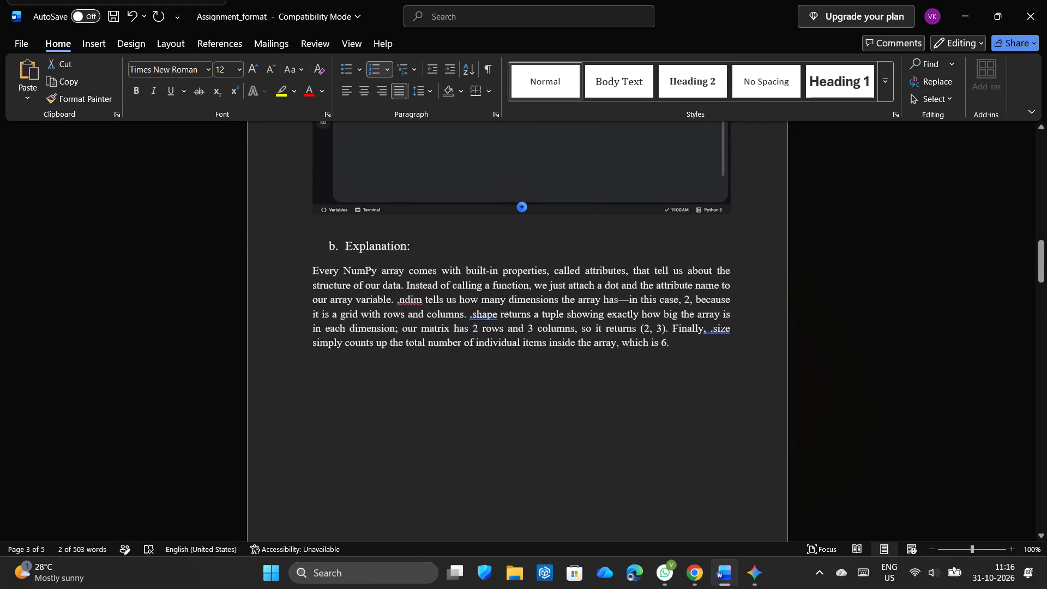
{"action": "left_click_drag", "start_coordinate": [416, 242], "coordinate": [368, 243]}
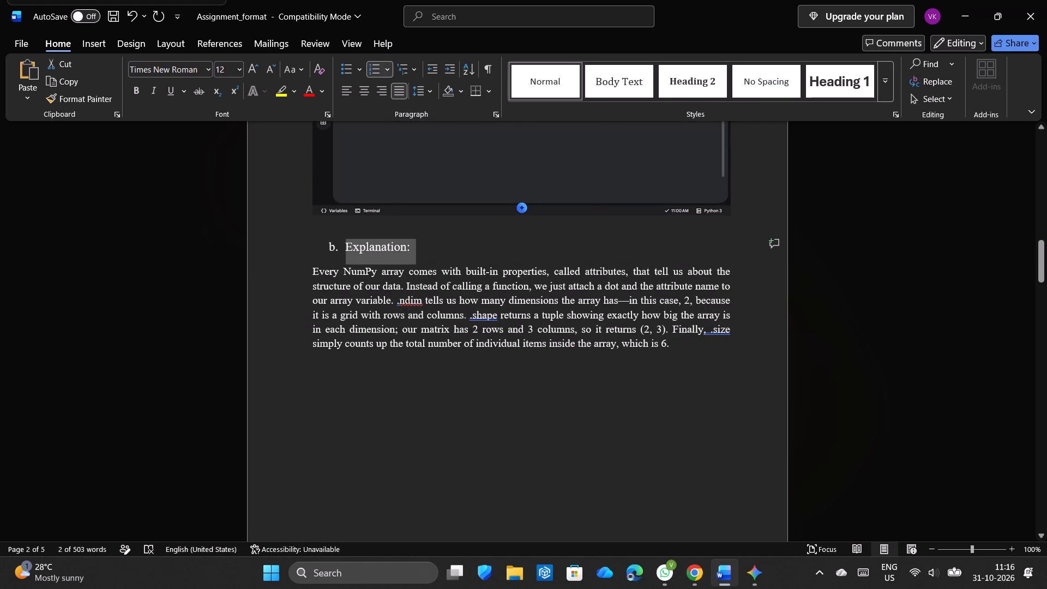
{"action": "left_click_drag", "start_coordinate": [368, 243], "coordinate": [369, 243]}
{"action": "left_click", "coordinate": [499, 202]}
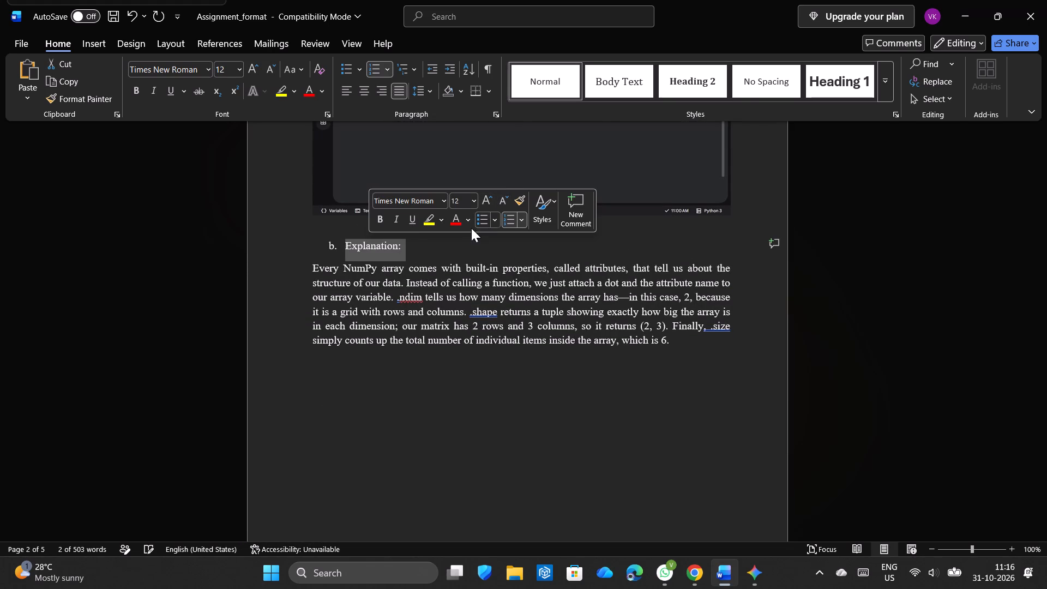
{"action": "left_click", "coordinate": [466, 239]}
{"action": "scroll", "coordinate": [466, 239], "scroll_direction": "up", "scroll_amount": 1}
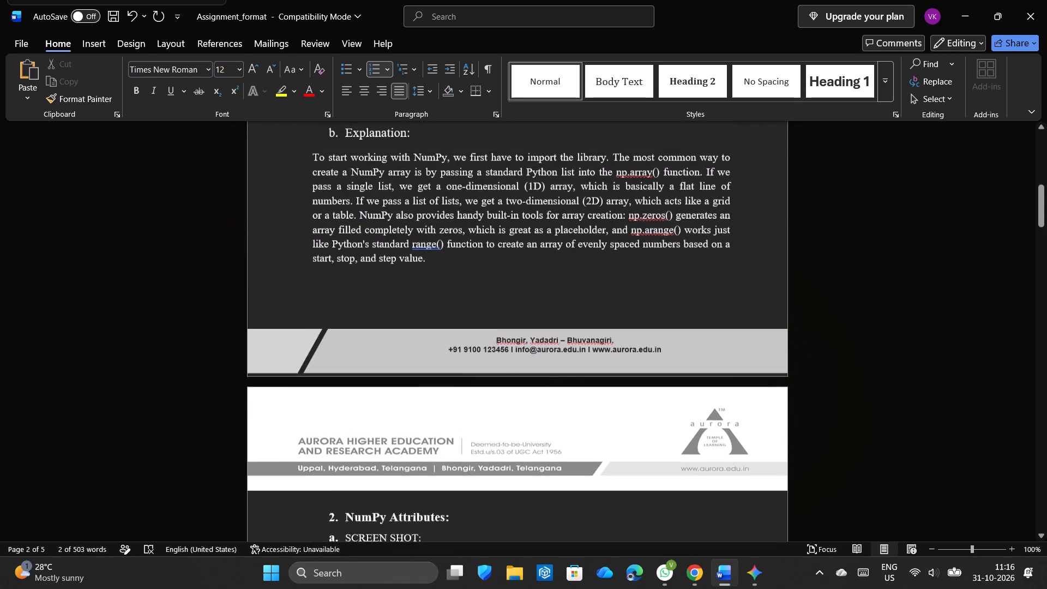
{"action": "scroll", "coordinate": [466, 239], "scroll_direction": "up", "scroll_amount": 2}
{"action": "left_click_drag", "start_coordinate": [415, 329], "coordinate": [383, 323]}
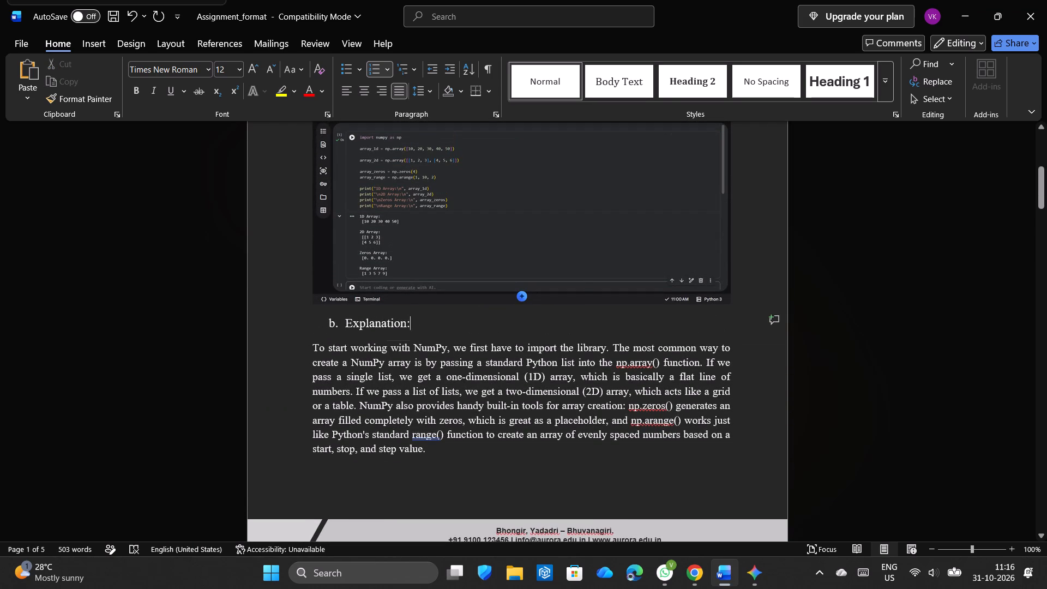
{"action": "left_click_drag", "start_coordinate": [383, 323], "coordinate": [357, 318]}
{"action": "left_click", "coordinate": [484, 278]}
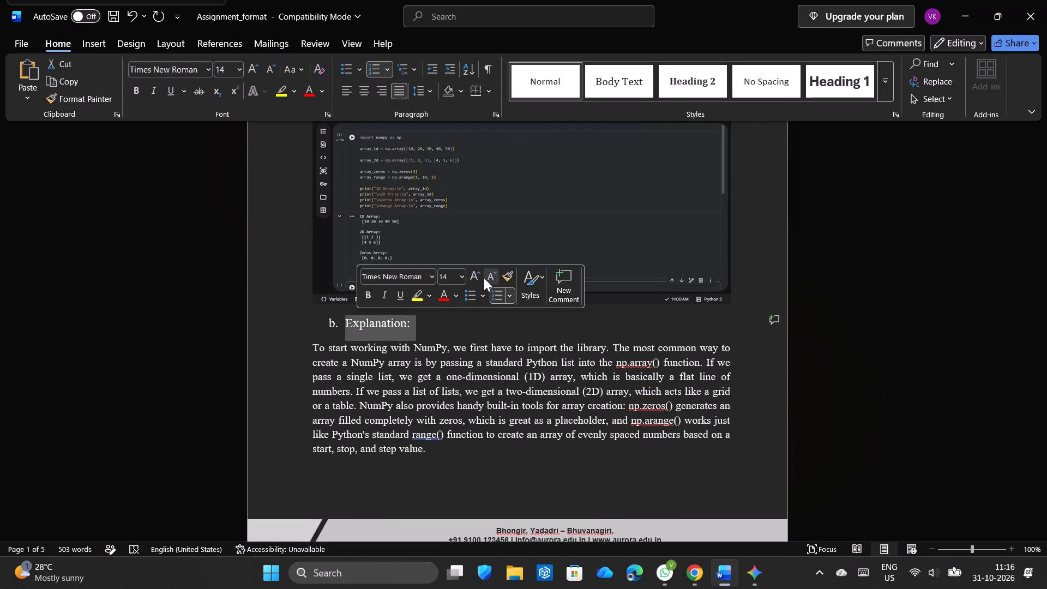
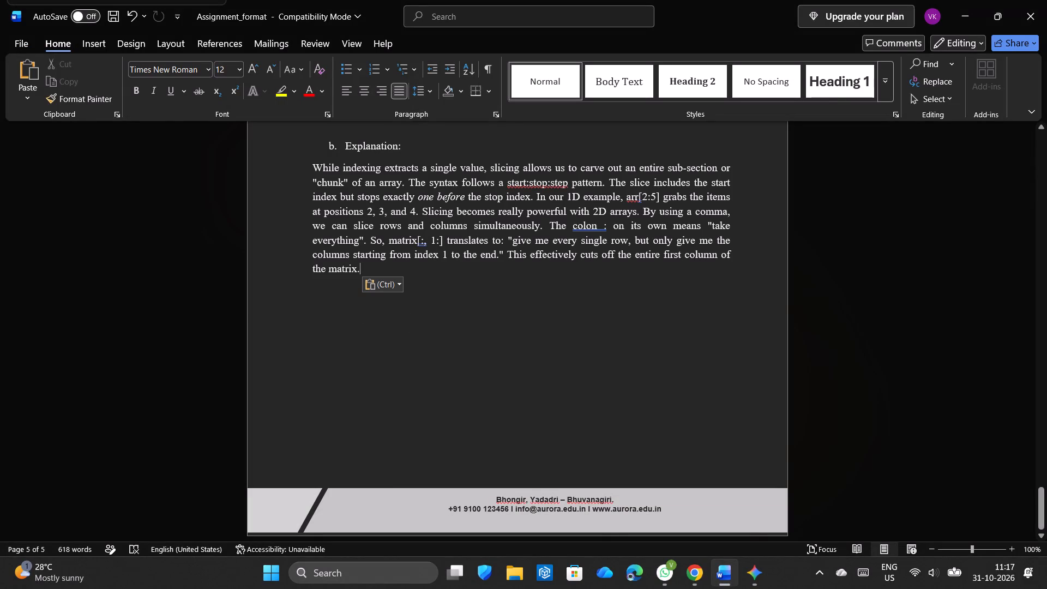
{"action": "left_click", "coordinate": [512, 277]}
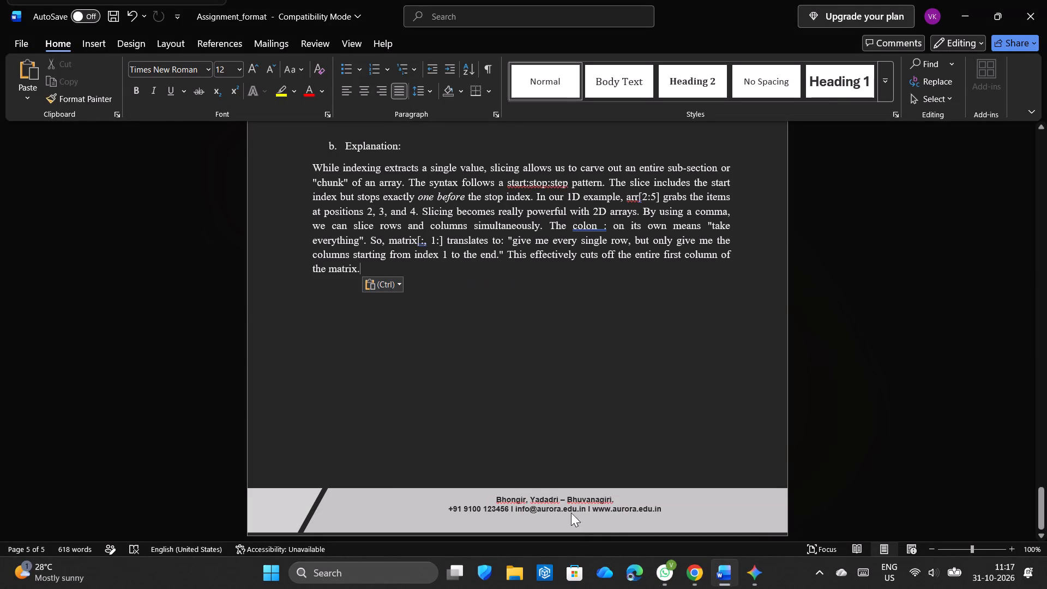
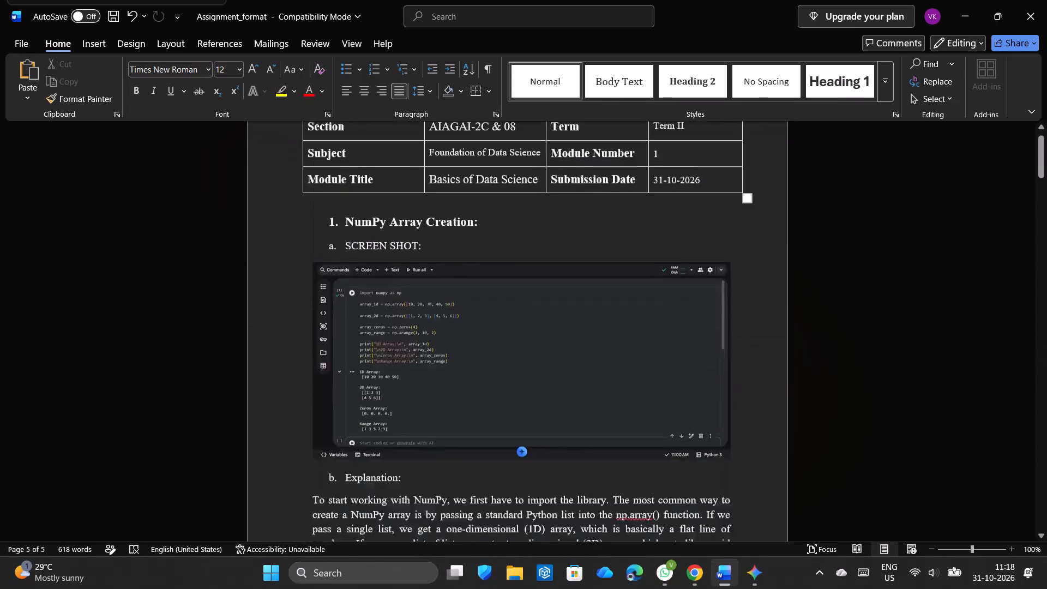
Start saving a copy of the report and create a folder named FDS.assignment inside terrm_2's FDS folder.
{"action": "scroll", "coordinate": [578, 273], "scroll_direction": "up", "scroll_amount": 4}
{"action": "left_click", "coordinate": [19, 45]}
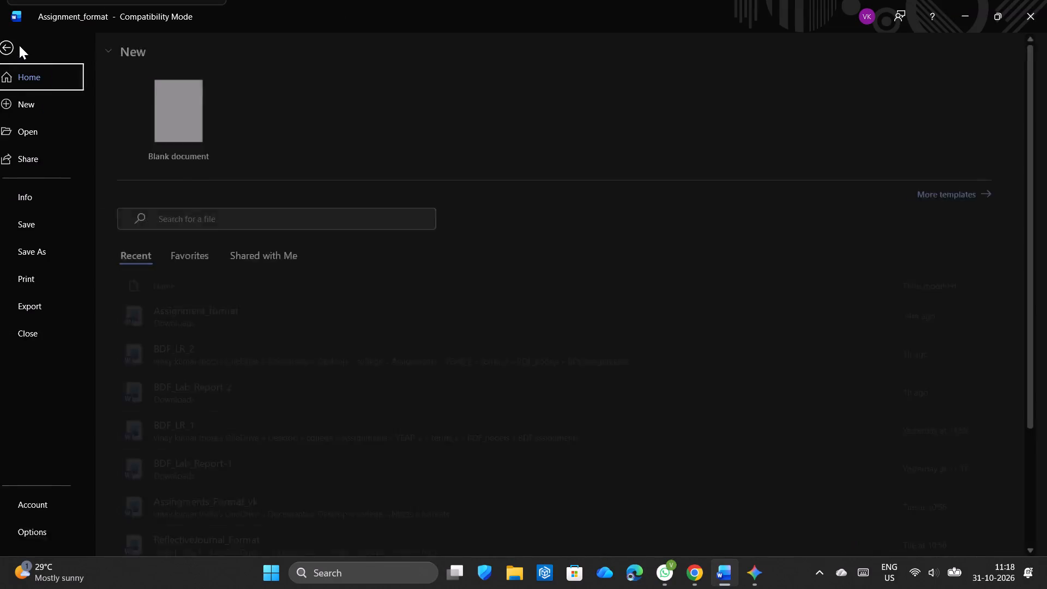
{"action": "left_click", "coordinate": [43, 251]}
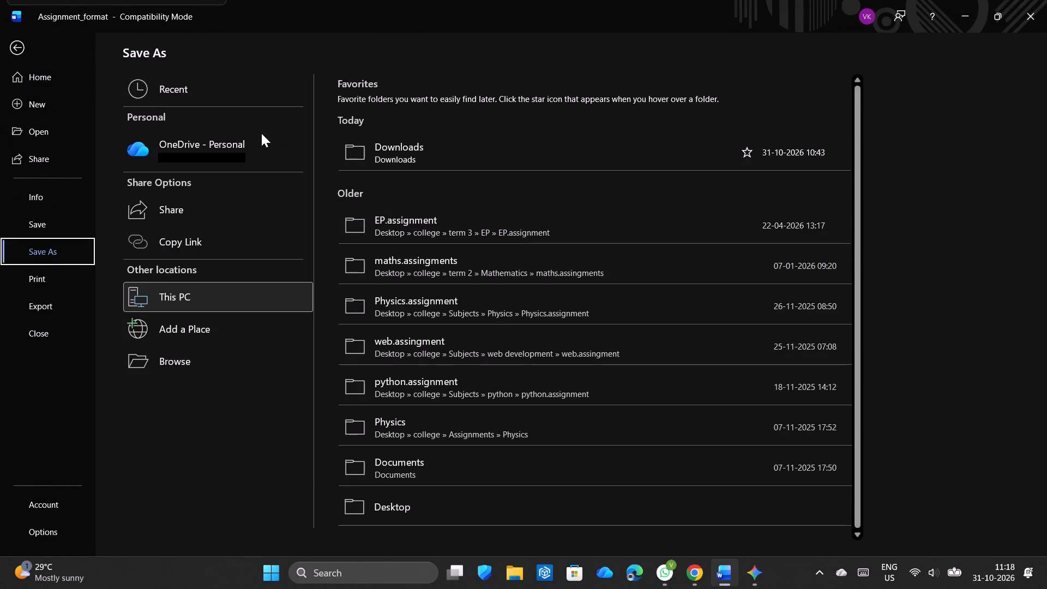
{"action": "left_click", "coordinate": [261, 133]}
{"action": "left_click", "coordinate": [446, 186]}
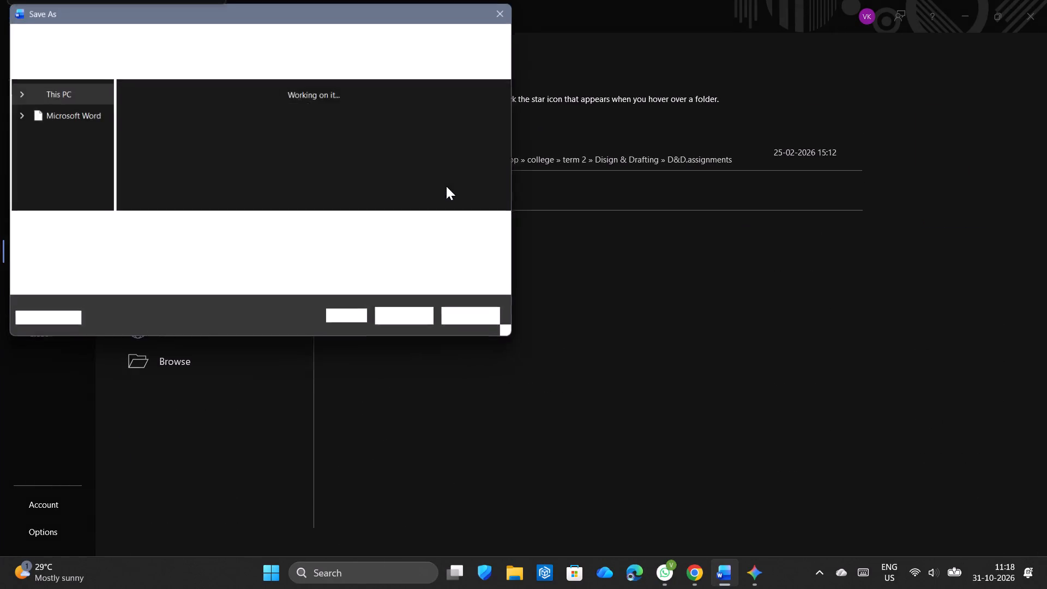
{"action": "left_click", "coordinate": [79, 115]}
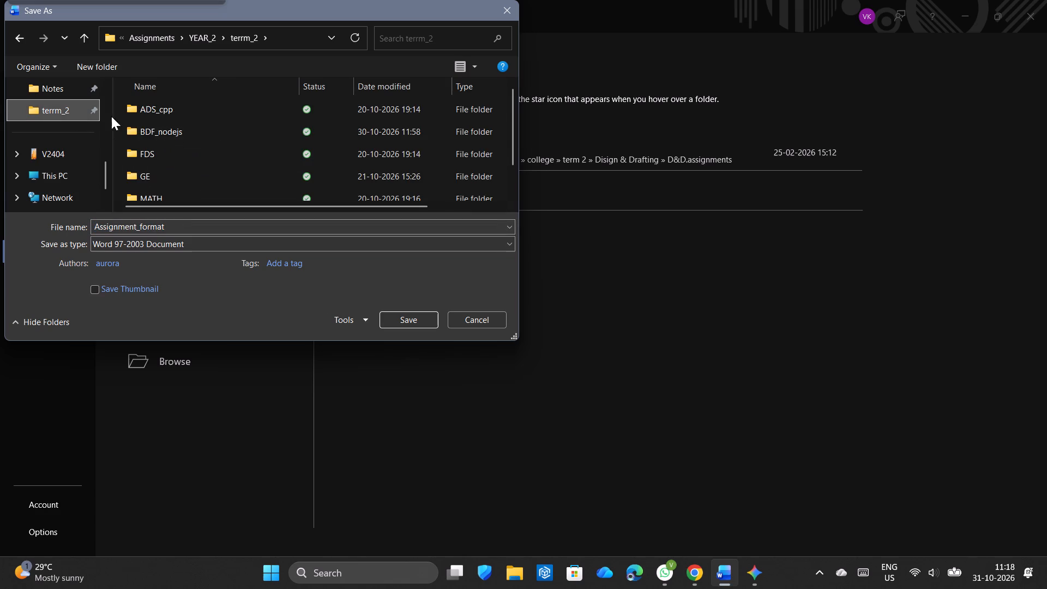
{"action": "double_click", "coordinate": [202, 154]}
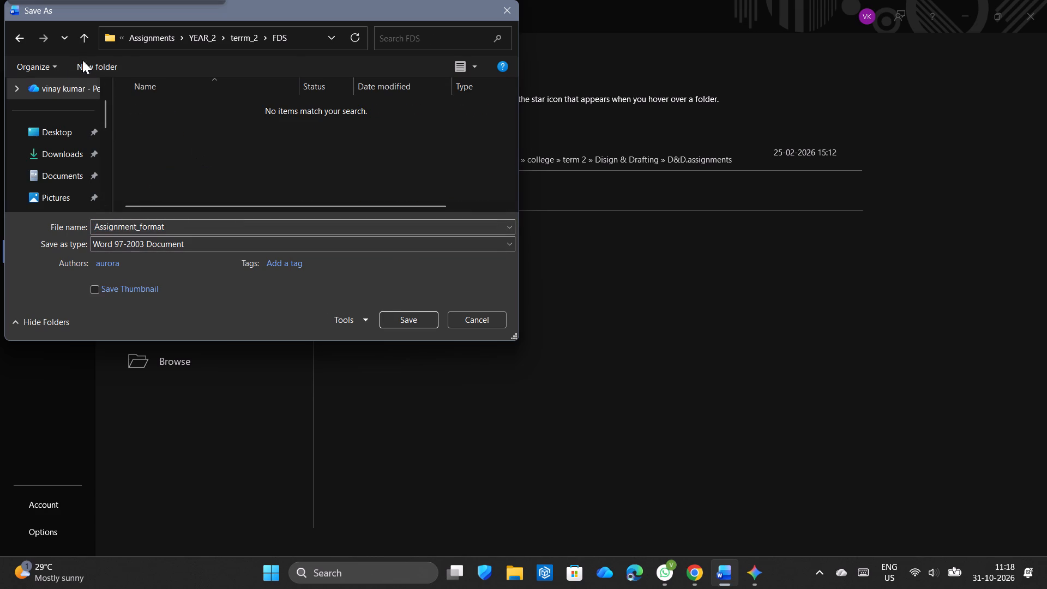
{"action": "left_click", "coordinate": [91, 70]}
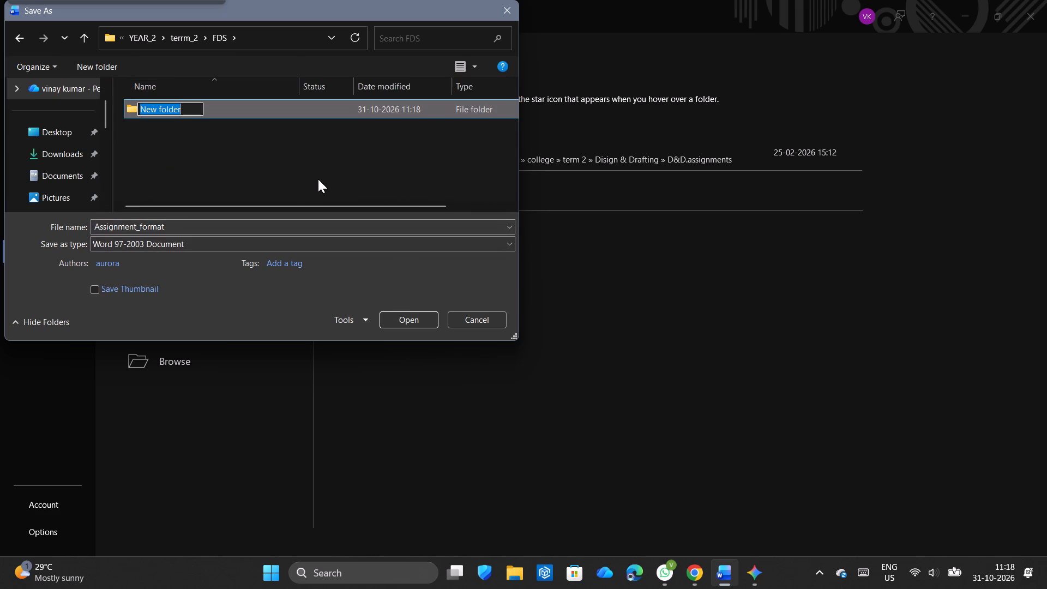
{"action": "type", "text": "FDS"}
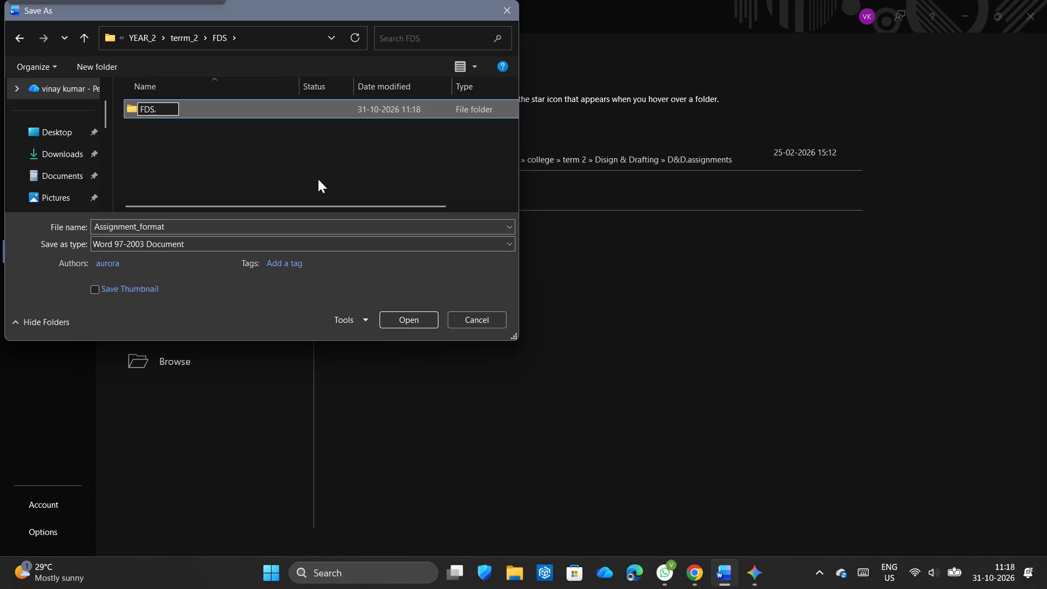
{"action": "type", "text": "assit"}
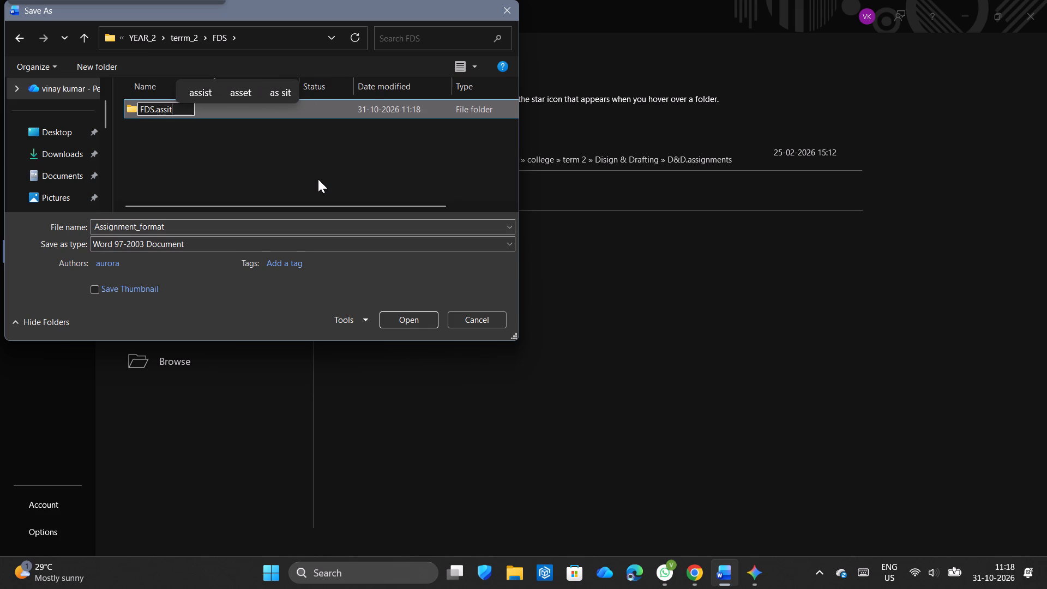
{"action": "key", "text": "BackSpace"}
{"action": "type", "text": "gn"}
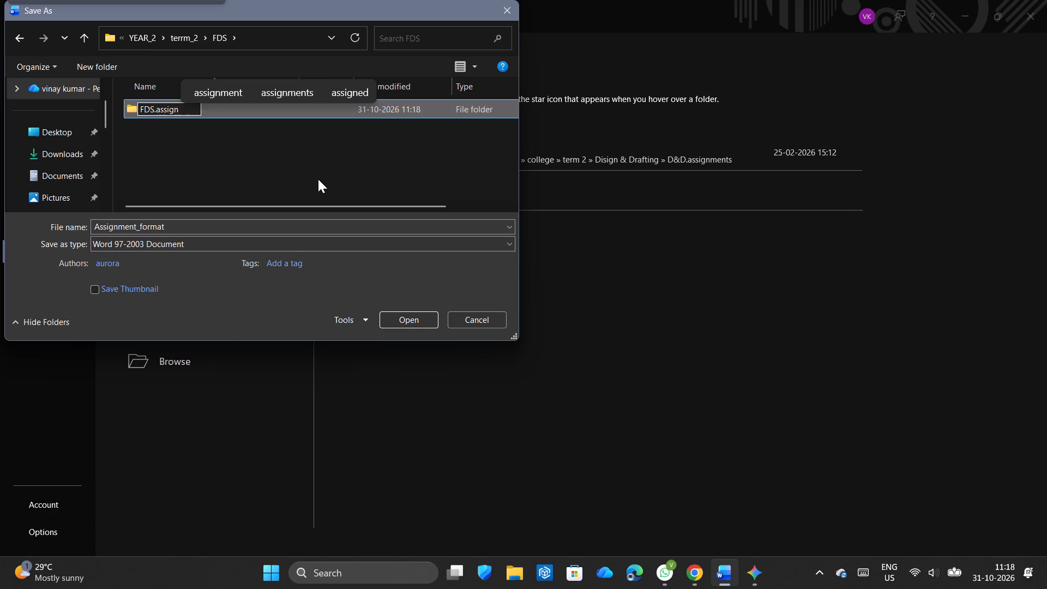
{"action": "type", "text": "ment"}
{"action": "key", "text": "Return"}
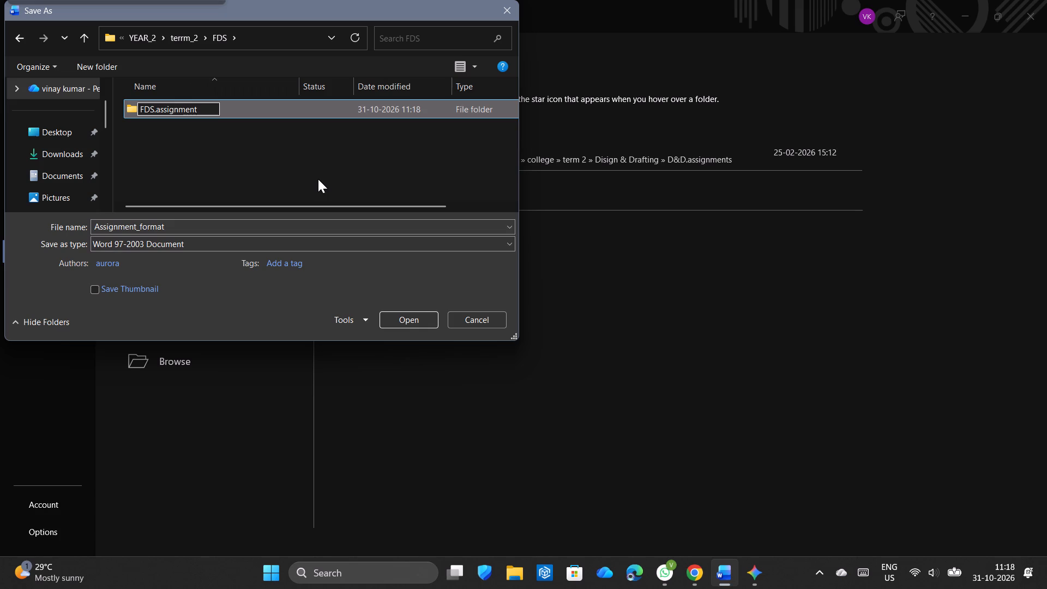
Save the report as FDS_LR_1 in the new FDS.assignment folder.
{"action": "double_click", "coordinate": [238, 101]}
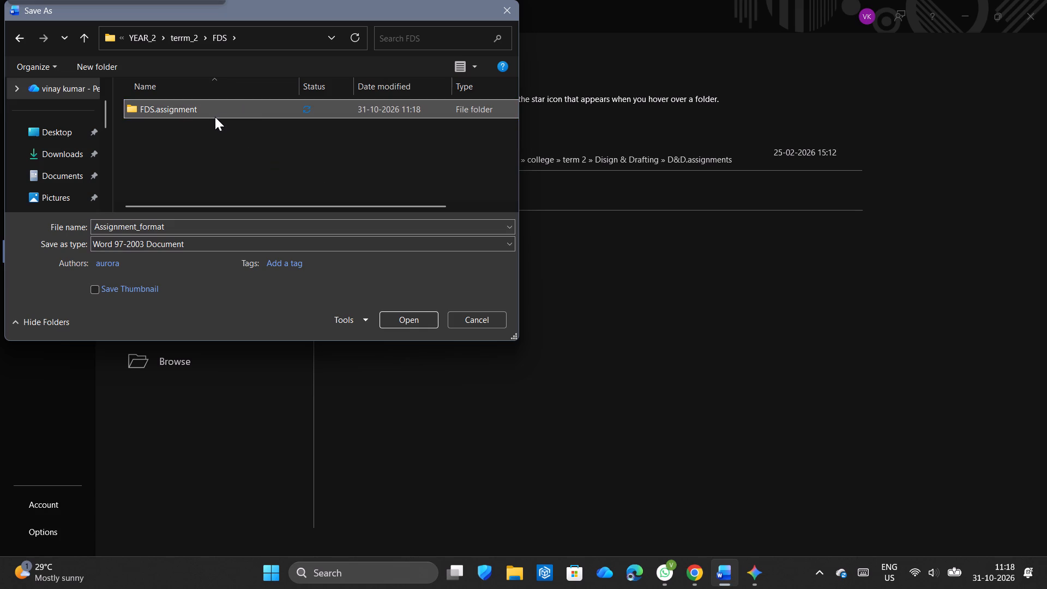
{"action": "double_click", "coordinate": [256, 110]}
{"action": "left_click", "coordinate": [192, 226]}
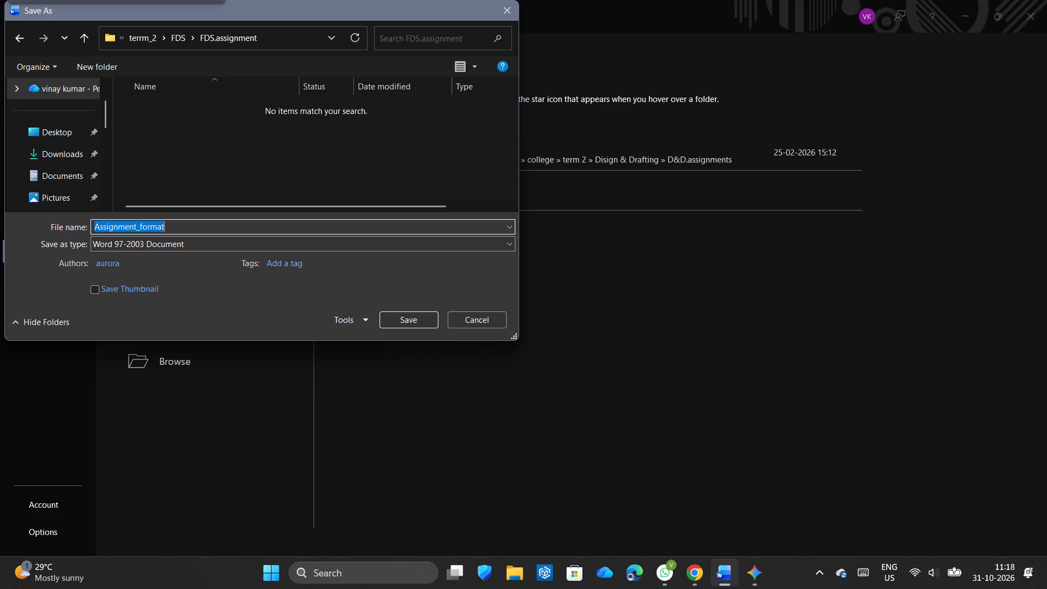
{"action": "type", "text": "FDS"}
{"action": "key", "text": "shift+underscore"}
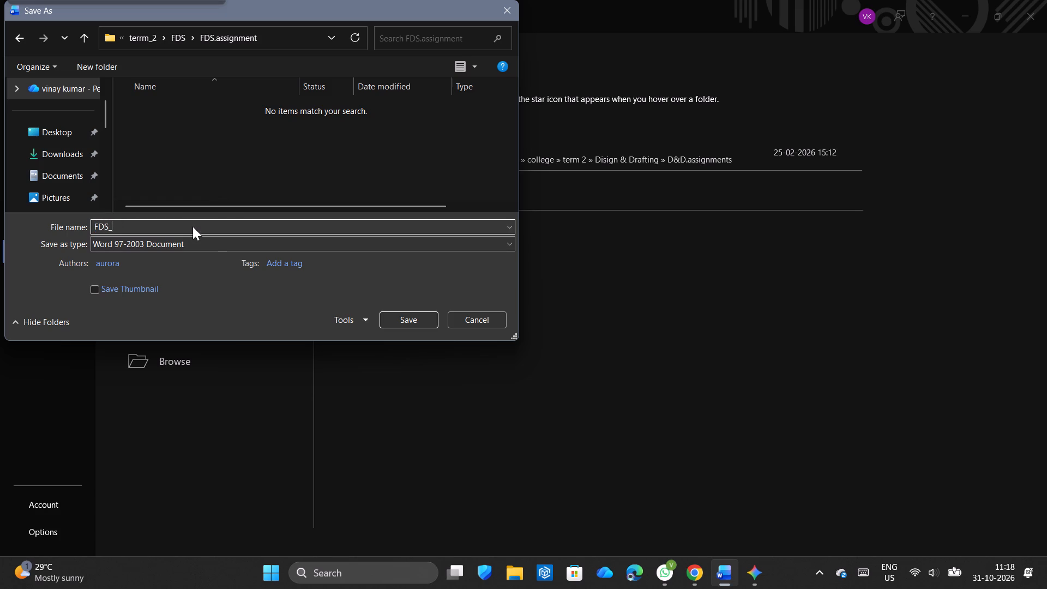
{"action": "type", "text": "LR"}
{"action": "type", "text": "_1"}
{"action": "key", "text": "Return"}
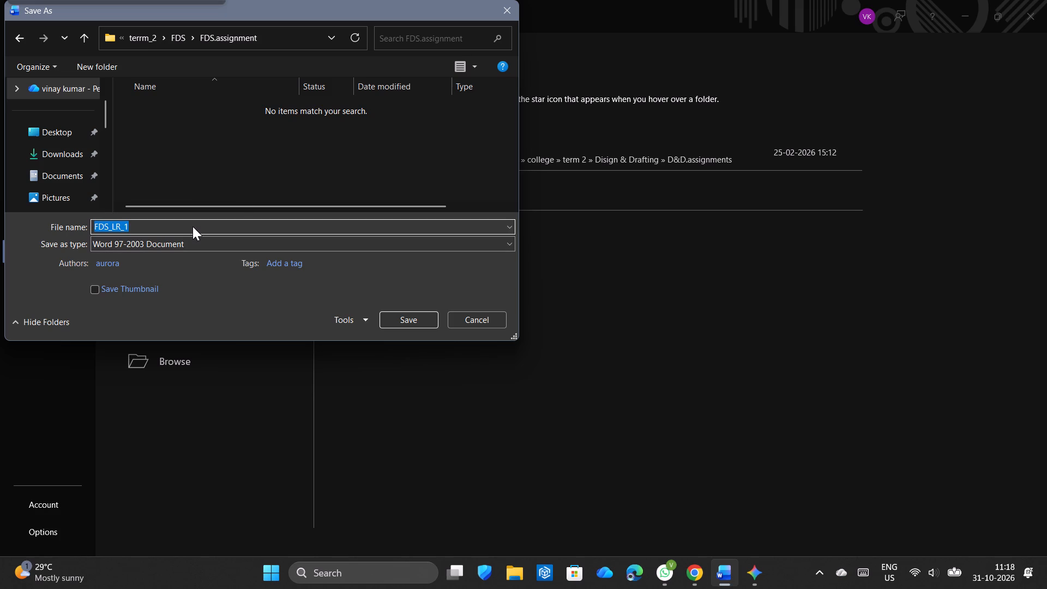
{"action": "left_click", "coordinate": [398, 317]}
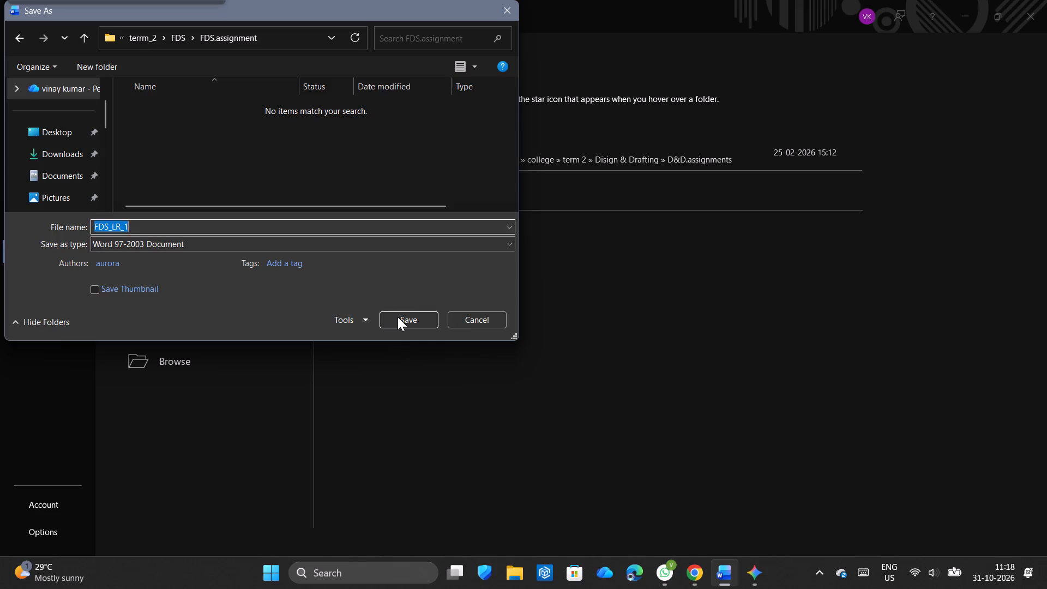
{"action": "left_click", "coordinate": [398, 317]}
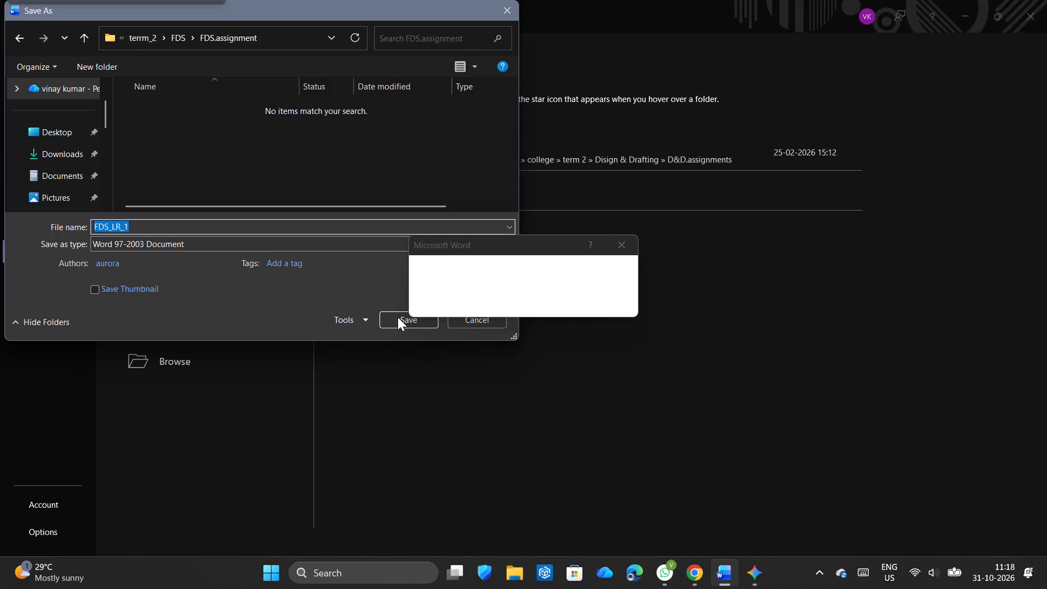
{"action": "left_click", "coordinate": [398, 317]}
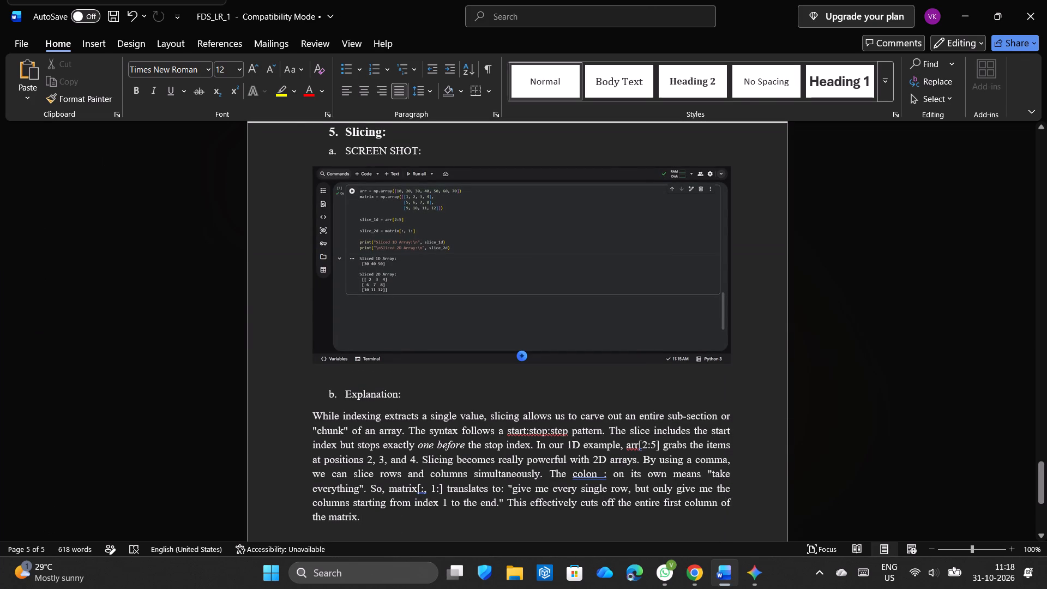
Look through the report's pages between the Slicing section and the Lab Report - 1 title table to check the layout.
{"action": "scroll", "coordinate": [329, 157], "scroll_direction": "up", "scroll_amount": 1}
{"action": "scroll", "coordinate": [329, 157], "scroll_direction": "down", "scroll_amount": 1}
{"action": "scroll", "coordinate": [329, 157], "scroll_direction": "up", "scroll_amount": 4}
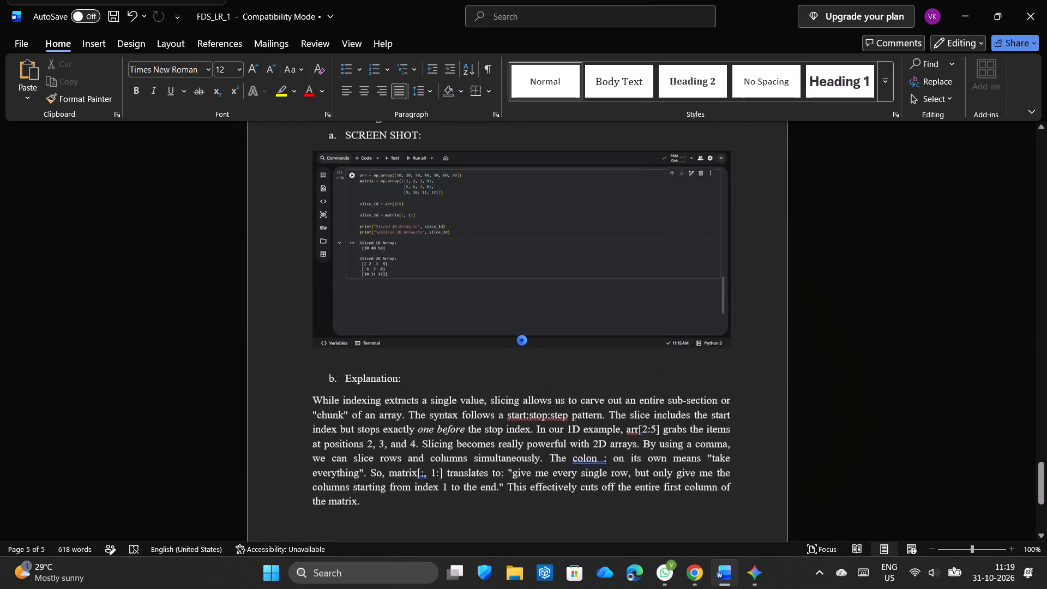
{"action": "scroll", "coordinate": [329, 157], "scroll_direction": "up", "scroll_amount": 11}
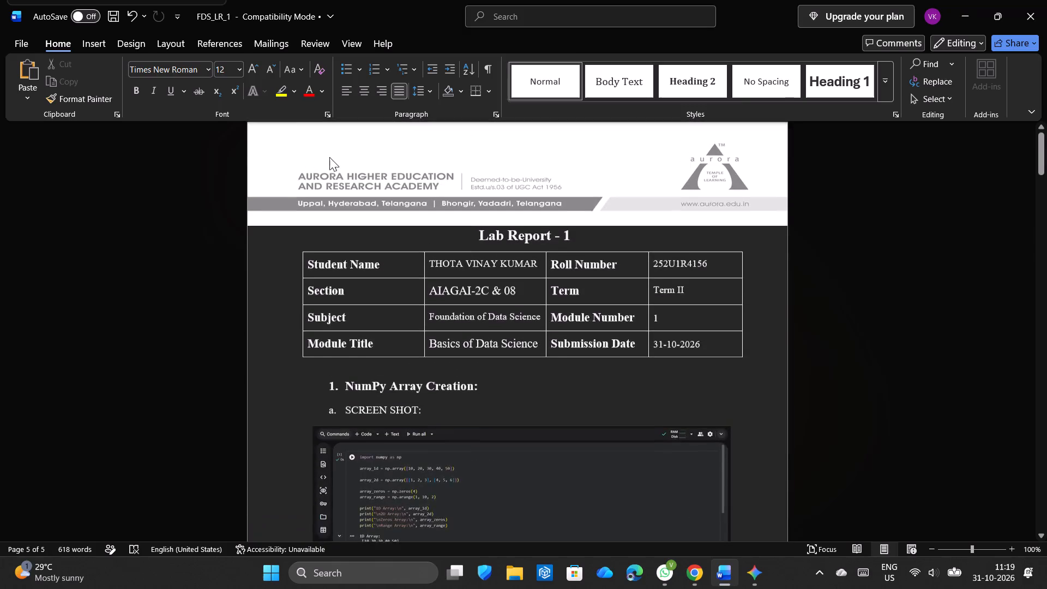
{"action": "scroll", "coordinate": [264, 352], "scroll_direction": "down", "scroll_amount": 10}
{"action": "scroll", "coordinate": [264, 352], "scroll_direction": "up", "scroll_amount": 8}
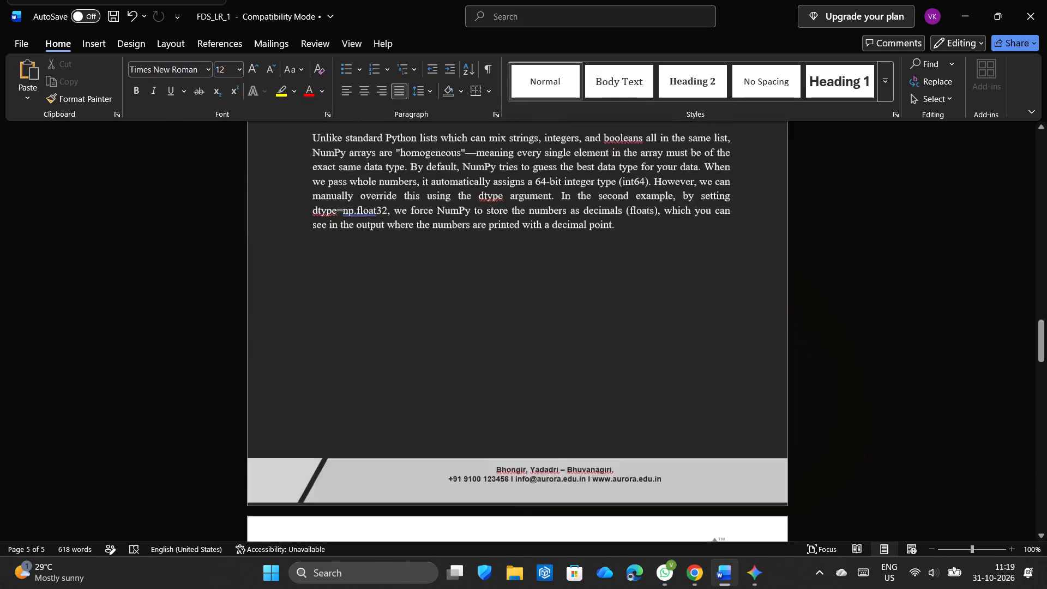
{"action": "scroll", "coordinate": [264, 352], "scroll_direction": "up", "scroll_amount": 4}
Start saving another copy of the report and create a folder named FDS.pdf inside terrm_2's FDS folder.
{"action": "left_click", "coordinate": [24, 41]}
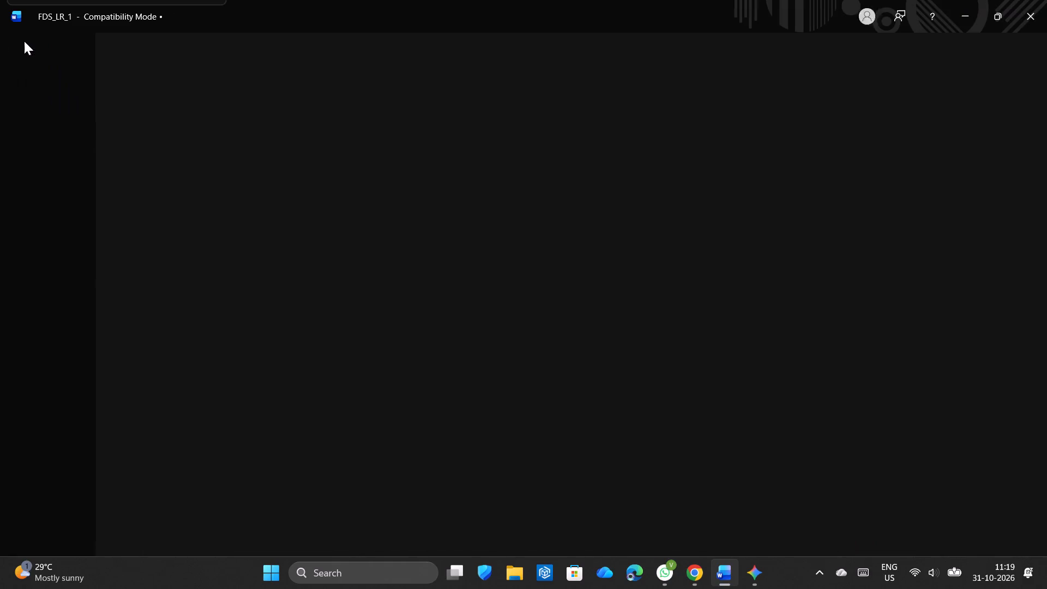
{"action": "left_click", "coordinate": [58, 255]}
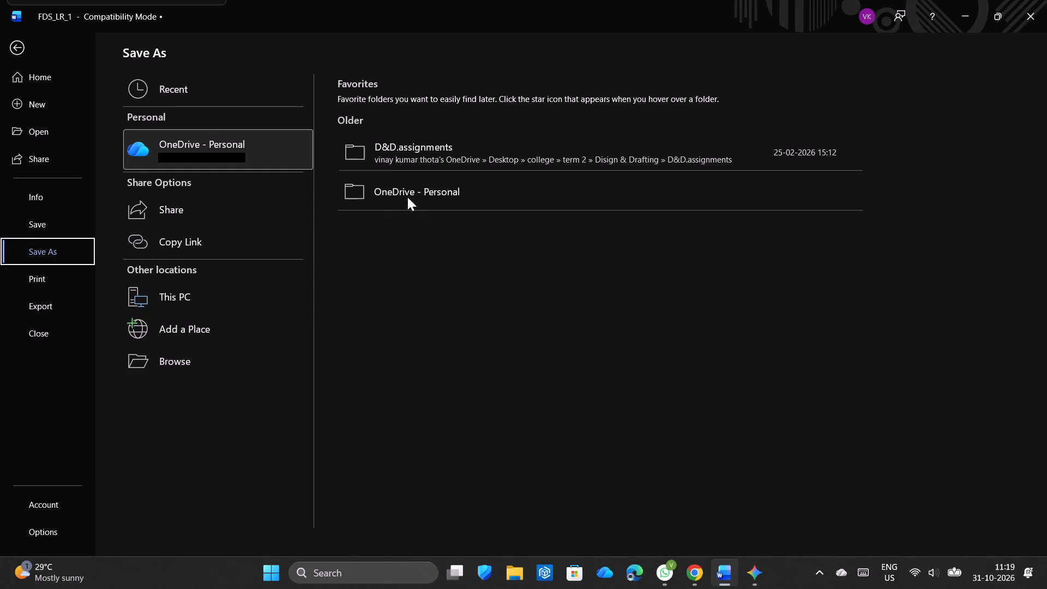
{"action": "left_click", "coordinate": [416, 196]}
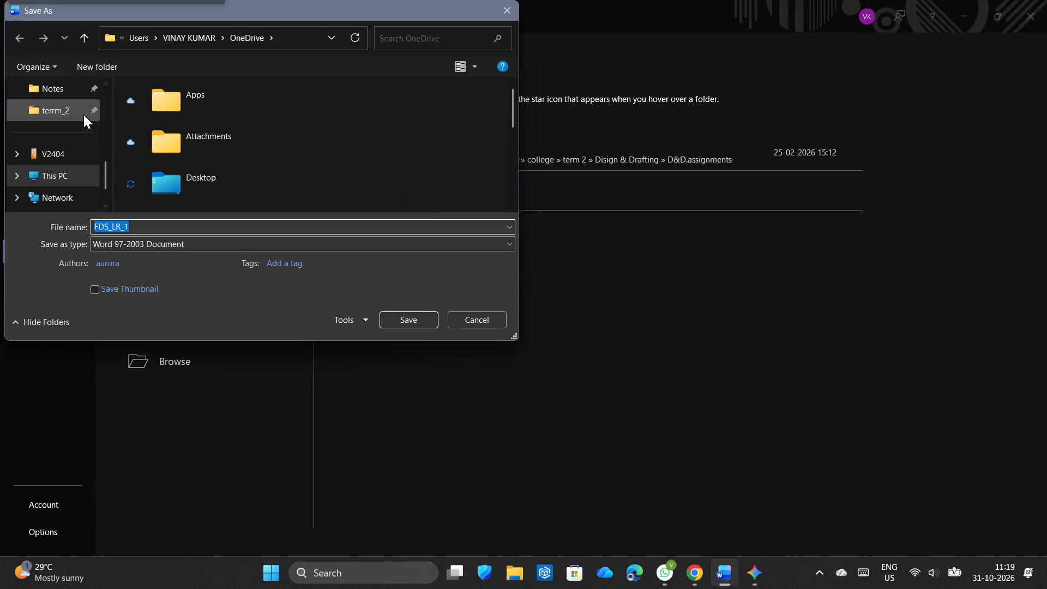
{"action": "left_click", "coordinate": [83, 115]}
{"action": "double_click", "coordinate": [212, 153]}
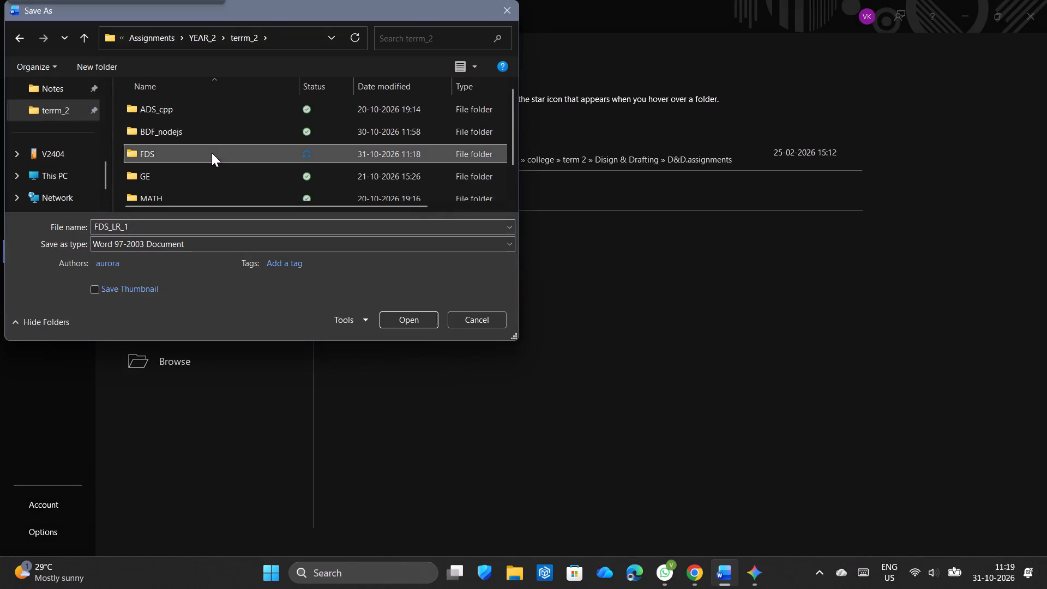
{"action": "left_click", "coordinate": [89, 69]}
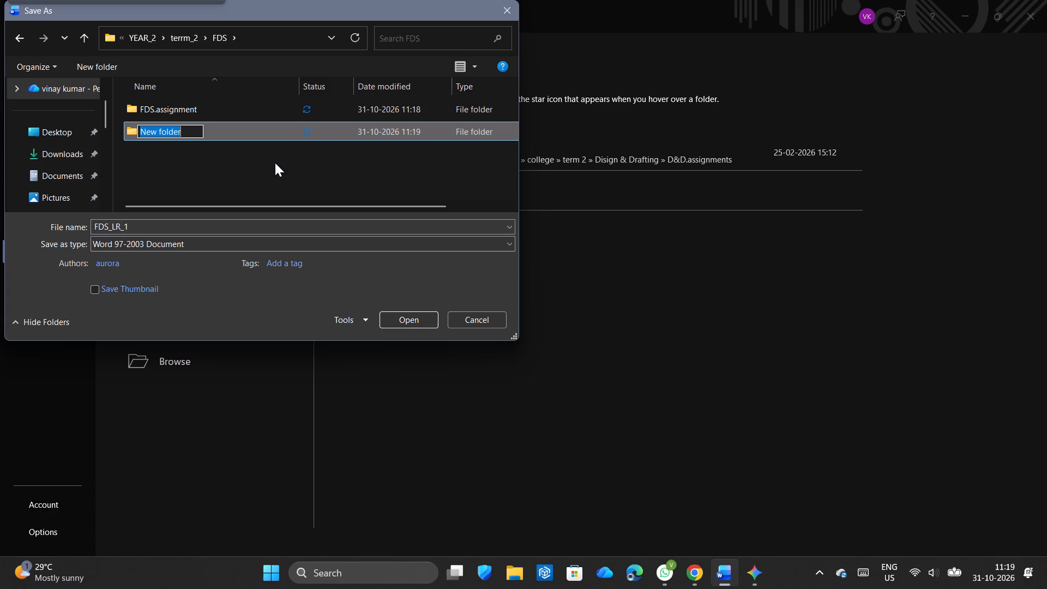
{"action": "type", "text": "FDS"}
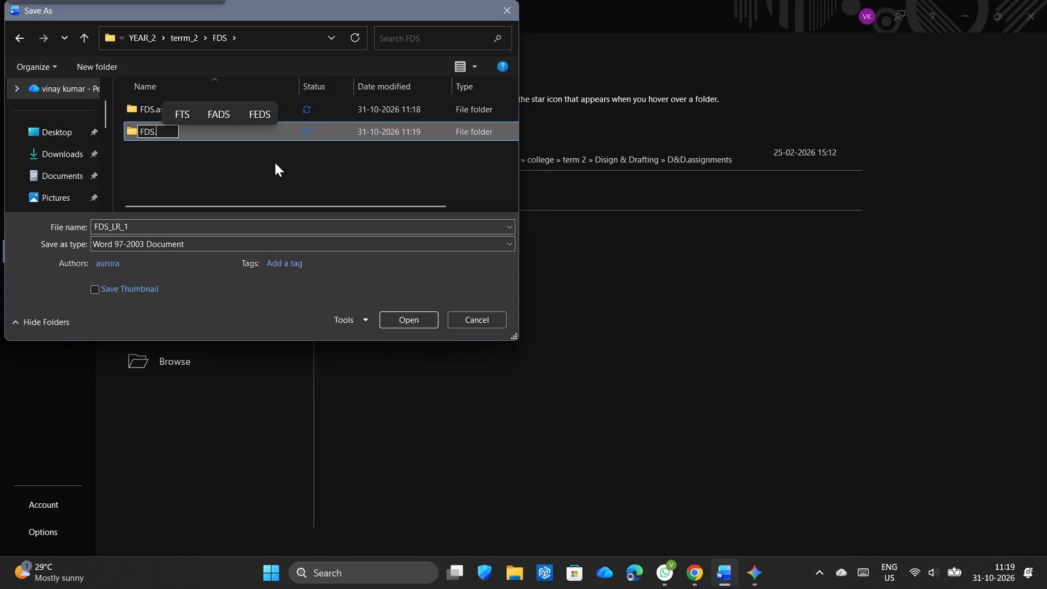
{"action": "key", "text": "p"}
{"action": "type", "text": "df"}
{"action": "key", "text": "Return"}
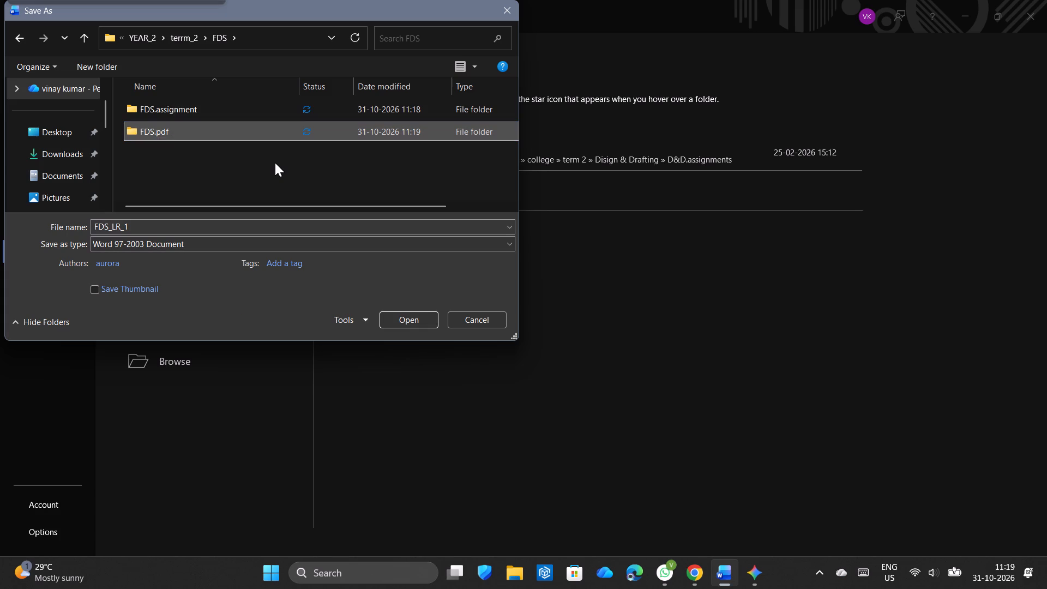
Choose PDF as the file type for saving FDS_LR_1 in the FDS.pdf folder.
{"action": "double_click", "coordinate": [258, 125]}
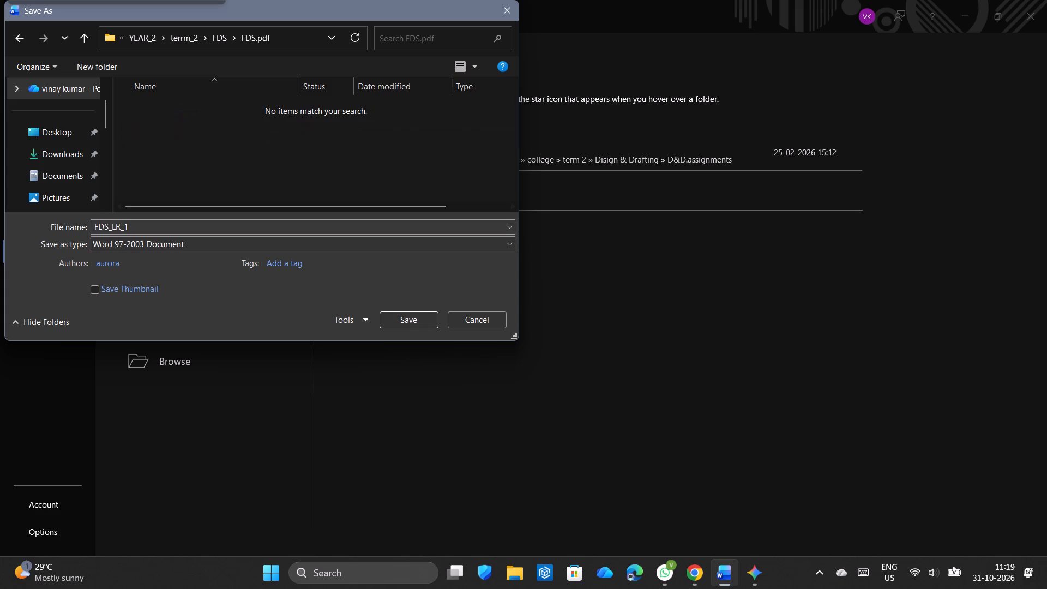
{"action": "left_click", "coordinate": [408, 244]}
{"action": "left_click", "coordinate": [318, 318]}
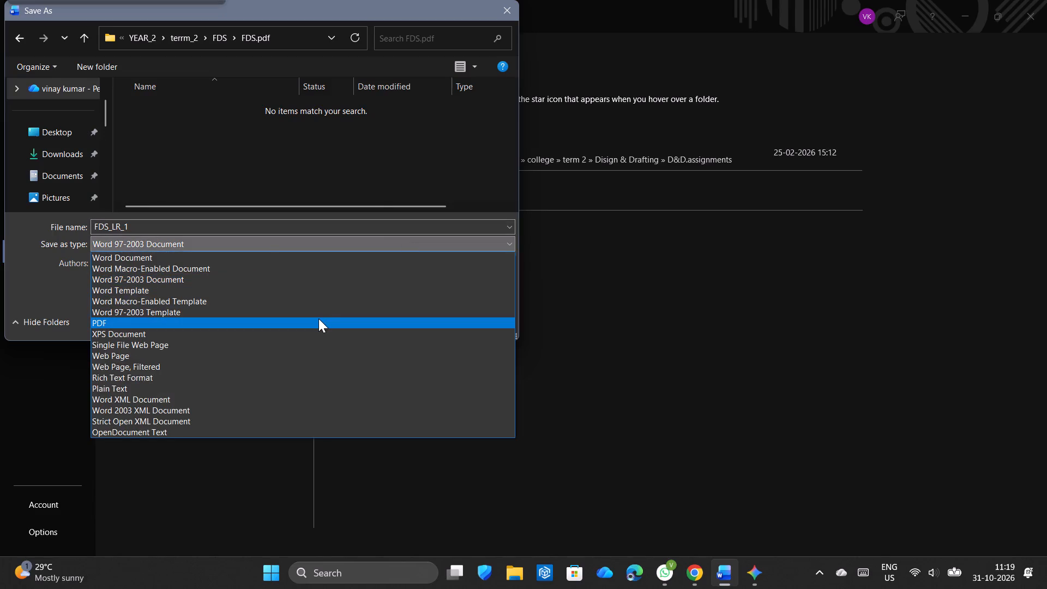
Save the report as a PDF named FDS_LR_1 in the FDS.pdf folder.
{"action": "left_click", "coordinate": [411, 348]}
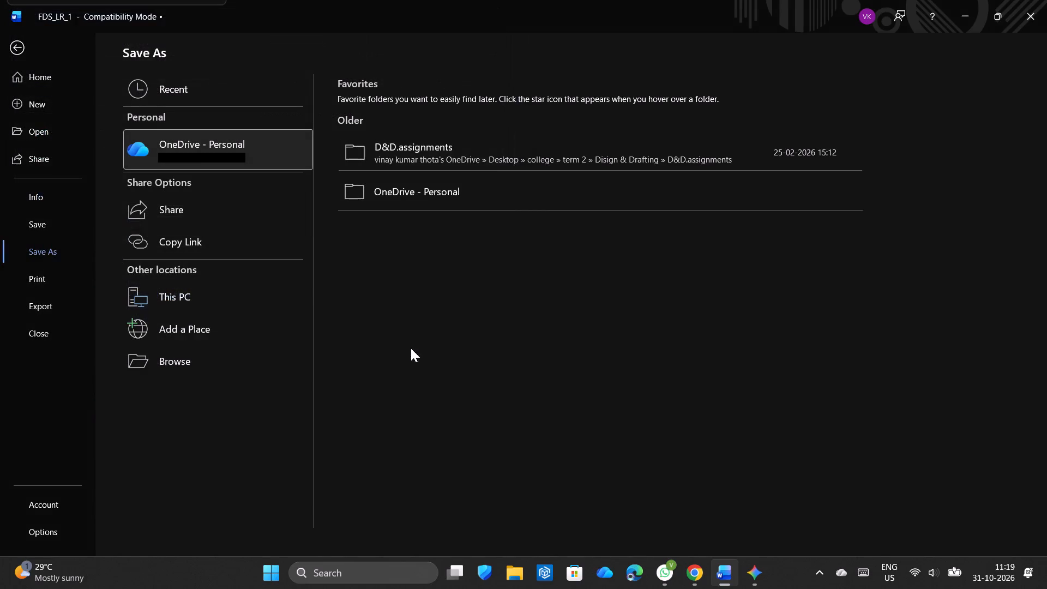
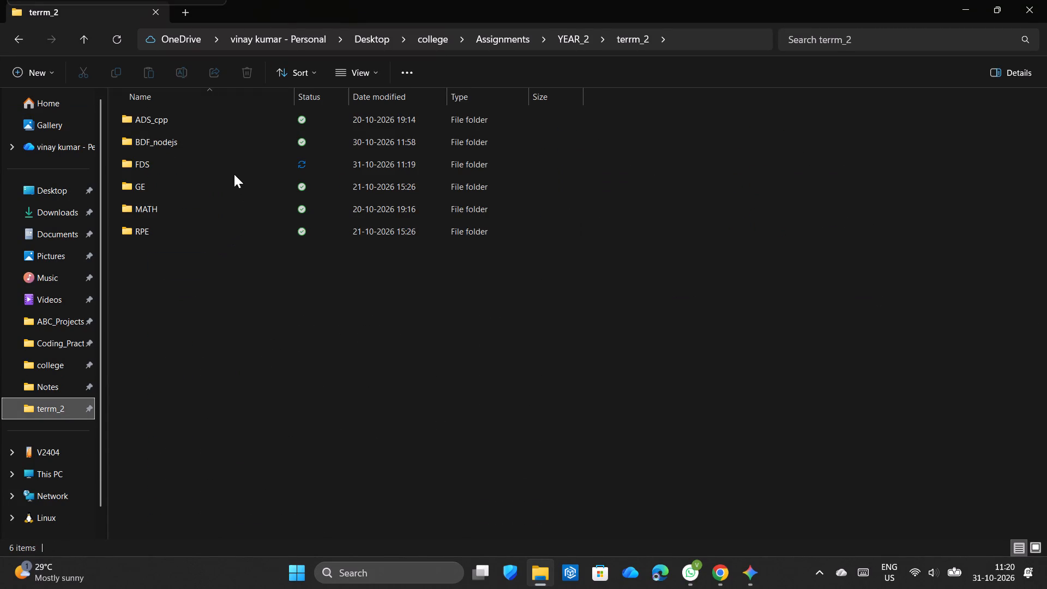
Open the FDS_LR_1 PDF from the FDS.pdf folder inside FDS and look through its first page.
{"action": "double_click", "coordinate": [248, 161]}
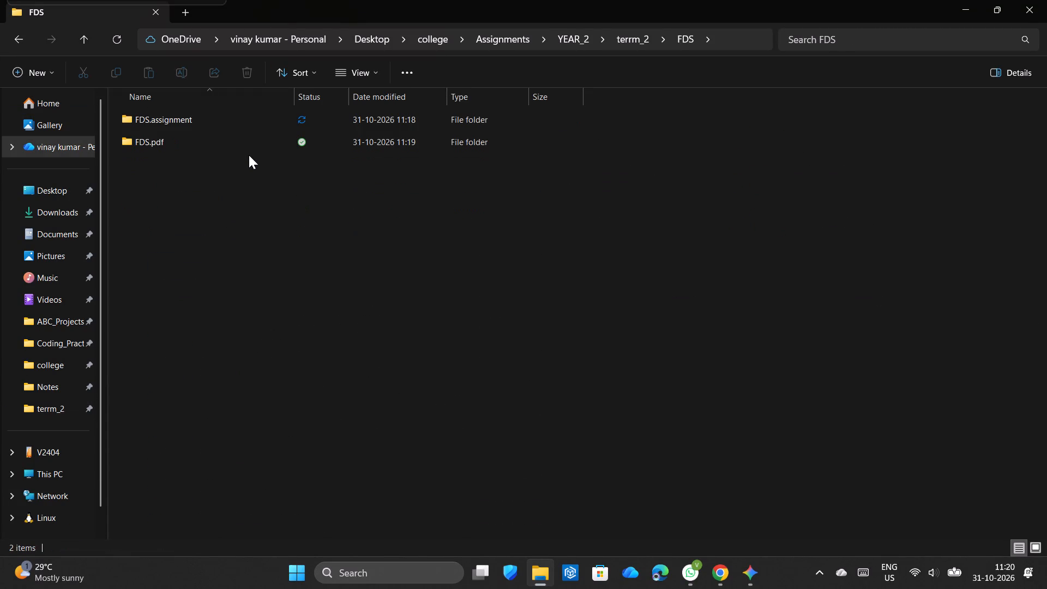
{"action": "double_click", "coordinate": [247, 146]}
{"action": "double_click", "coordinate": [254, 111]}
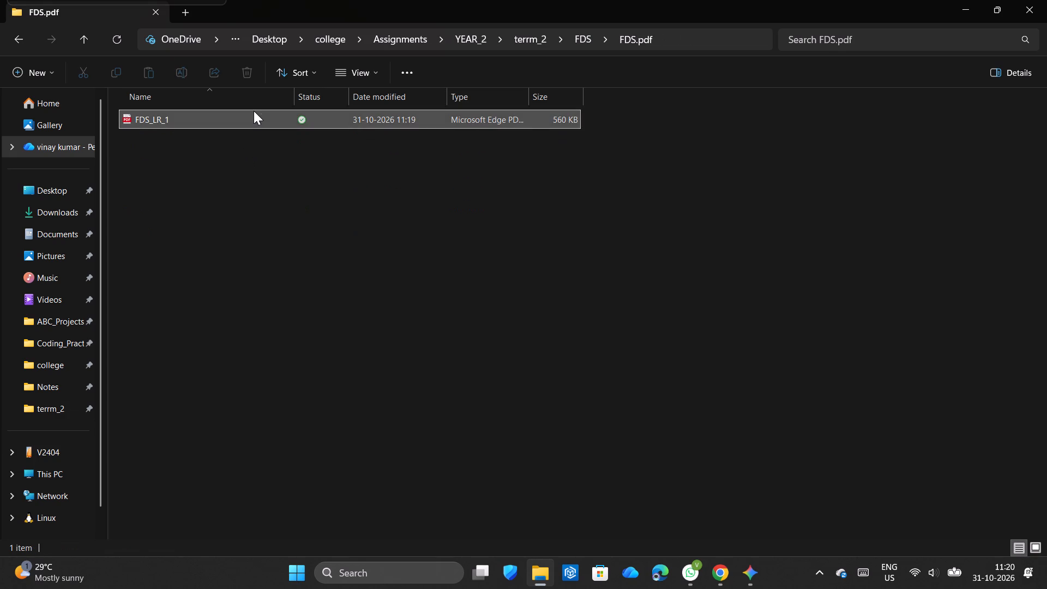
{"action": "scroll", "coordinate": [531, 314], "scroll_direction": "down", "scroll_amount": 3}
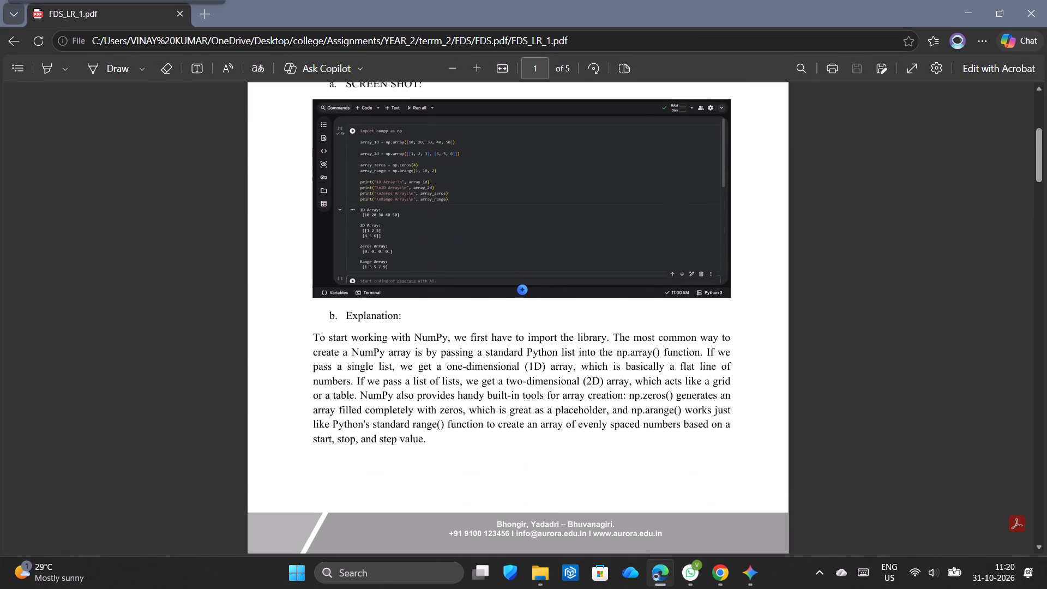
Look through all pages of the exported FDS_LR_1 PDF, from NumPy Array Creation to Slicing, and return to the Lab Report - 1 title table.
{"action": "scroll", "coordinate": [531, 314], "scroll_direction": "down", "scroll_amount": 5}
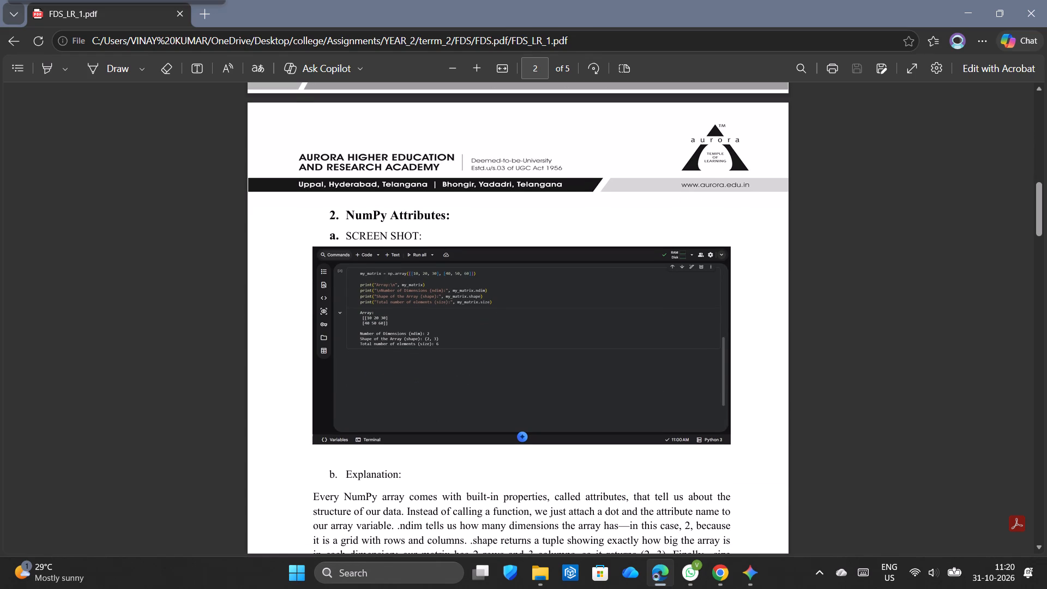
{"action": "scroll", "coordinate": [531, 314], "scroll_direction": "down", "scroll_amount": 10}
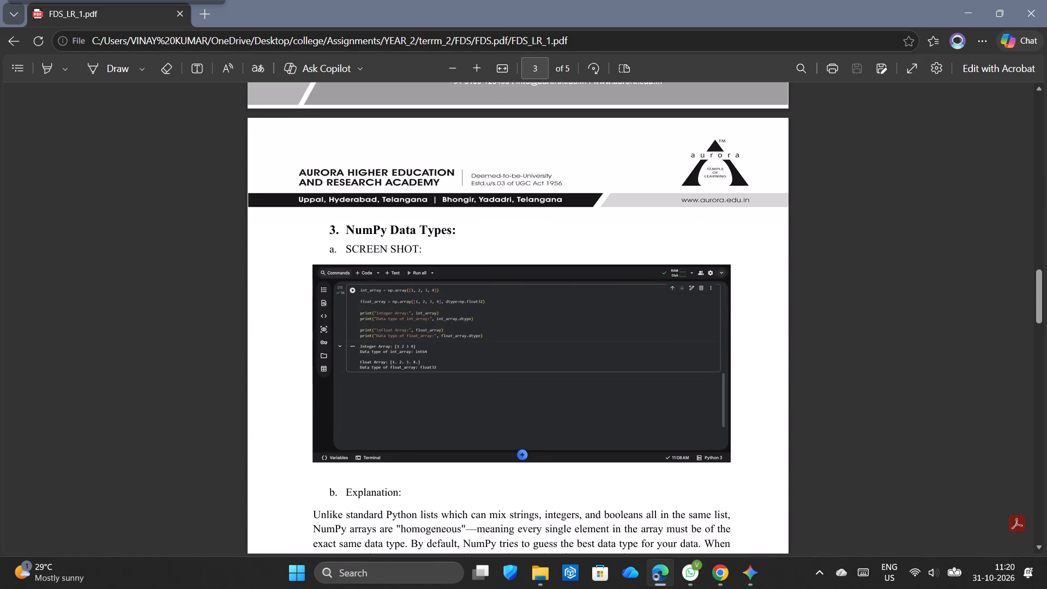
{"action": "scroll", "coordinate": [531, 314], "scroll_direction": "down", "scroll_amount": 9}
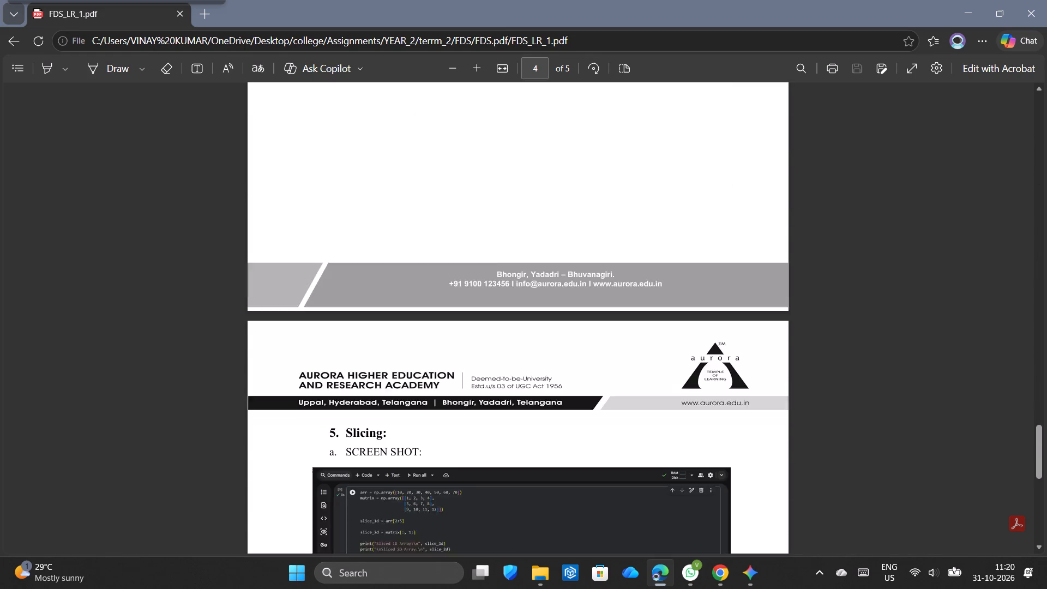
{"action": "scroll", "coordinate": [531, 314], "scroll_direction": "down", "scroll_amount": 7}
{"action": "scroll", "coordinate": [531, 314], "scroll_direction": "up", "scroll_amount": 17}
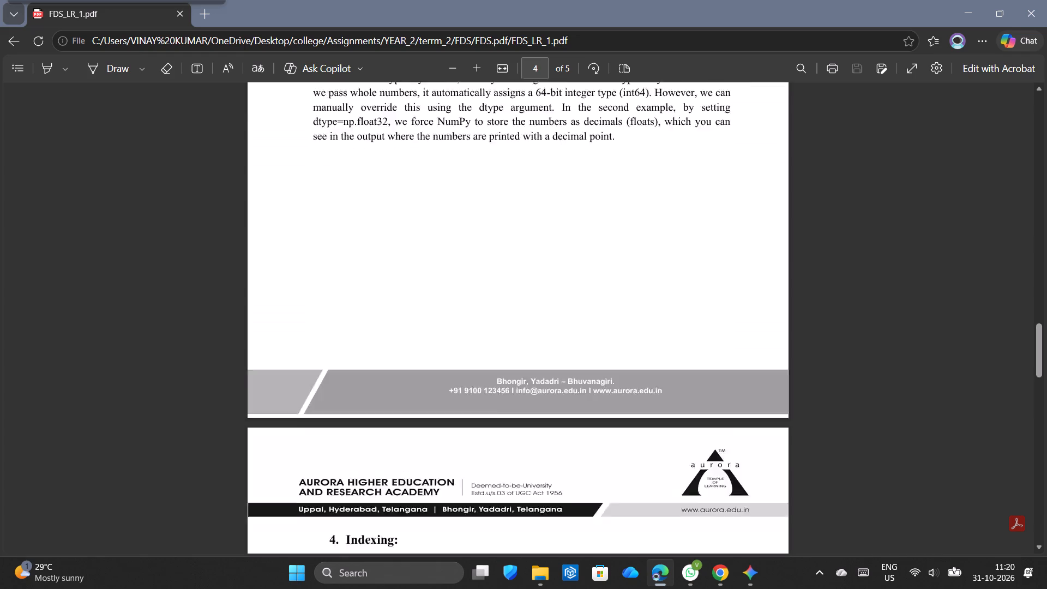
{"action": "scroll", "coordinate": [531, 314], "scroll_direction": "up", "scroll_amount": 10}
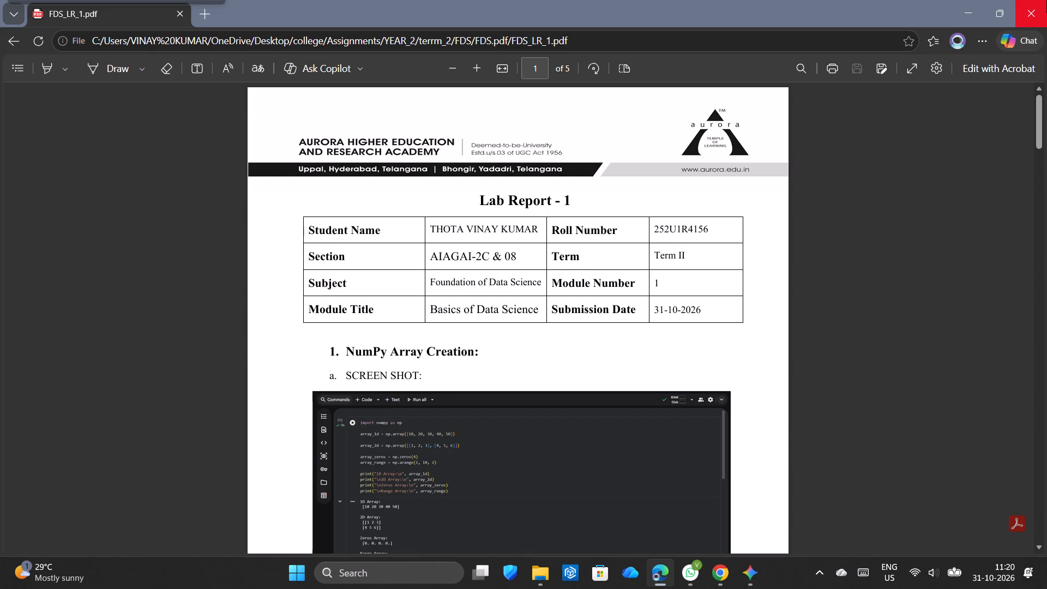
Close the FDS_LR_1 PDF and the FDS.pdf folder window.
{"action": "left_click", "coordinate": [1046, 0]}
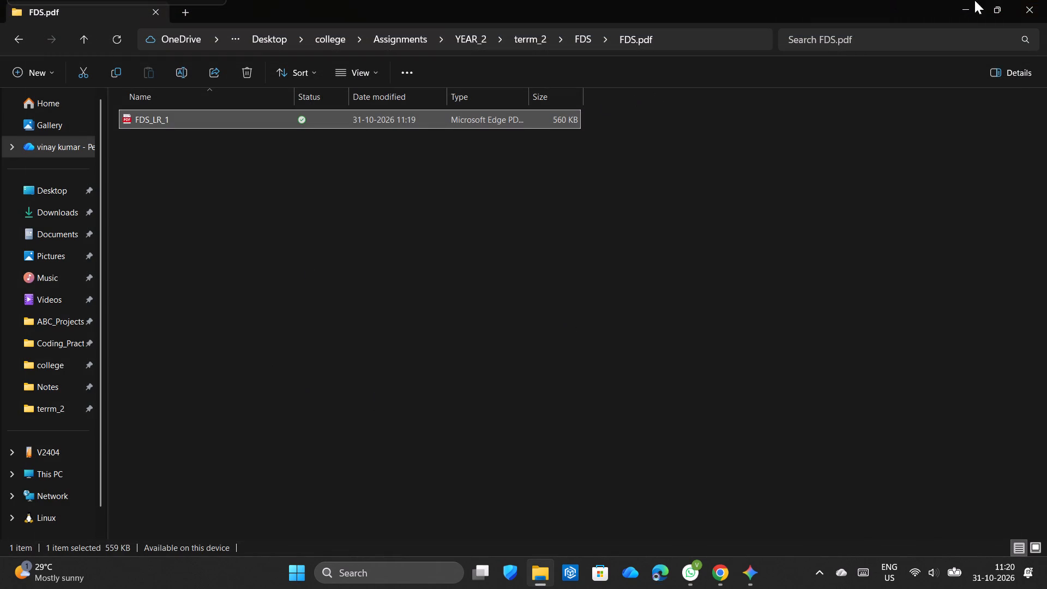
{"action": "left_click", "coordinate": [1046, 0]}
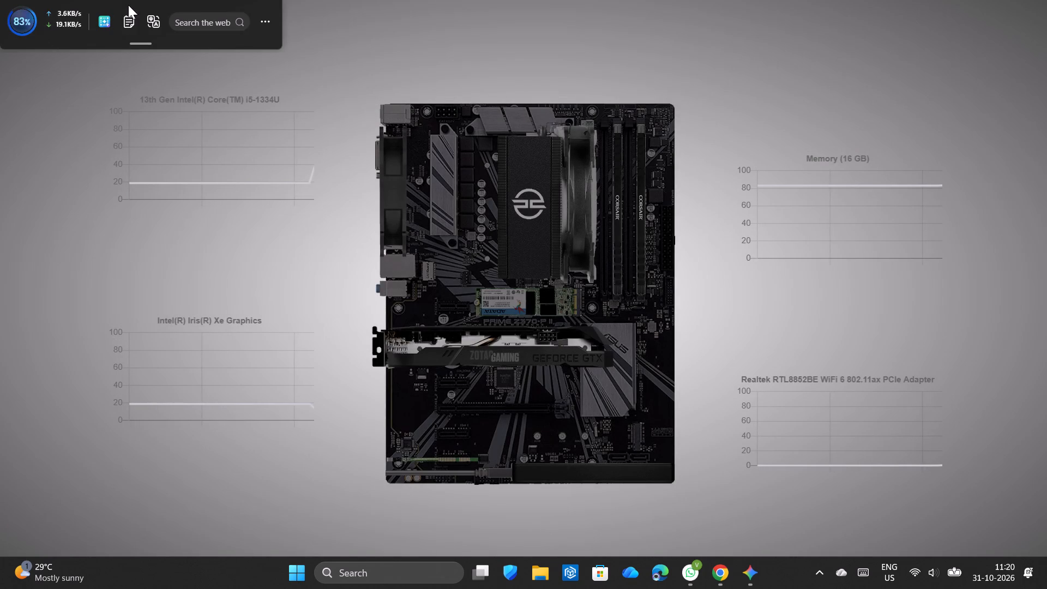
Run the PC Manager Boost repeatedly from the desktop widget to free up memory.
{"action": "left_click", "coordinate": [29, 16]}
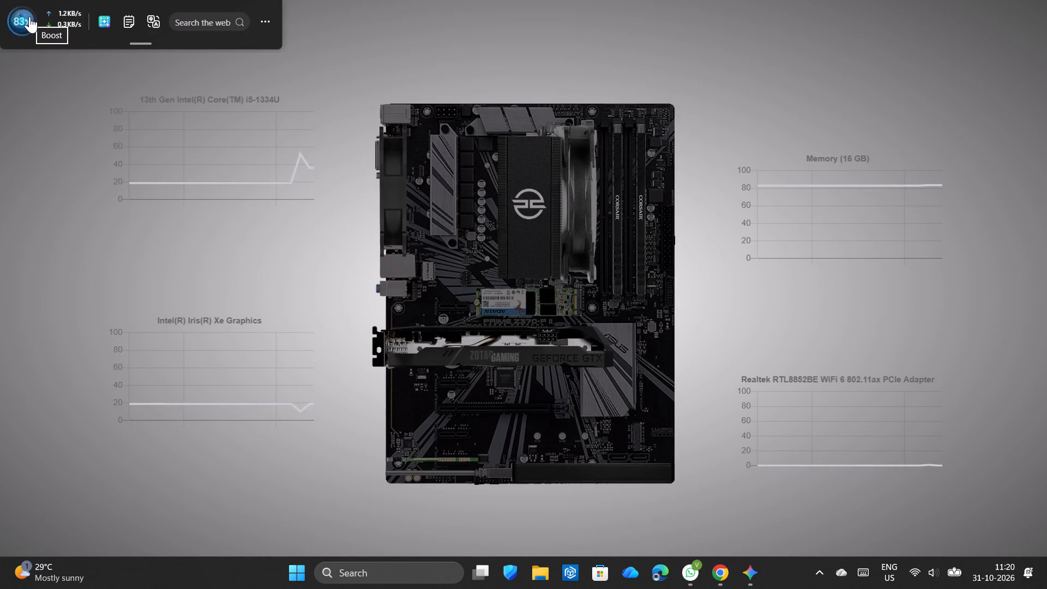
{"action": "triple_click", "coordinate": [29, 16]}
{"action": "triple_click", "coordinate": [29, 16]}
{"action": "triple_click", "coordinate": [29, 16]}
{"action": "triple_click", "coordinate": [29, 16]}
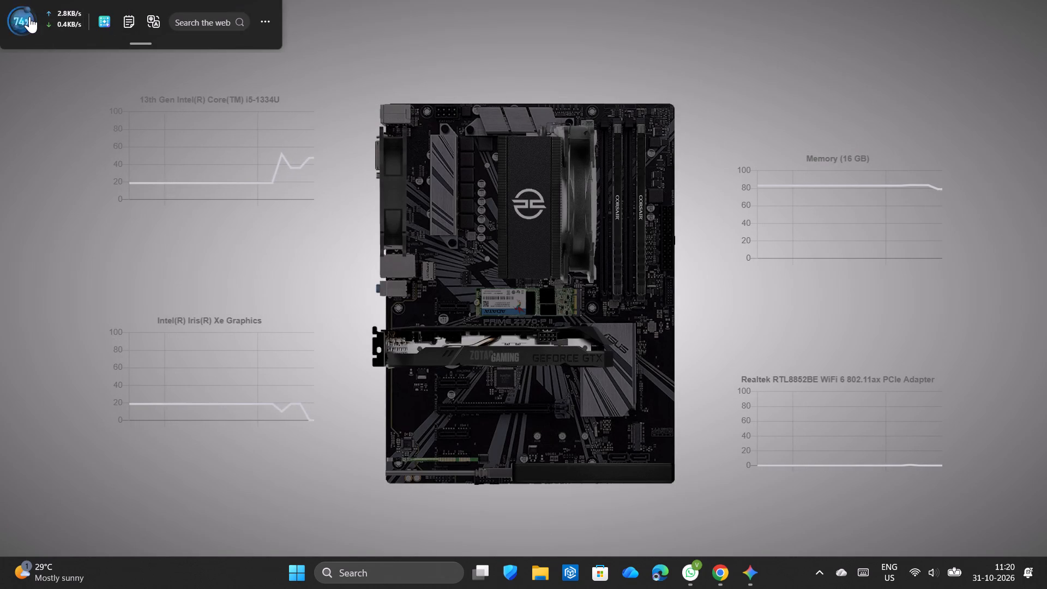
{"action": "triple_click", "coordinate": [29, 16]}
{"action": "triple_click", "coordinate": [29, 16]}
{"action": "triple_click", "coordinate": [29, 16]}
{"action": "triple_click", "coordinate": [29, 16]}
{"action": "triple_click", "coordinate": [29, 16]}
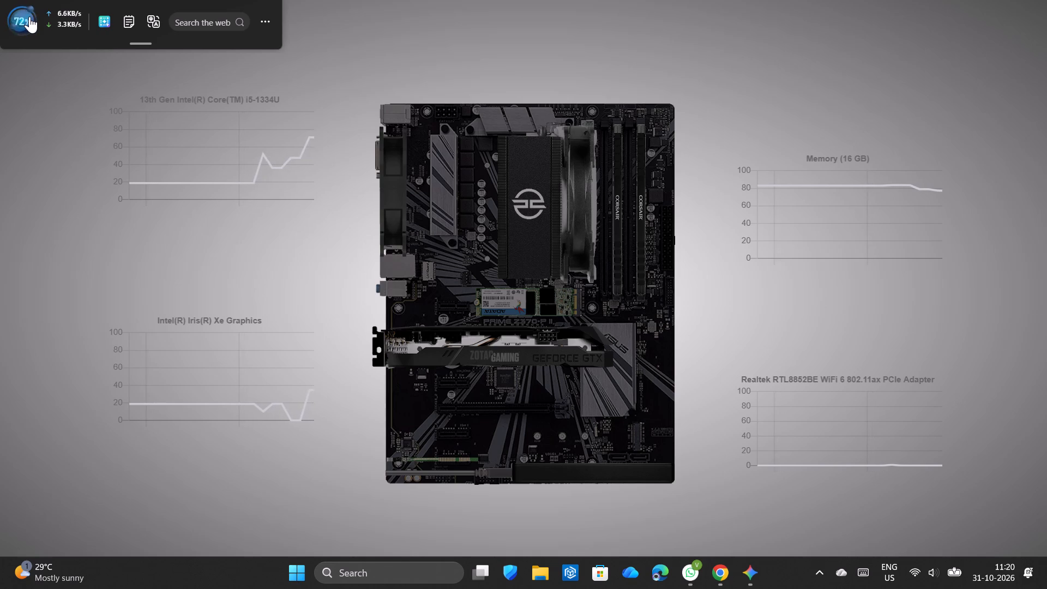
{"action": "triple_click", "coordinate": [29, 16]}
{"action": "triple_click", "coordinate": [29, 16]}
{"action": "triple_click", "coordinate": [29, 16]}
{"action": "triple_click", "coordinate": [29, 16]}
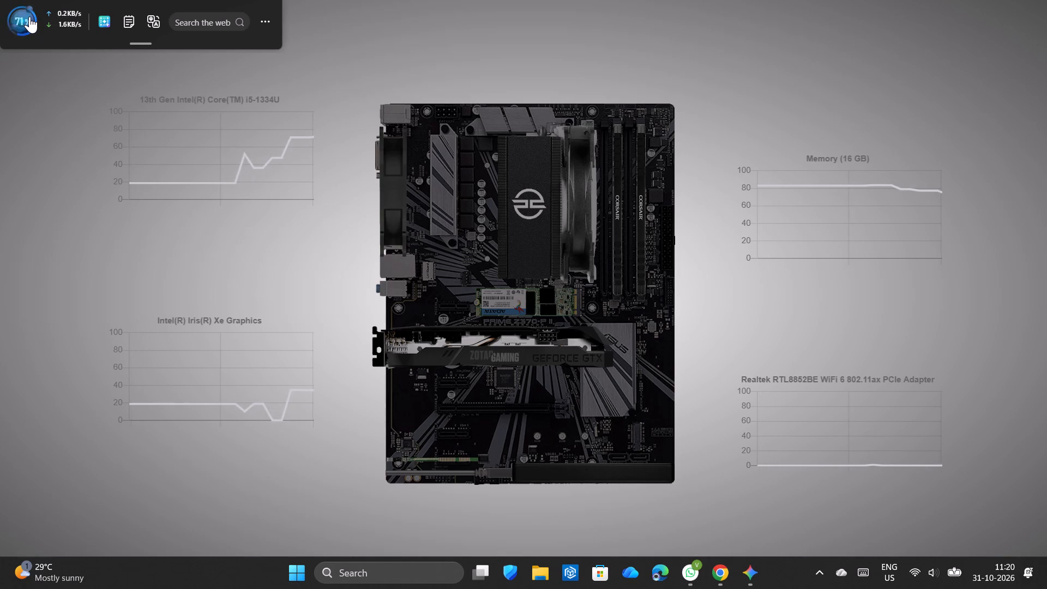
{"action": "triple_click", "coordinate": [29, 16]}
{"action": "triple_click", "coordinate": [29, 16]}
{"action": "triple_click", "coordinate": [29, 16]}
{"action": "triple_click", "coordinate": [29, 16]}
{"action": "triple_click", "coordinate": [29, 16]}
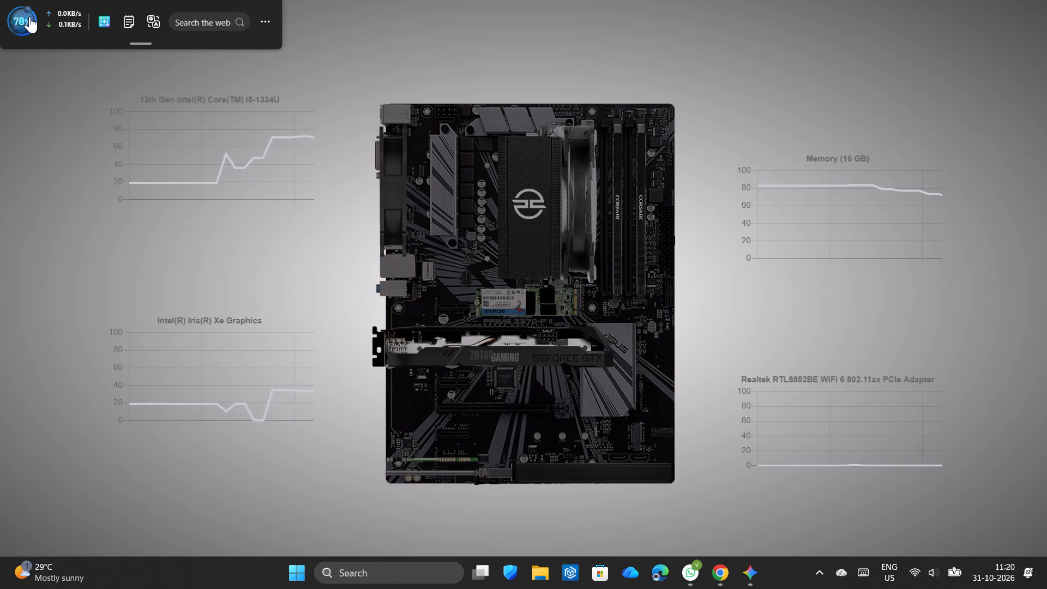
{"action": "triple_click", "coordinate": [29, 16]}
{"action": "triple_click", "coordinate": [29, 16]}
{"action": "triple_click", "coordinate": [29, 16]}
{"action": "triple_click", "coordinate": [29, 16]}
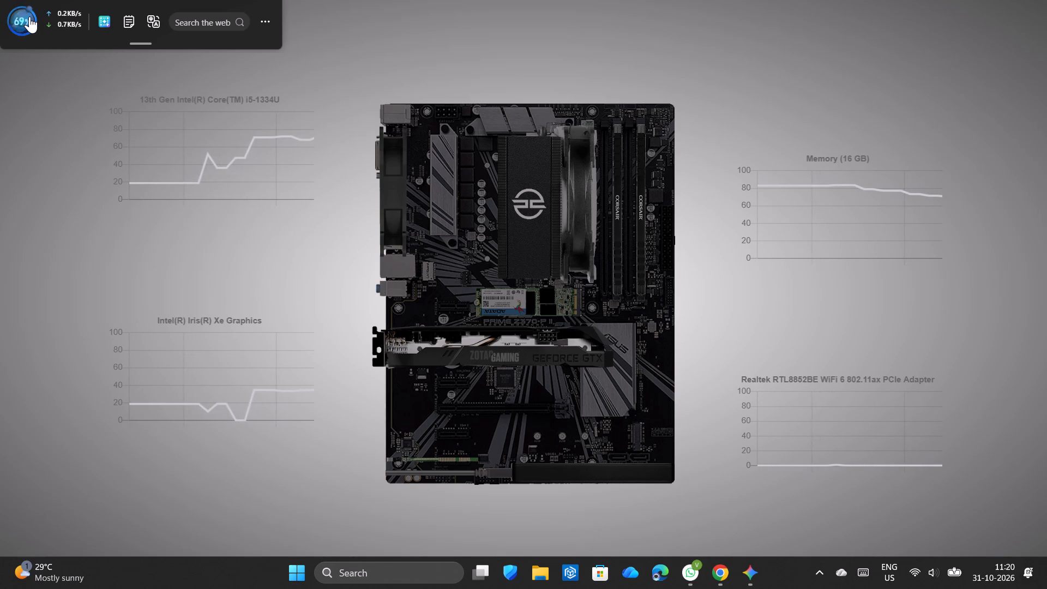
{"action": "triple_click", "coordinate": [29, 16]}
{"action": "triple_click", "coordinate": [29, 16]}
{"action": "triple_click", "coordinate": [29, 16]}
{"action": "triple_click", "coordinate": [29, 16]}
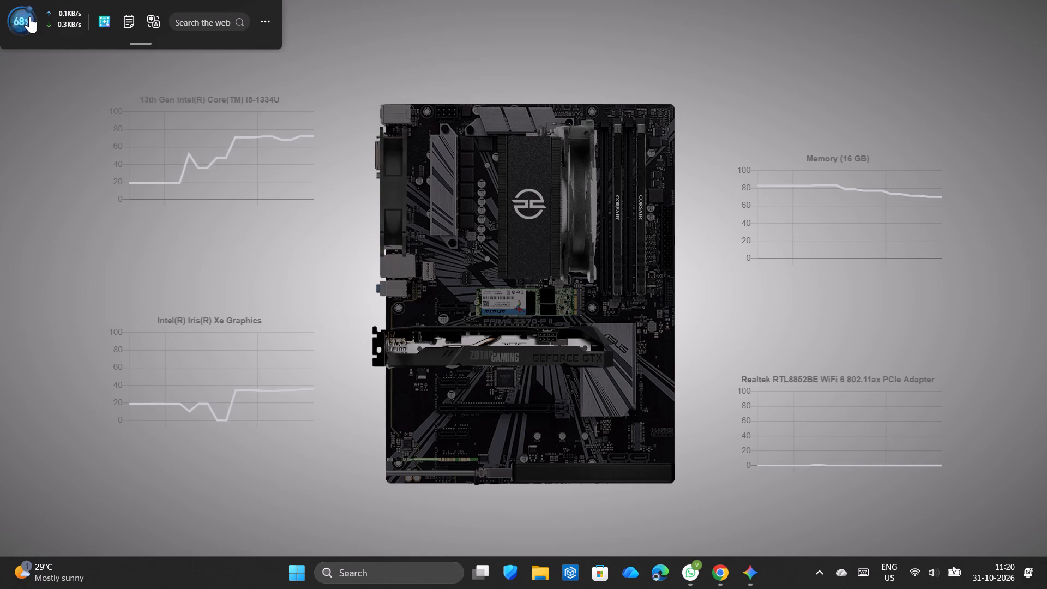
{"action": "triple_click", "coordinate": [29, 16]}
{"action": "triple_click", "coordinate": [29, 16]}
{"action": "triple_click", "coordinate": [29, 16]}
{"action": "triple_click", "coordinate": [29, 16]}
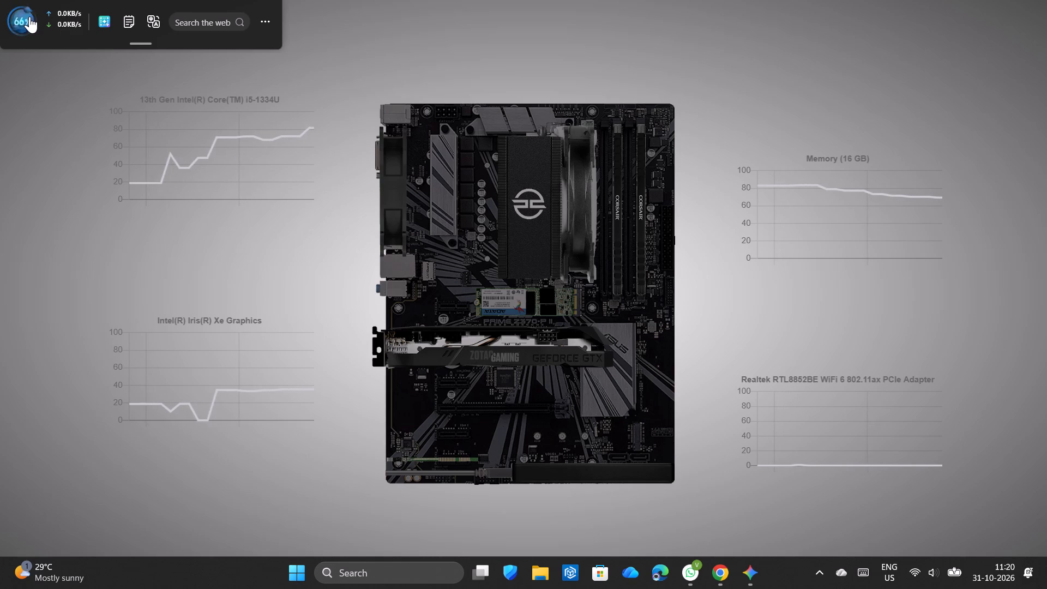
{"action": "triple_click", "coordinate": [29, 16]}
{"action": "triple_click", "coordinate": [29, 16]}
{"action": "triple_click", "coordinate": [29, 16]}
{"action": "triple_click", "coordinate": [29, 16]}
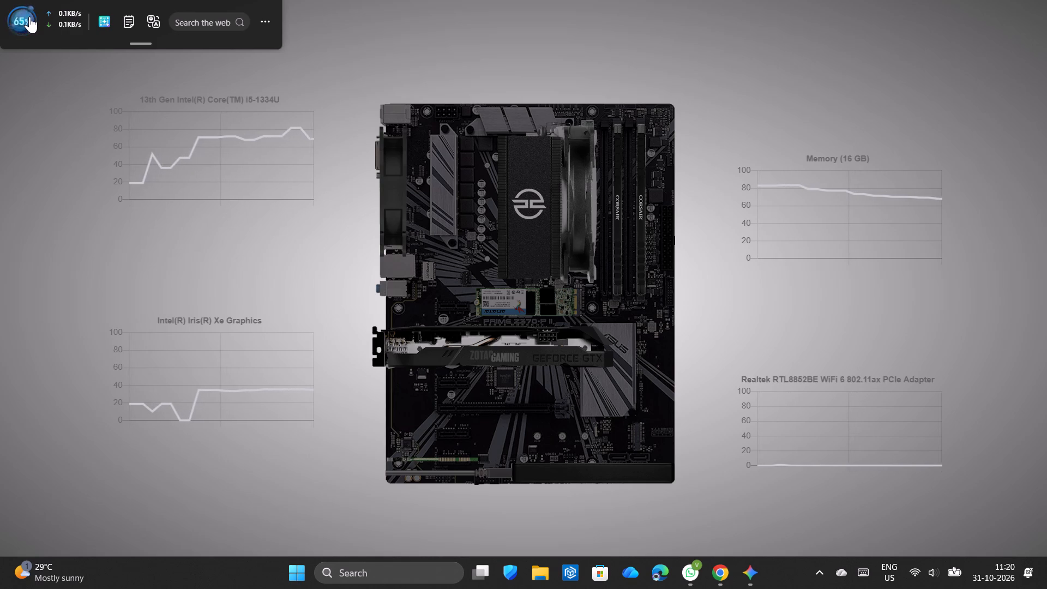
{"action": "triple_click", "coordinate": [29, 16]}
{"action": "triple_click", "coordinate": [29, 16]}
{"action": "triple_click", "coordinate": [29, 16]}
{"action": "triple_click", "coordinate": [29, 16]}
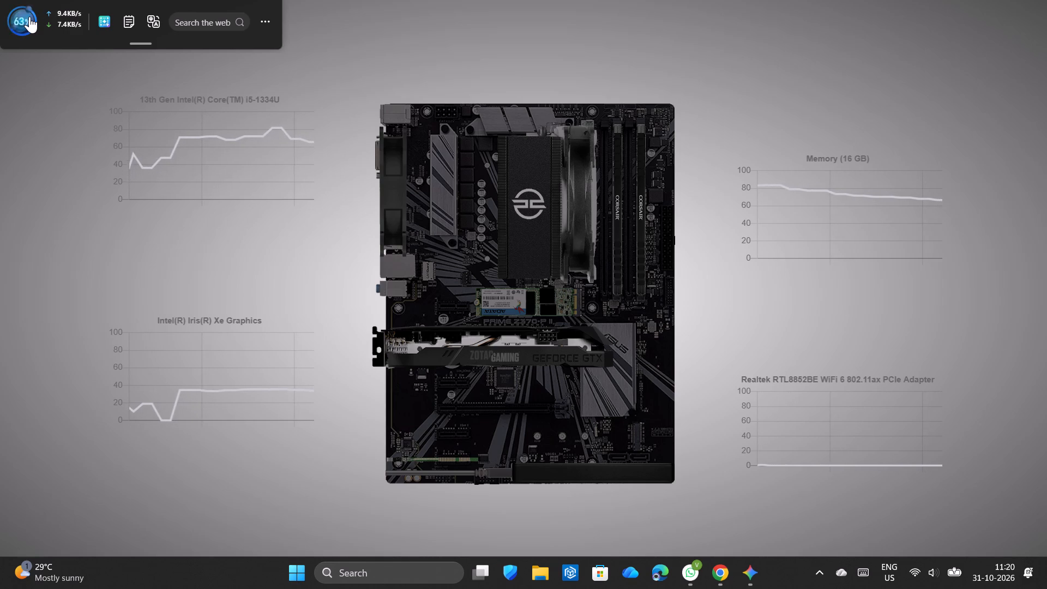
{"action": "triple_click", "coordinate": [29, 16]}
{"action": "triple_click", "coordinate": [29, 16]}
{"action": "triple_click", "coordinate": [29, 16]}
{"action": "triple_click", "coordinate": [29, 16]}
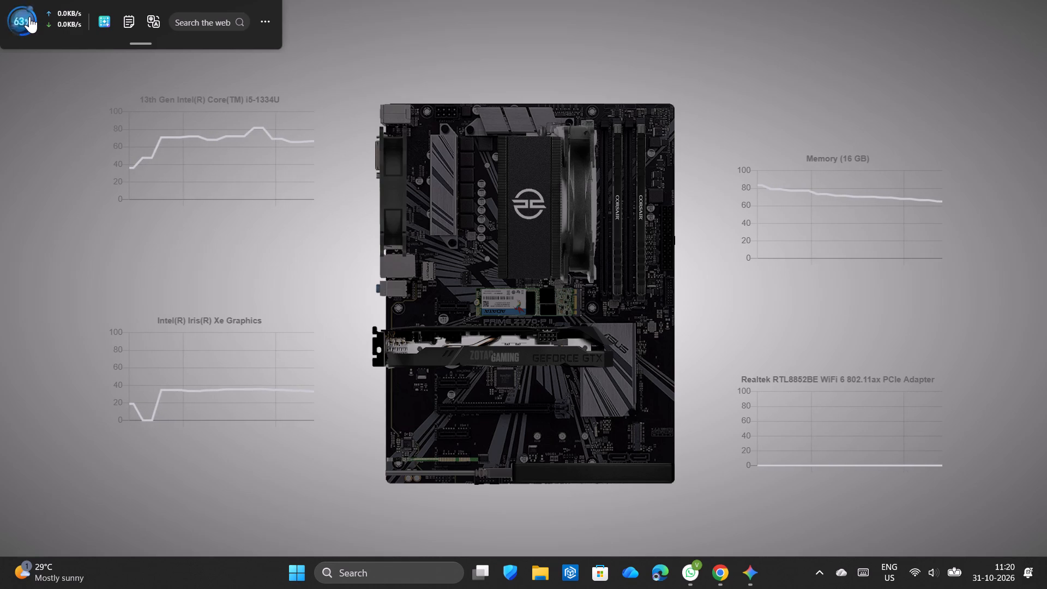
{"action": "triple_click", "coordinate": [29, 16]}
{"action": "right_click", "coordinate": [29, 16]}
{"action": "right_click", "coordinate": [29, 16]}
{"action": "right_click", "coordinate": [29, 16]}
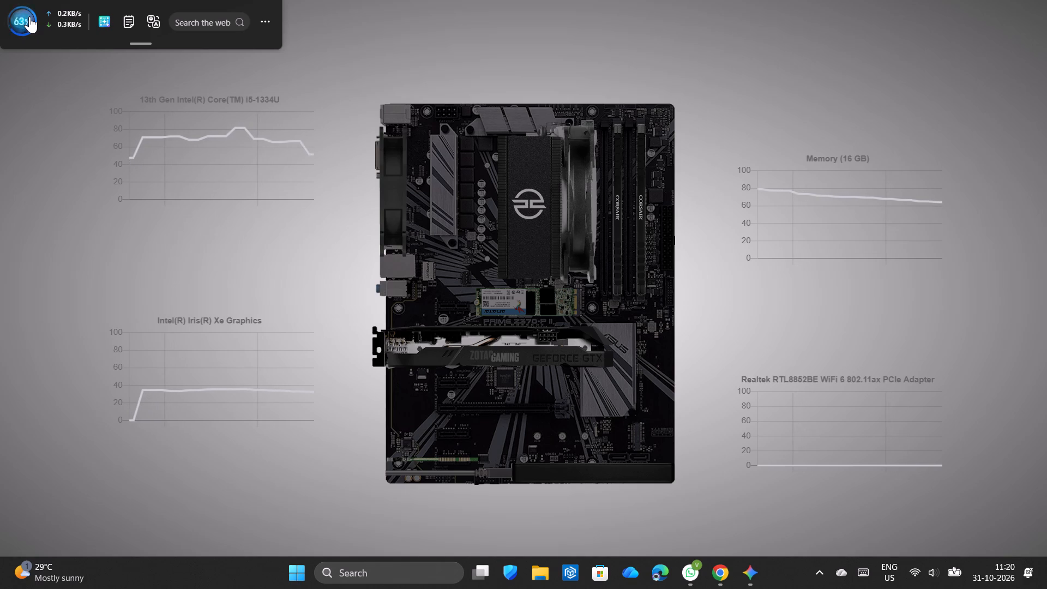
{"action": "right_click", "coordinate": [29, 16]}
{"action": "right_click", "coordinate": [29, 16]}
{"action": "triple_click", "coordinate": [29, 16]}
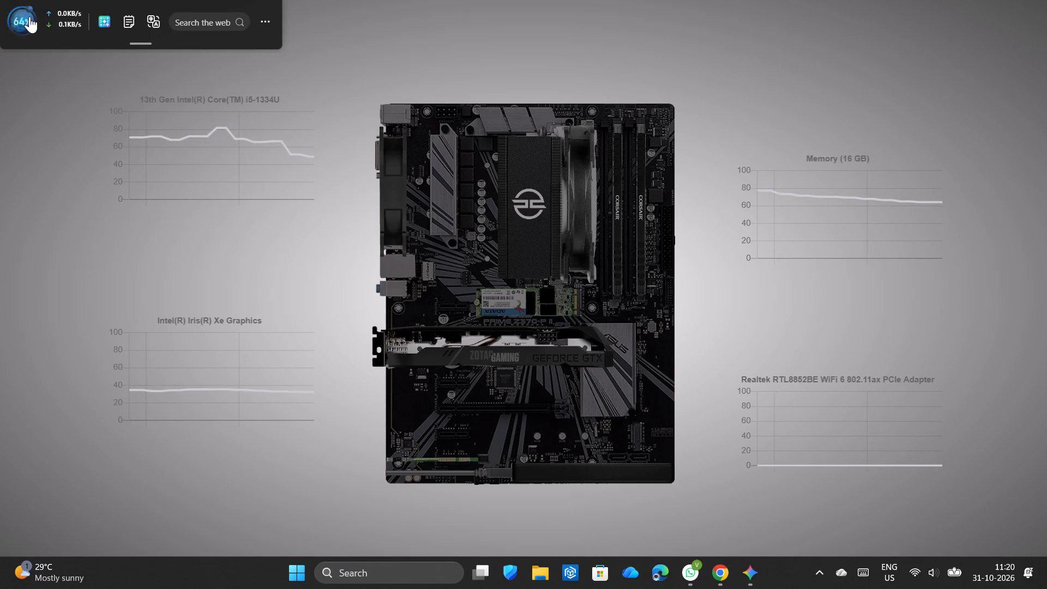
{"action": "triple_click", "coordinate": [29, 16]}
{"action": "triple_click", "coordinate": [29, 16]}
{"action": "triple_click", "coordinate": [29, 16]}
{"action": "triple_click", "coordinate": [29, 16]}
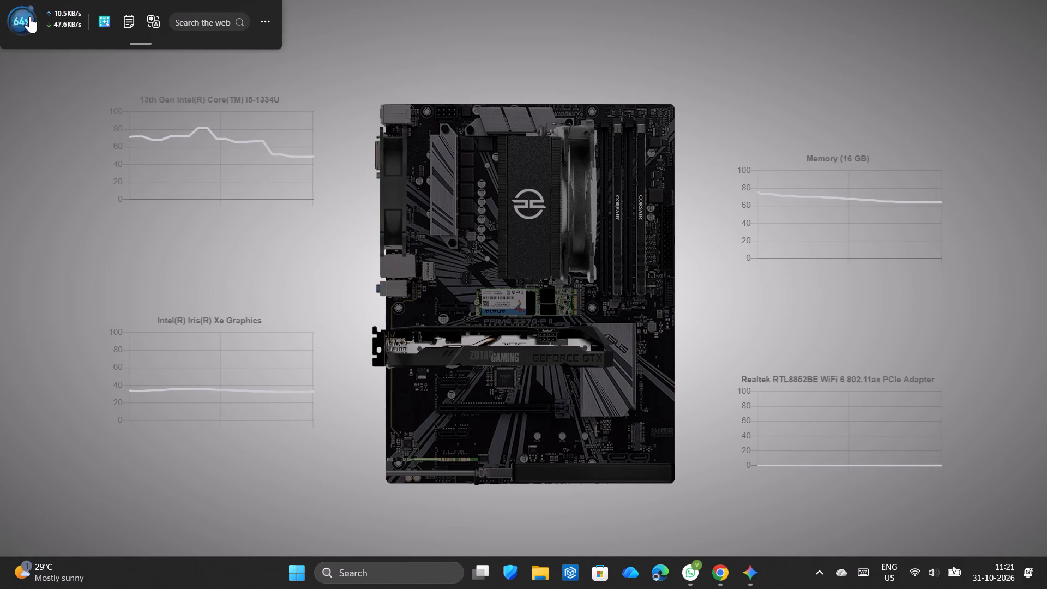
{"action": "triple_click", "coordinate": [29, 16]}
{"action": "triple_click", "coordinate": [29, 16]}
{"action": "triple_click", "coordinate": [29, 16]}
{"action": "triple_click", "coordinate": [29, 16]}
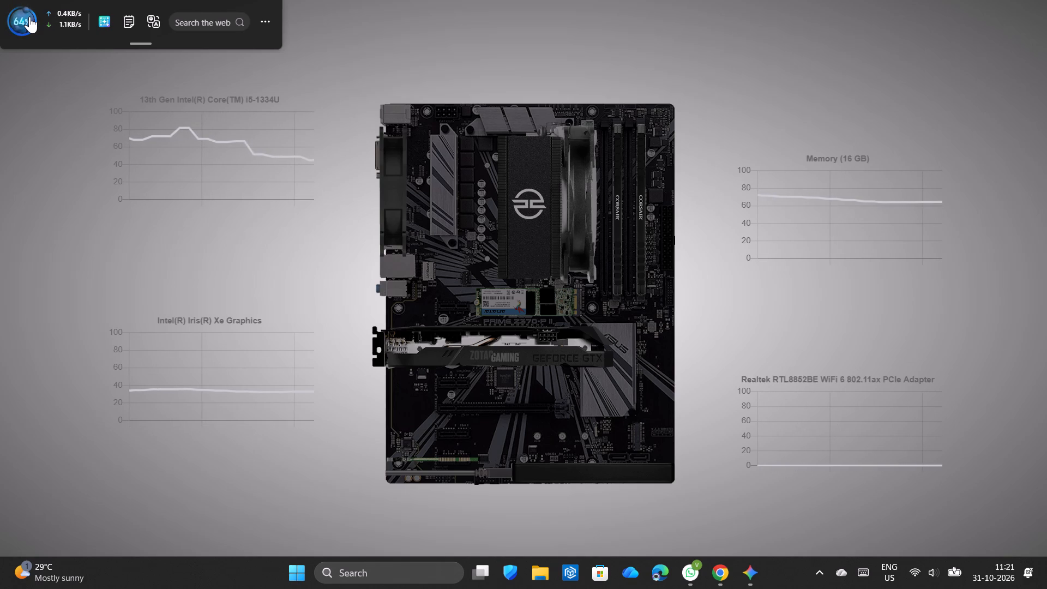
{"action": "triple_click", "coordinate": [29, 16]}
{"action": "triple_click", "coordinate": [29, 16]}
{"action": "triple_click", "coordinate": [29, 16]}
{"action": "triple_click", "coordinate": [29, 16]}
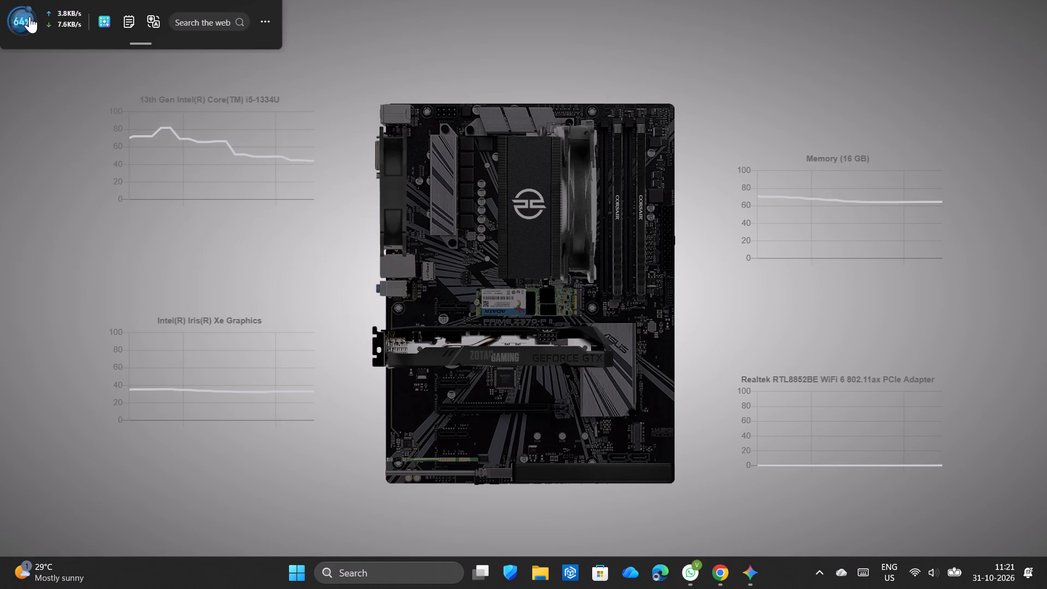
{"action": "left_click", "coordinate": [29, 16]}
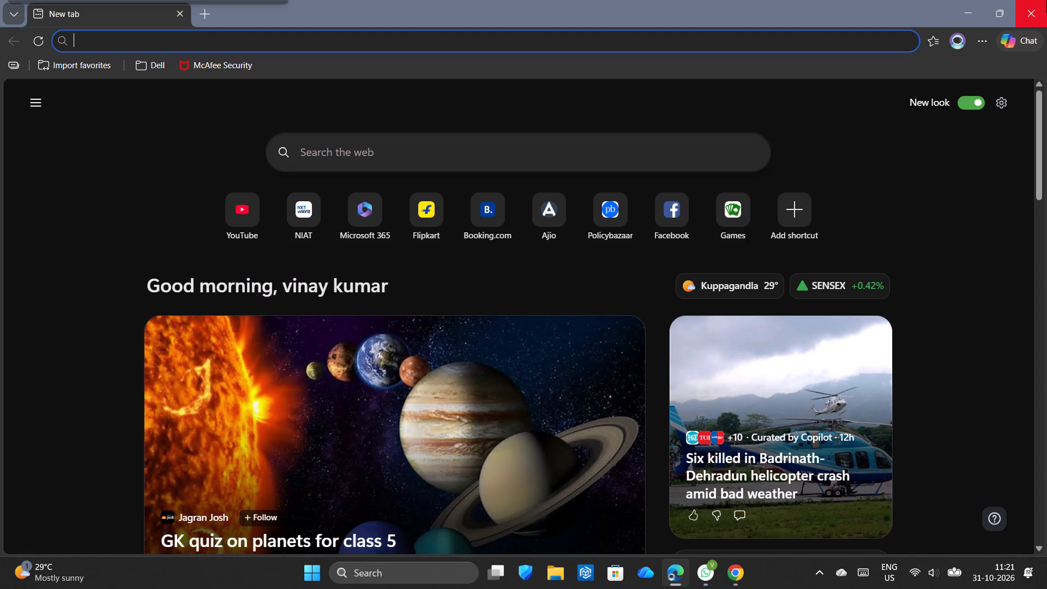
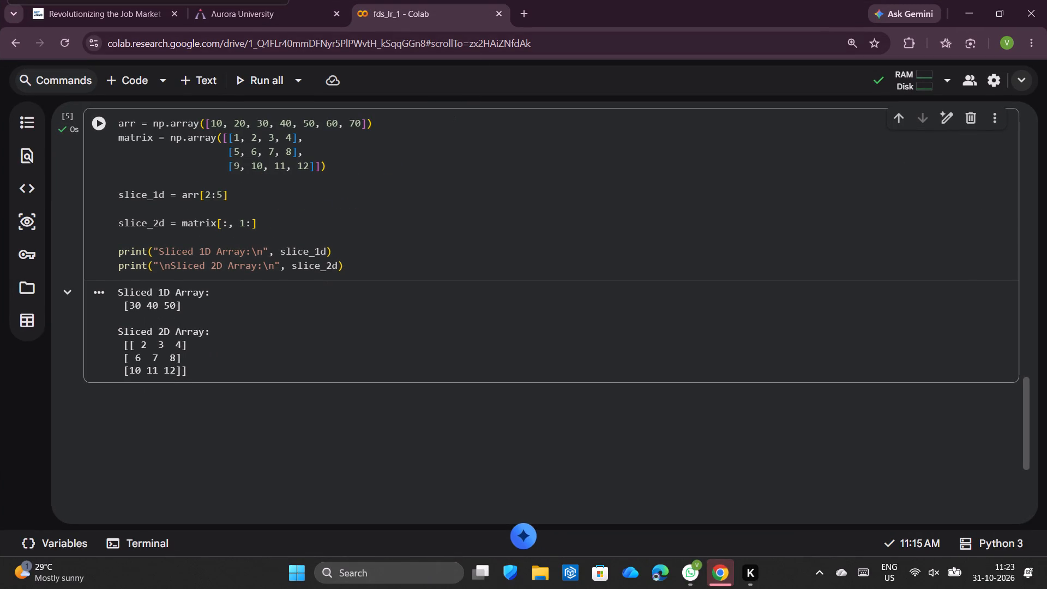
Glance back over the fds_lr_1 Colab notebook up to its first cell and close the notebook.
{"action": "scroll", "coordinate": [426, 266], "scroll_direction": "up", "scroll_amount": 7}
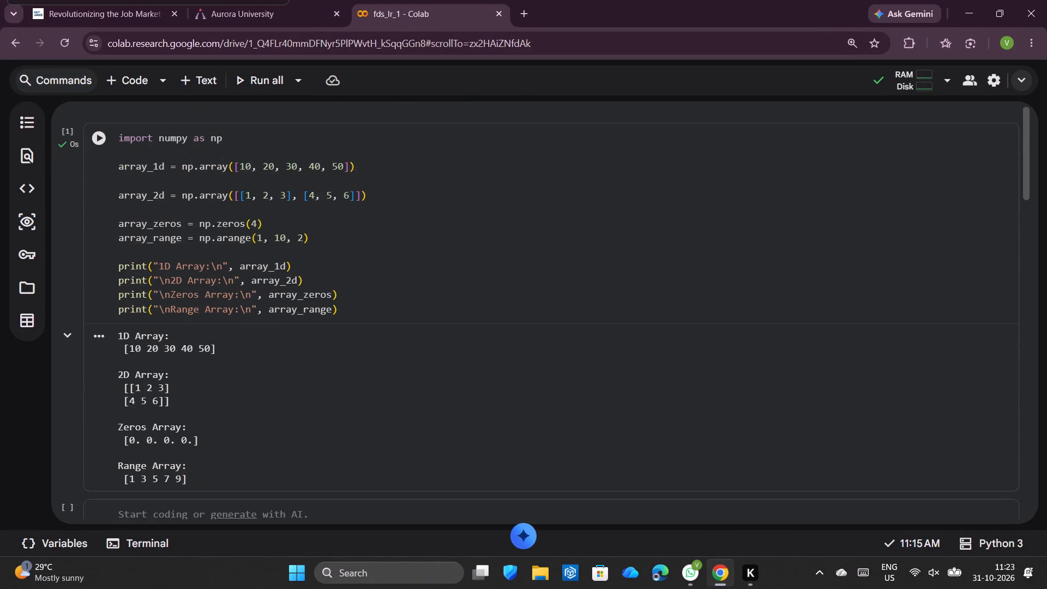
{"action": "left_click", "coordinate": [498, 14]}
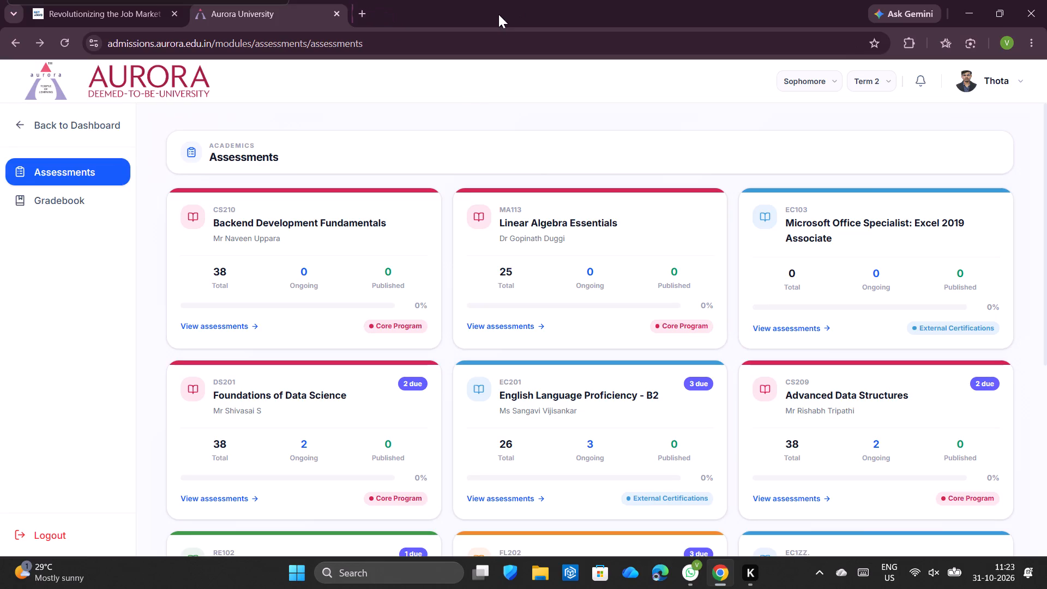
Reload the Aurora University Assessments page.
{"action": "left_click", "coordinate": [65, 44]}
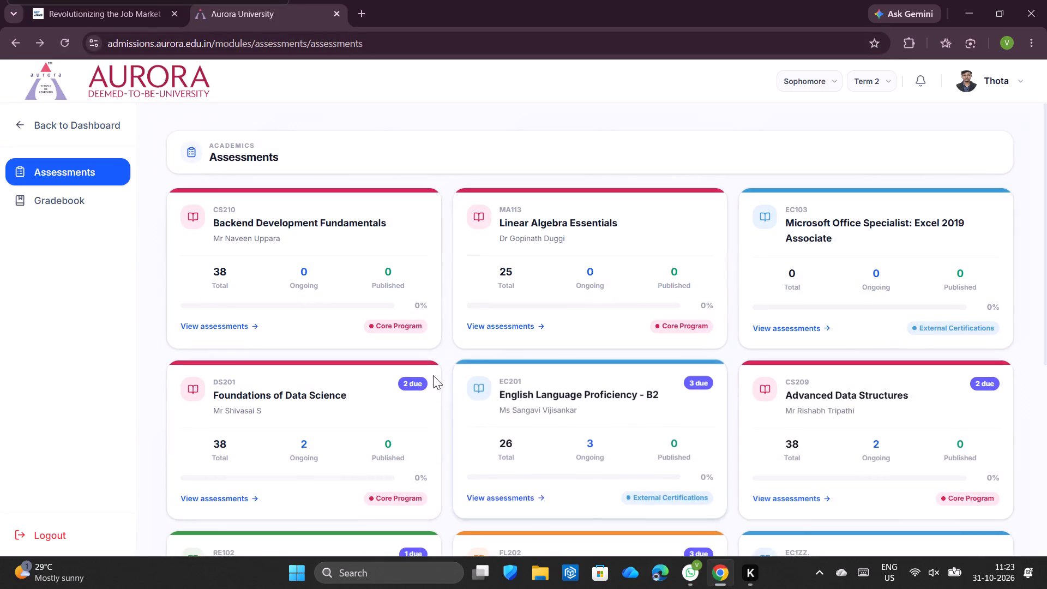
Submit FDS_LR_1.pdf from the terrm_2 > FDS > FDS.pdf folder as Lab Report 1 of the Foundations of Data Science course.
{"action": "scroll", "coordinate": [395, 396], "scroll_direction": "down", "scroll_amount": 4}
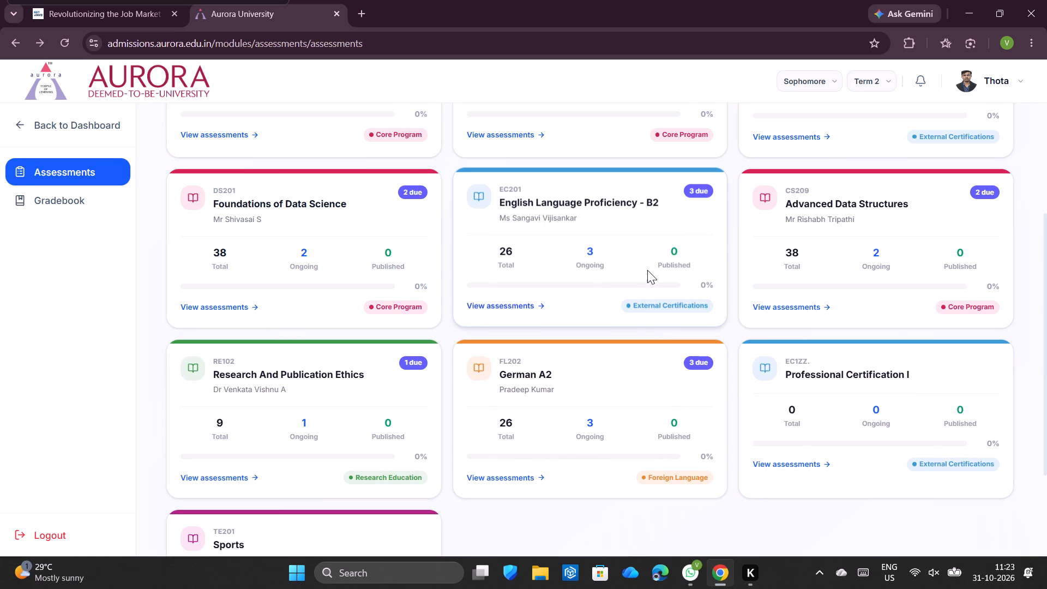
{"action": "scroll", "coordinate": [658, 278], "scroll_direction": "up", "scroll_amount": 3}
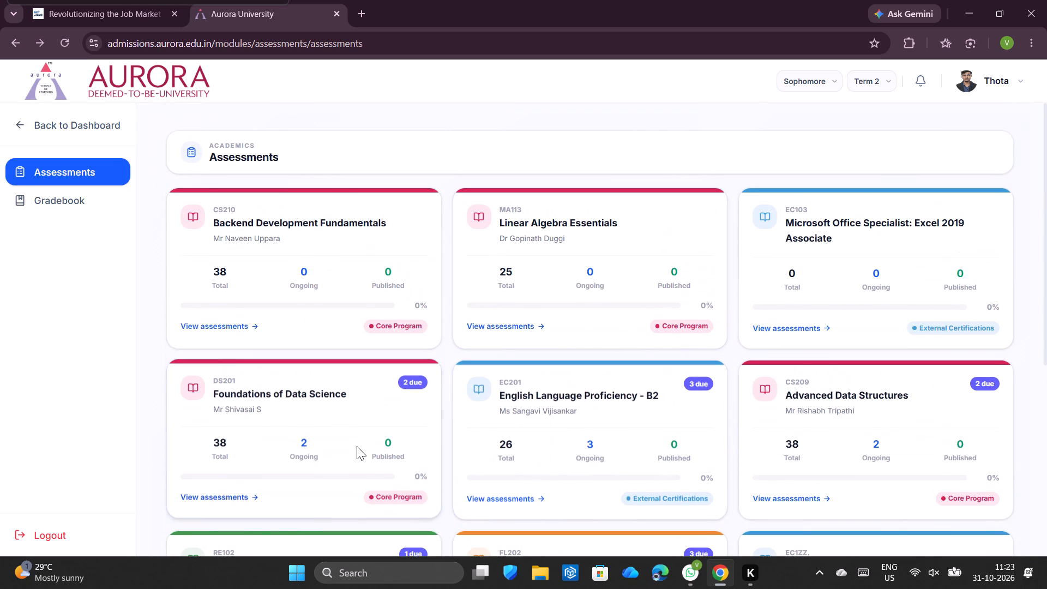
{"action": "left_click", "coordinate": [357, 446]}
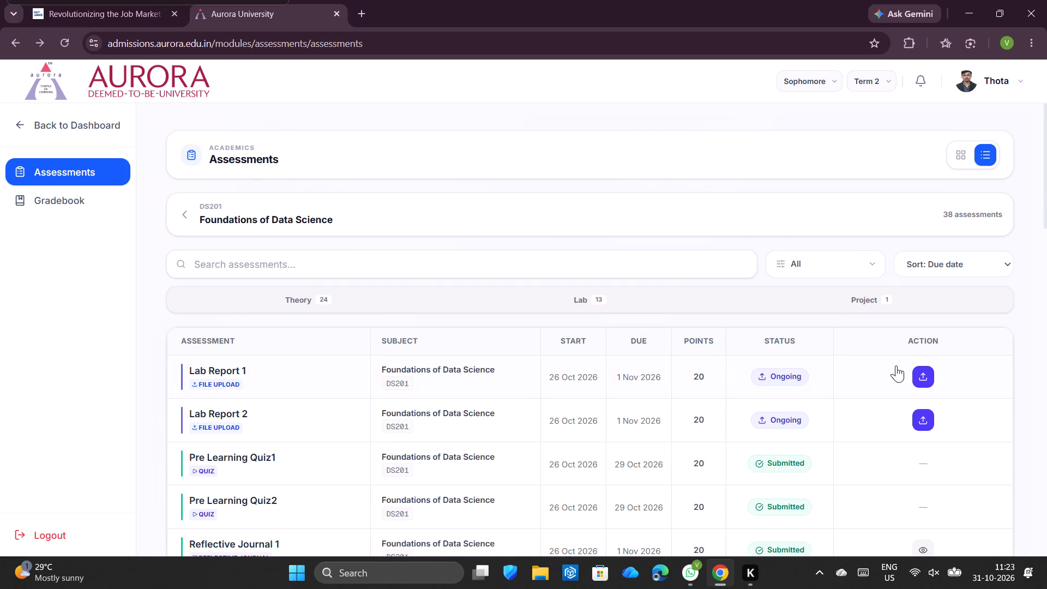
{"action": "left_click", "coordinate": [925, 371]}
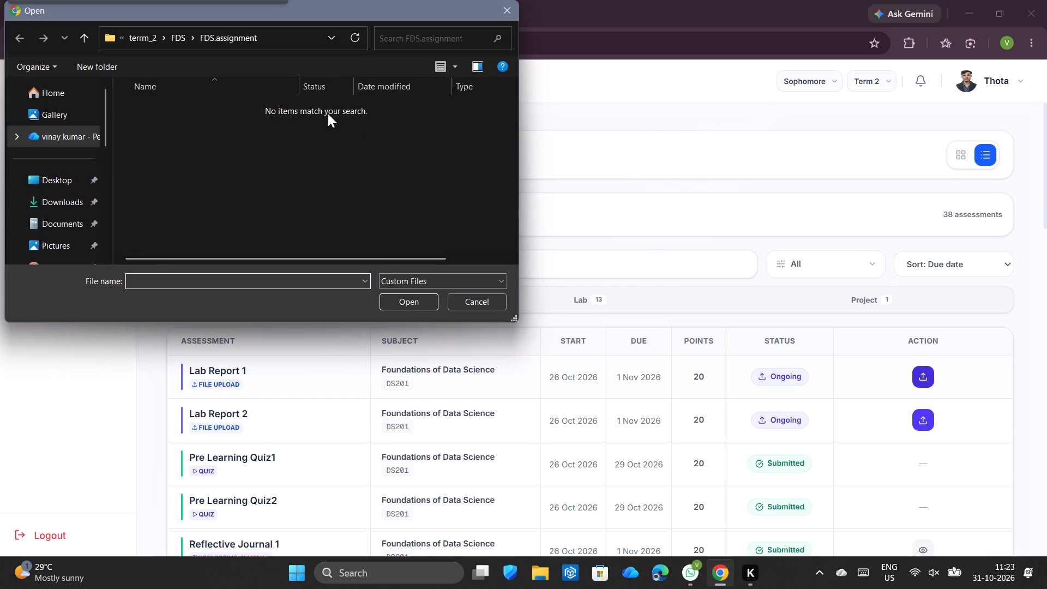
{"action": "scroll", "coordinate": [62, 196], "scroll_direction": "down", "scroll_amount": 5}
{"action": "left_click", "coordinate": [64, 120]}
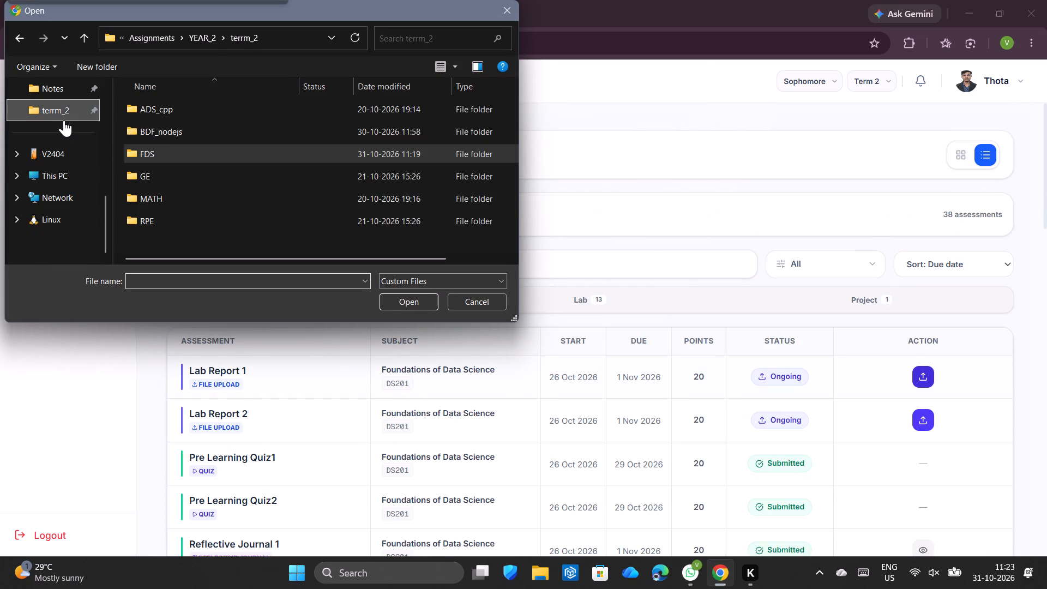
{"action": "double_click", "coordinate": [187, 155]}
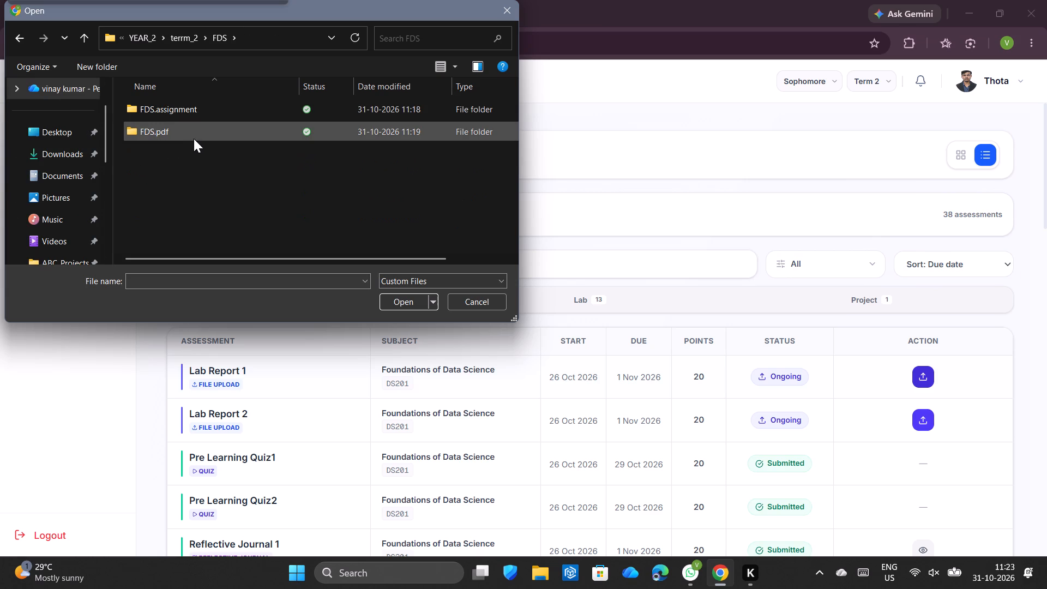
{"action": "double_click", "coordinate": [214, 138]}
{"action": "double_click", "coordinate": [247, 117]}
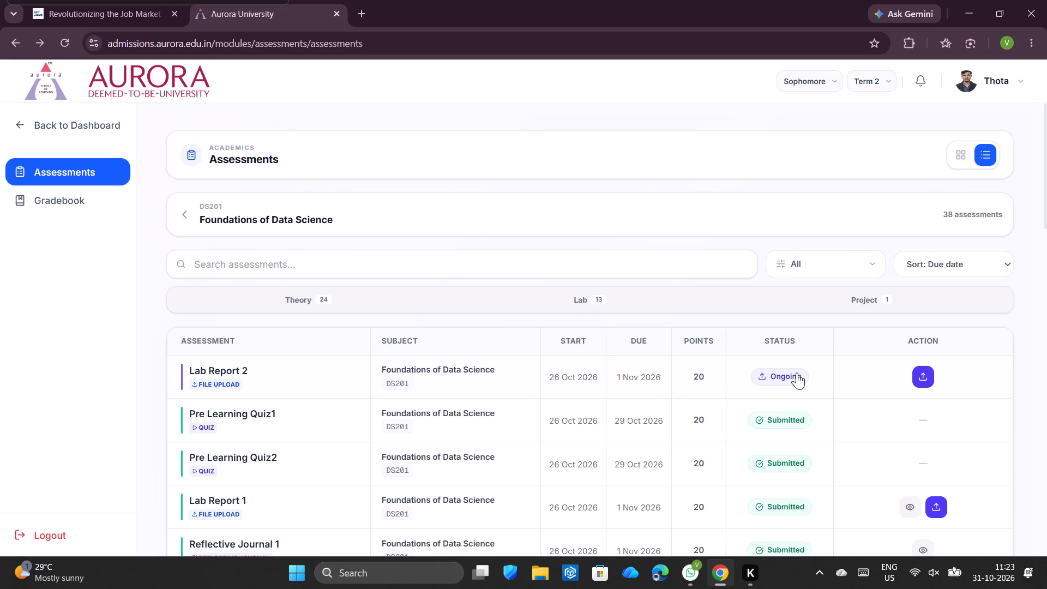
View the submitted Lab Report 1 file, look through its pages as far as NumPy Data Types, and close it.
{"action": "left_click", "coordinate": [913, 514]}
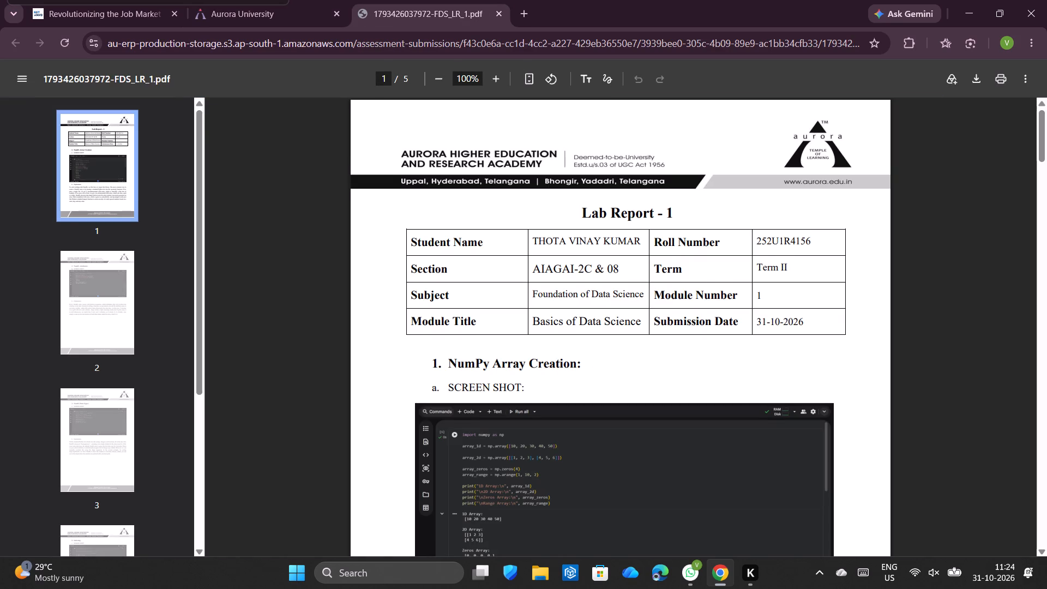
{"action": "scroll", "coordinate": [583, 372], "scroll_direction": "down", "scroll_amount": 1}
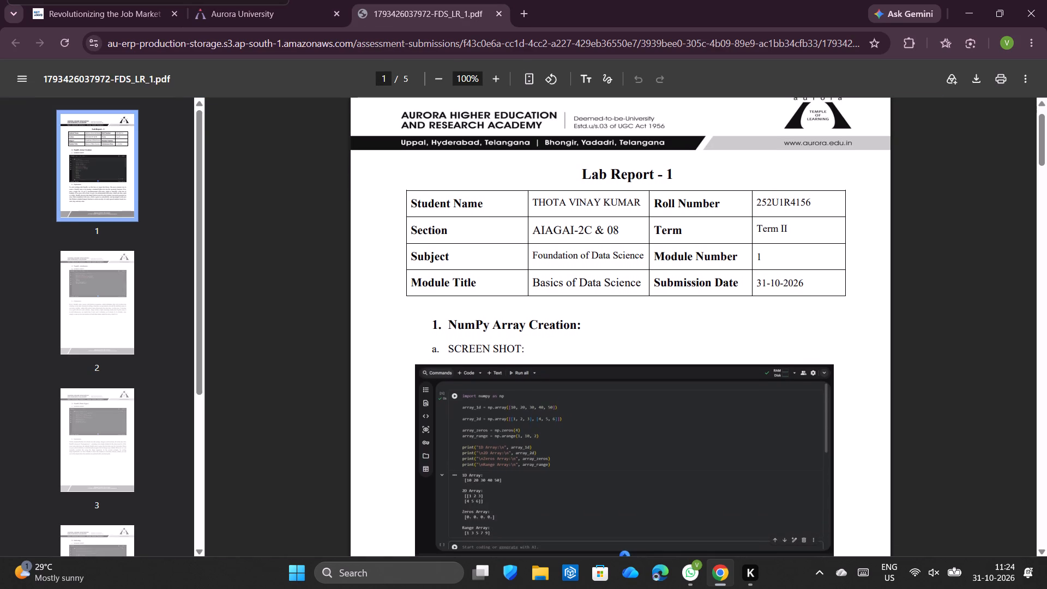
{"action": "scroll", "coordinate": [583, 372], "scroll_direction": "down", "scroll_amount": 6}
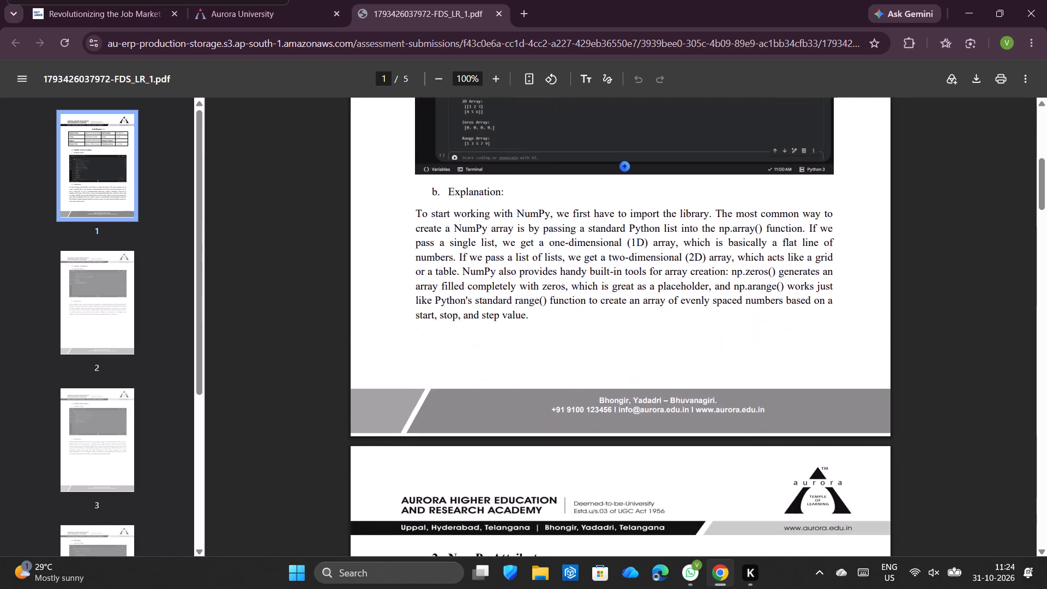
{"action": "scroll", "coordinate": [583, 372], "scroll_direction": "down", "scroll_amount": 12}
{"action": "scroll", "coordinate": [583, 372], "scroll_direction": "up", "scroll_amount": 13}
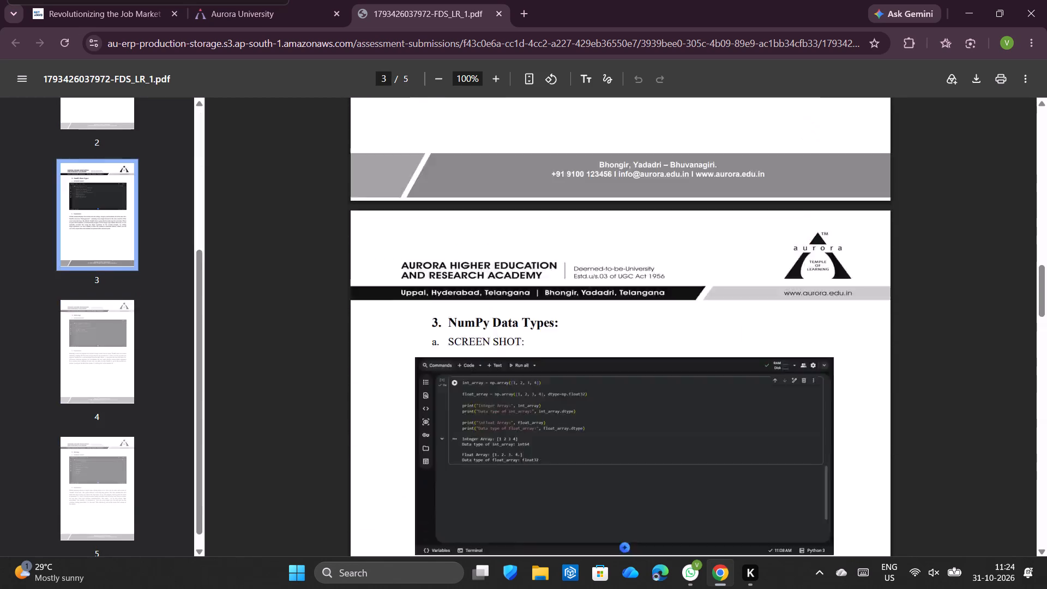
{"action": "scroll", "coordinate": [583, 372], "scroll_direction": "up", "scroll_amount": 3}
{"action": "left_click", "coordinate": [498, 13]}
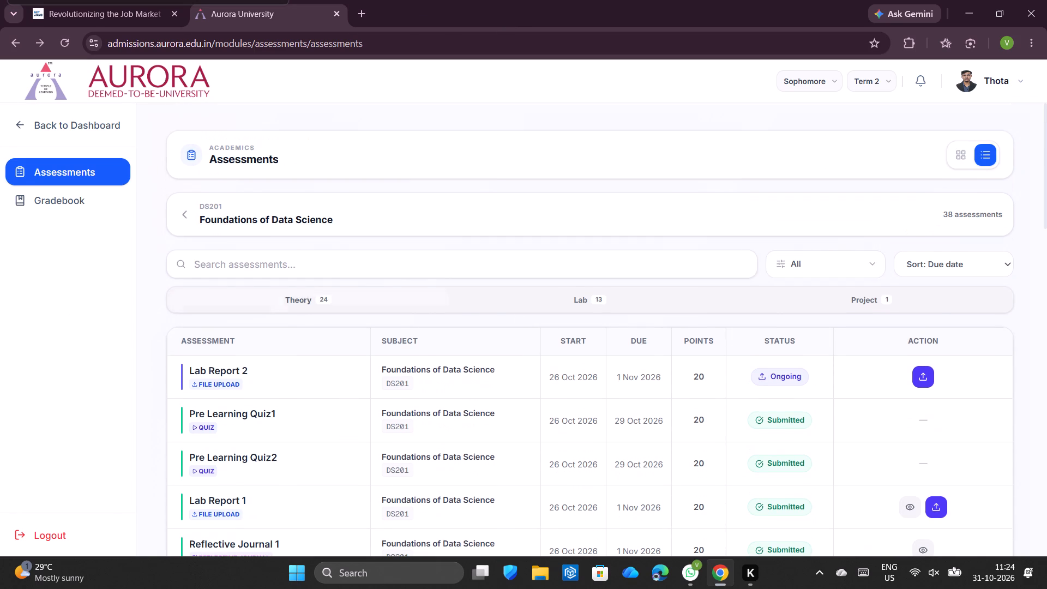
Check the assessment lists of Advanced Data Structures and Backend Development Fundamentals for submission status.
{"action": "left_click", "coordinate": [179, 214]}
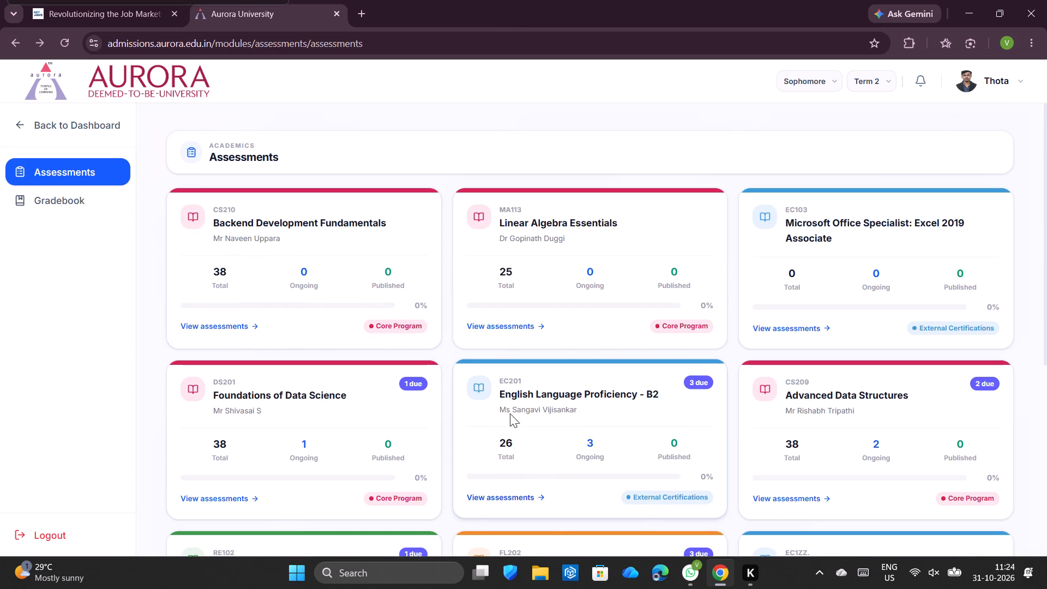
{"action": "left_click", "coordinate": [800, 420]}
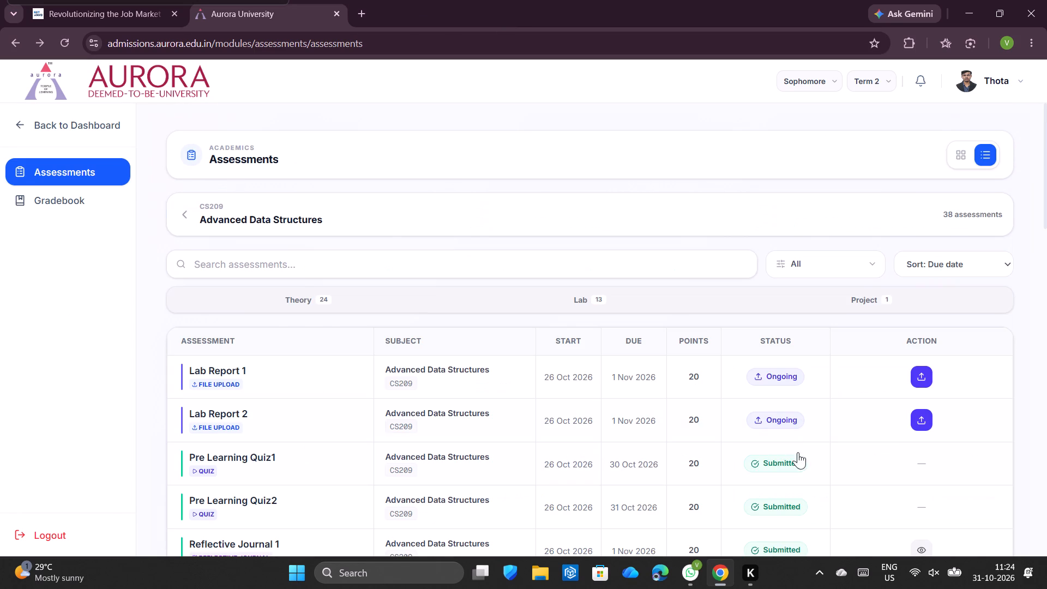
{"action": "left_click", "coordinate": [181, 218]}
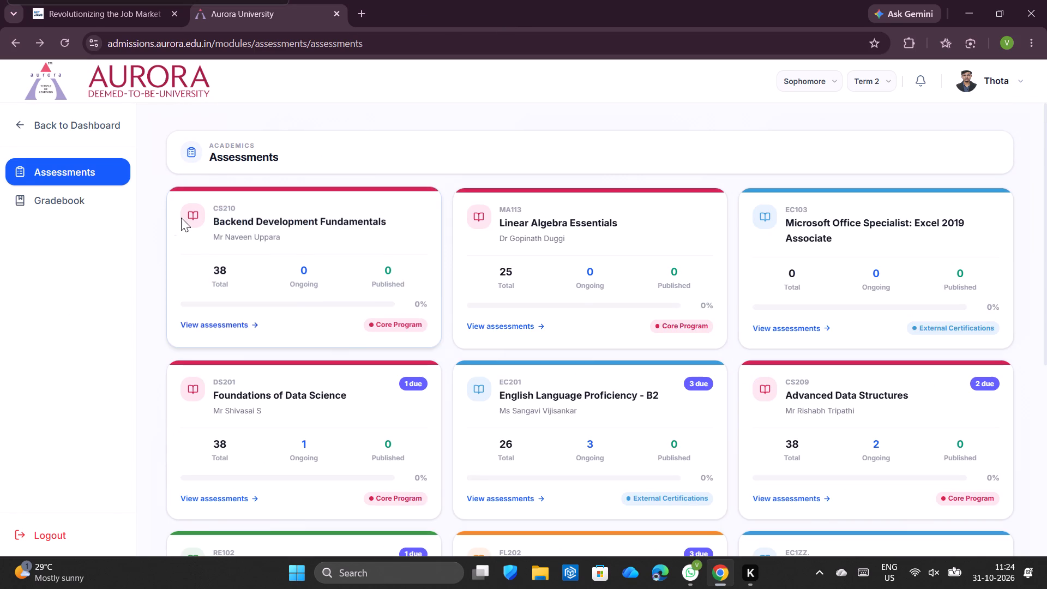
{"action": "left_click", "coordinate": [330, 277]}
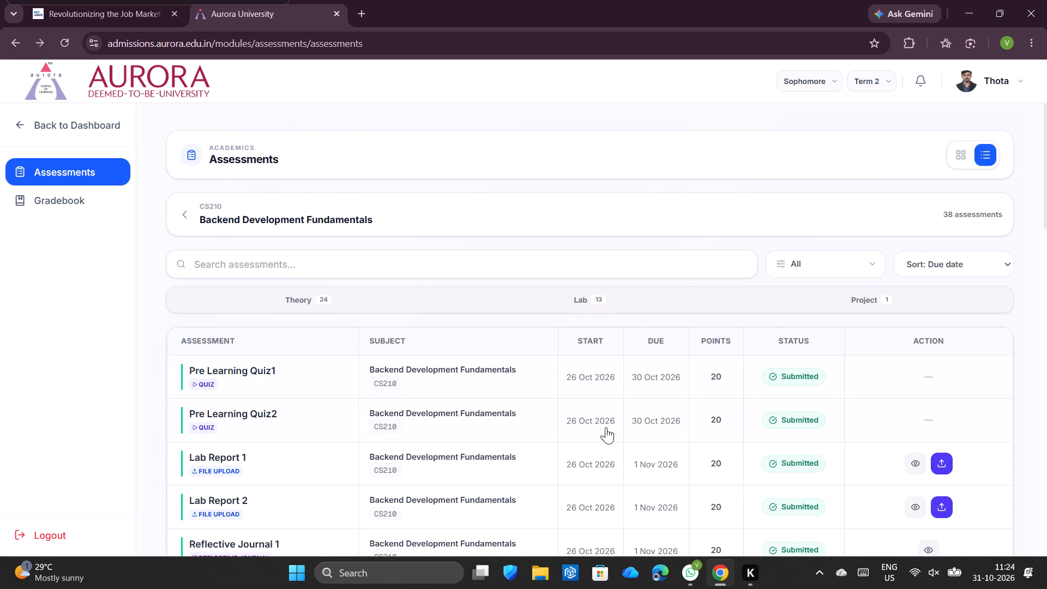
View the submitted Lab Report 1 and Lab Report 2 files of Backend Development Fundamentals, close each, and return to the course overview.
{"action": "scroll", "coordinate": [606, 427], "scroll_direction": "down", "scroll_amount": 1}
{"action": "left_click", "coordinate": [914, 434]}
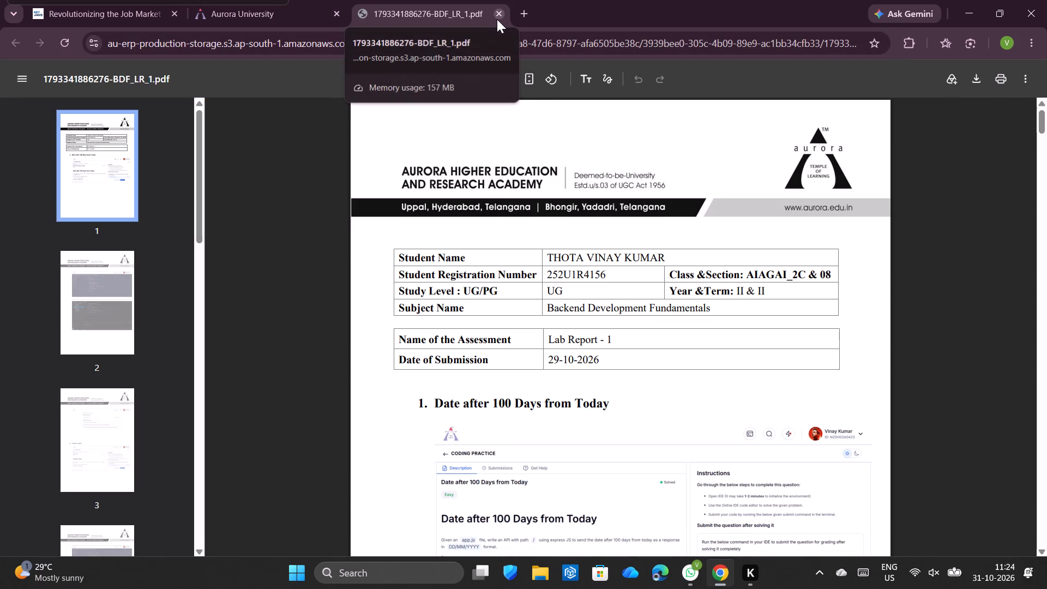
{"action": "left_click", "coordinate": [497, 19]}
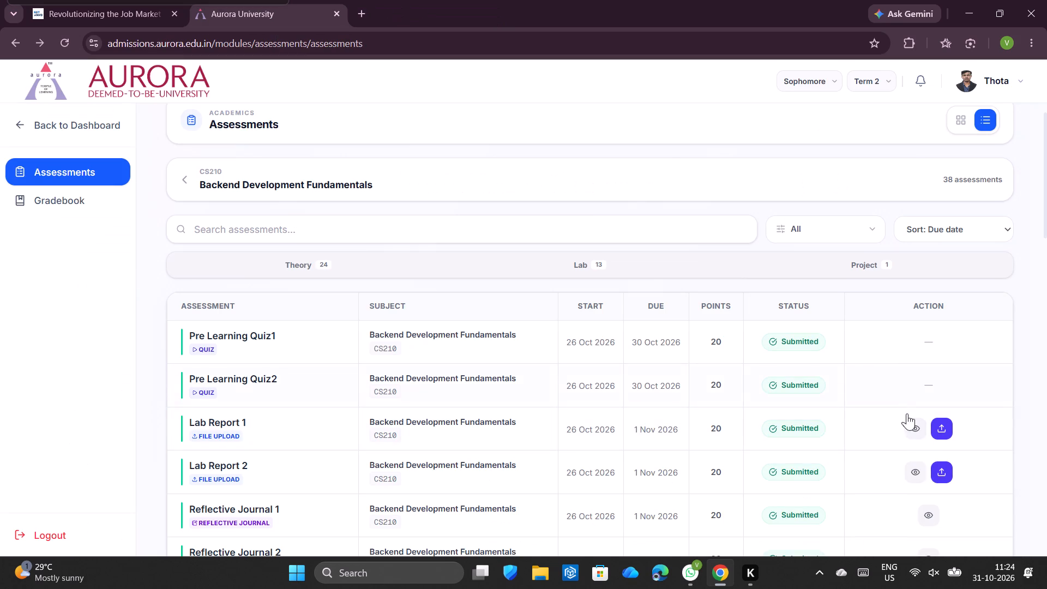
{"action": "left_click", "coordinate": [920, 467]}
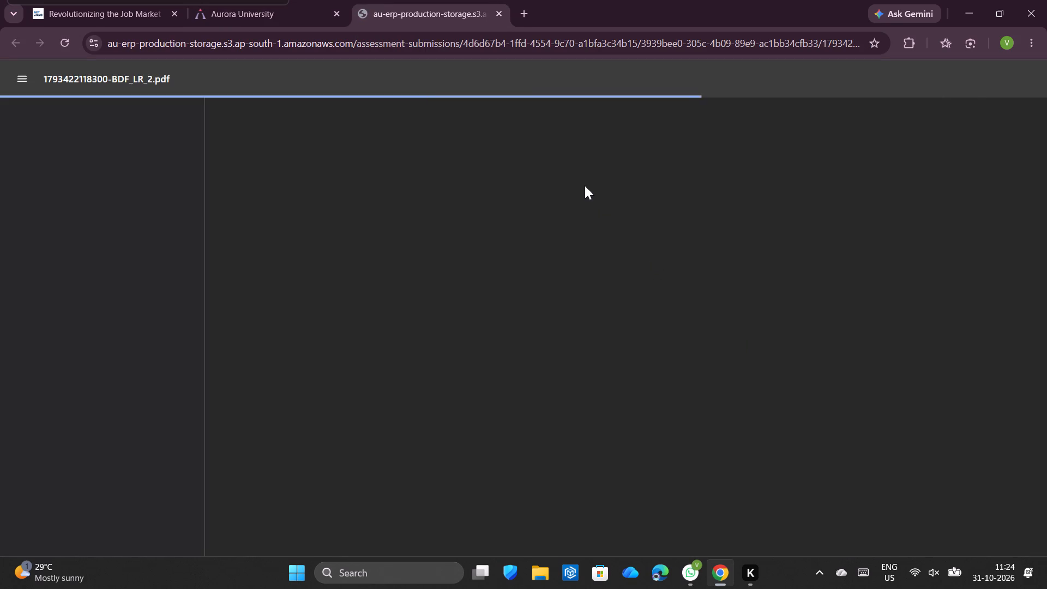
{"action": "left_click", "coordinate": [498, 14]}
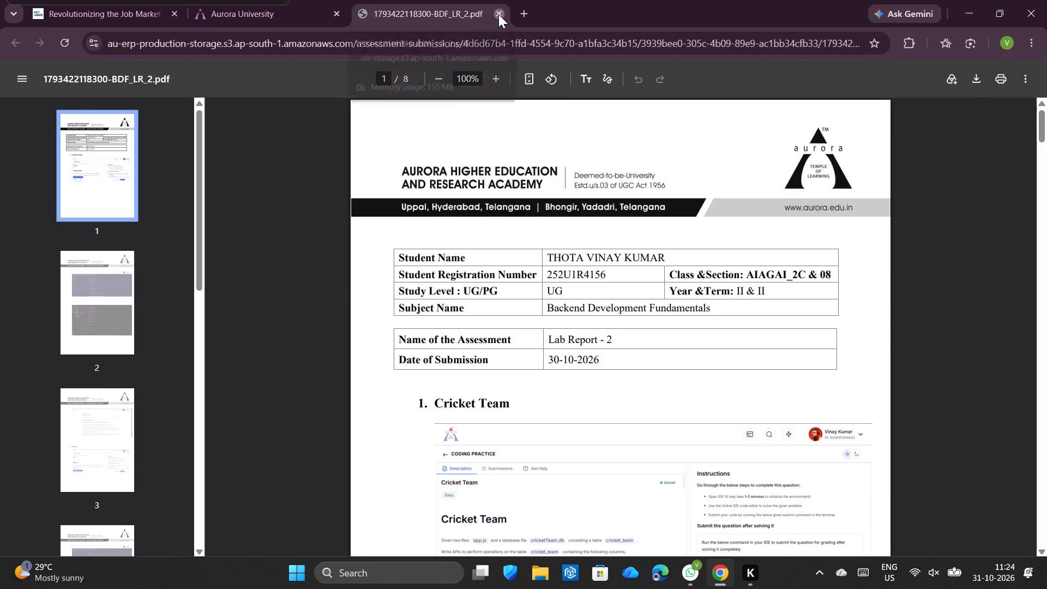
{"action": "left_click", "coordinate": [179, 182]}
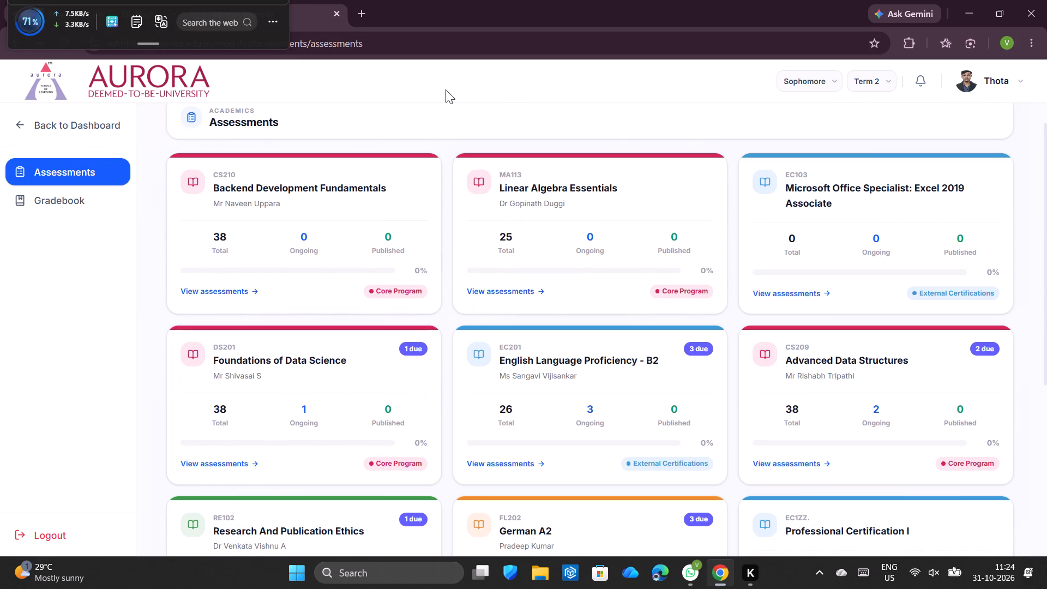
Switch to the NxtWave learning portal page and reload it.
{"action": "key", "text": "ctrl+grave"}
{"action": "key", "text": "ctrl+Tab"}
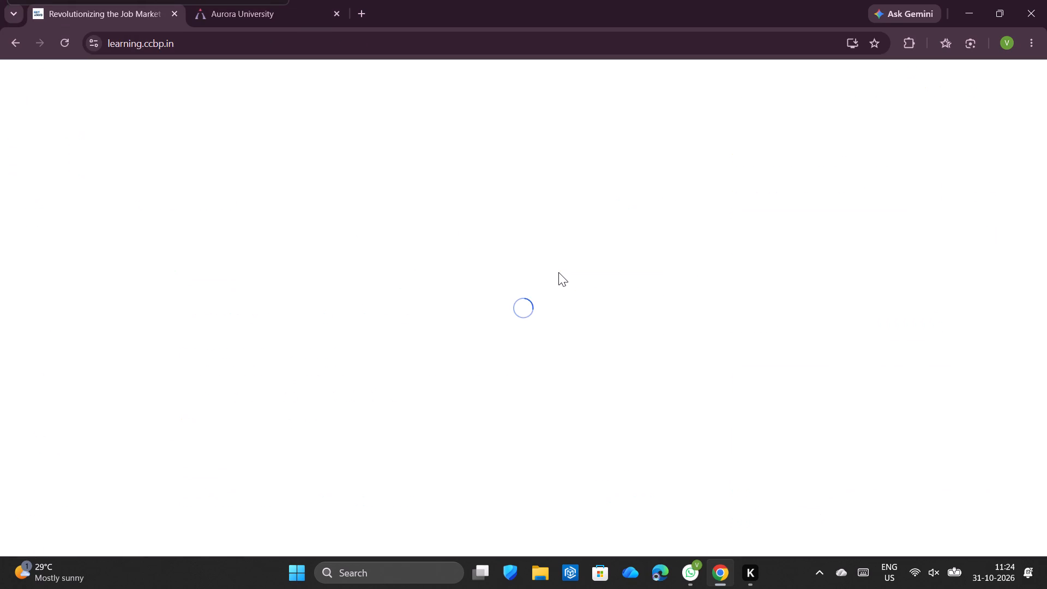
{"action": "key", "text": "ctrl+r"}
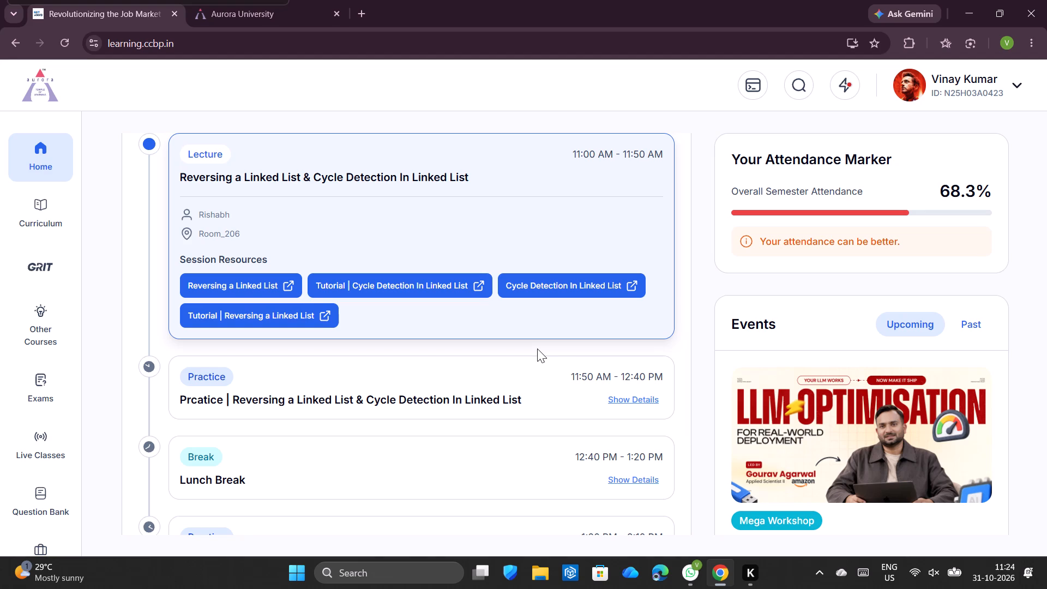
Switch from the browser to the Kuro window.
{"action": "key", "text": "alt+Tab"}
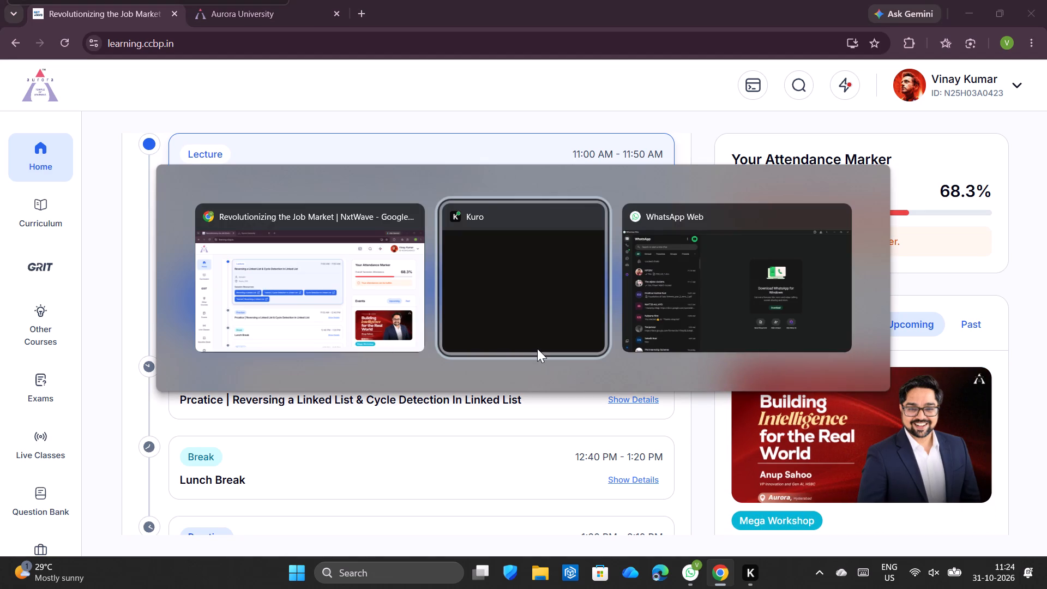